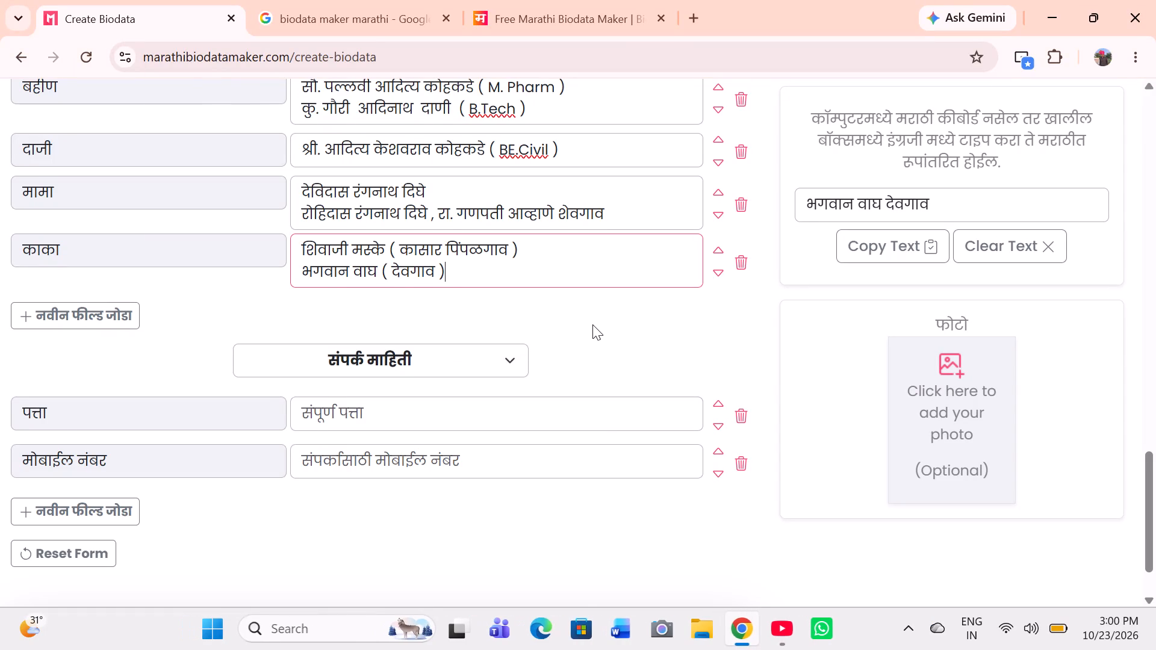
Replace the transliteration box text with काशिनाथ, converted from "kashinath", and copy it.
{"action": "scroll", "coordinate": [592, 324], "scroll_direction": "up", "scroll_amount": 9}
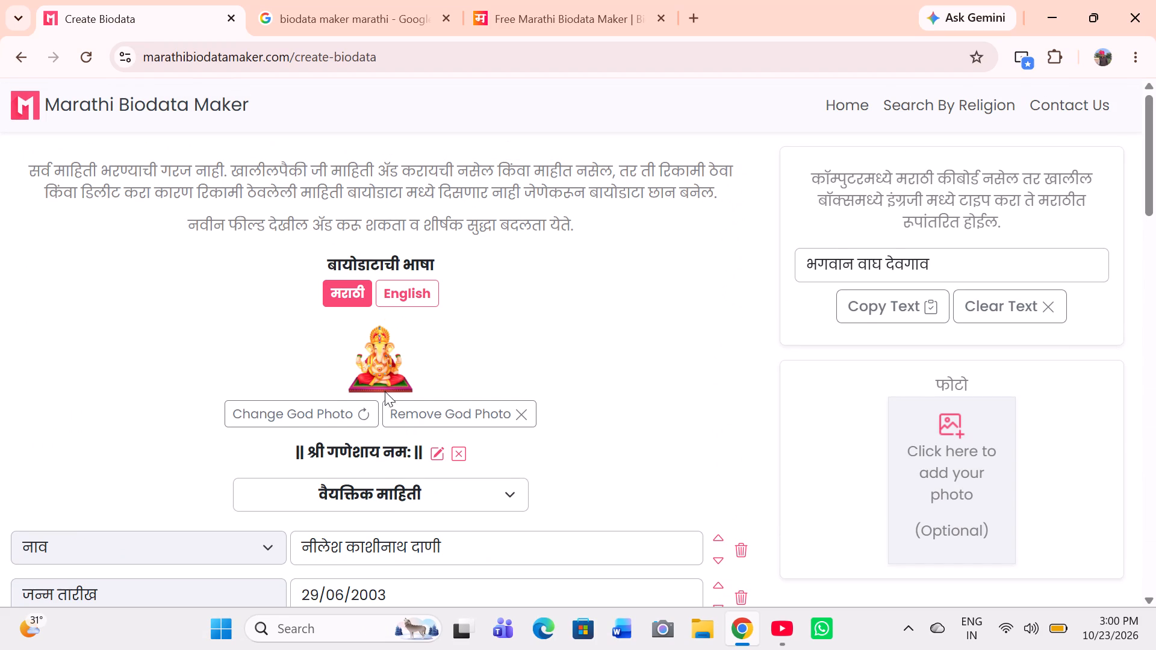
{"action": "scroll", "coordinate": [597, 449], "scroll_direction": "down", "scroll_amount": 3}
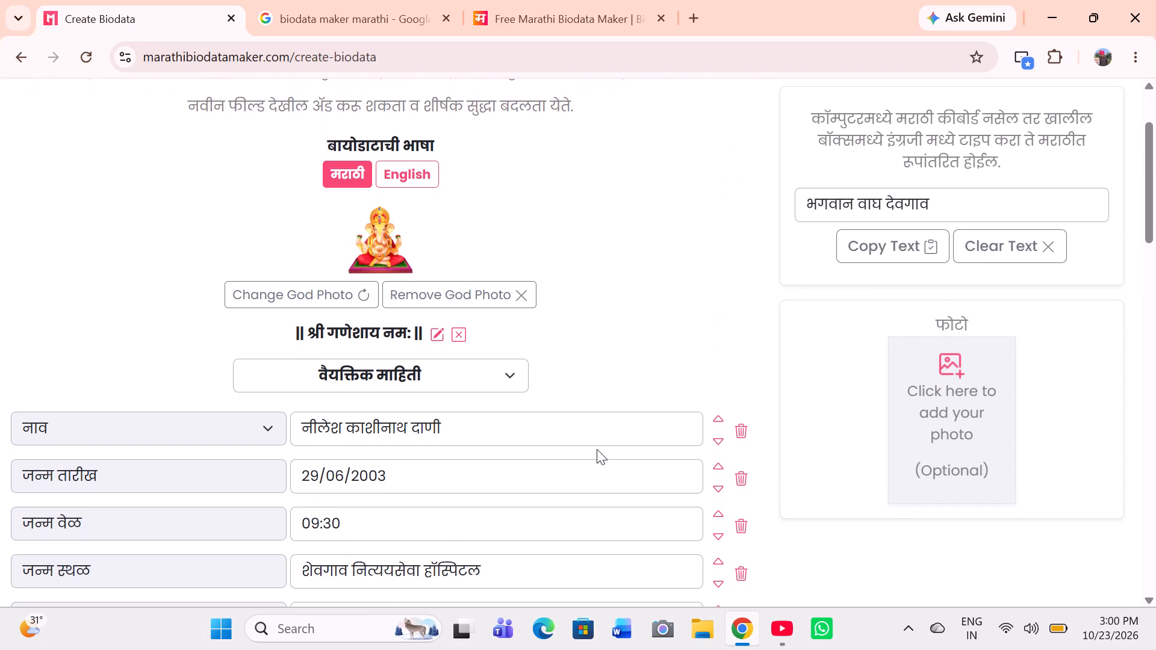
{"action": "scroll", "coordinate": [597, 449], "scroll_direction": "down", "scroll_amount": 1}
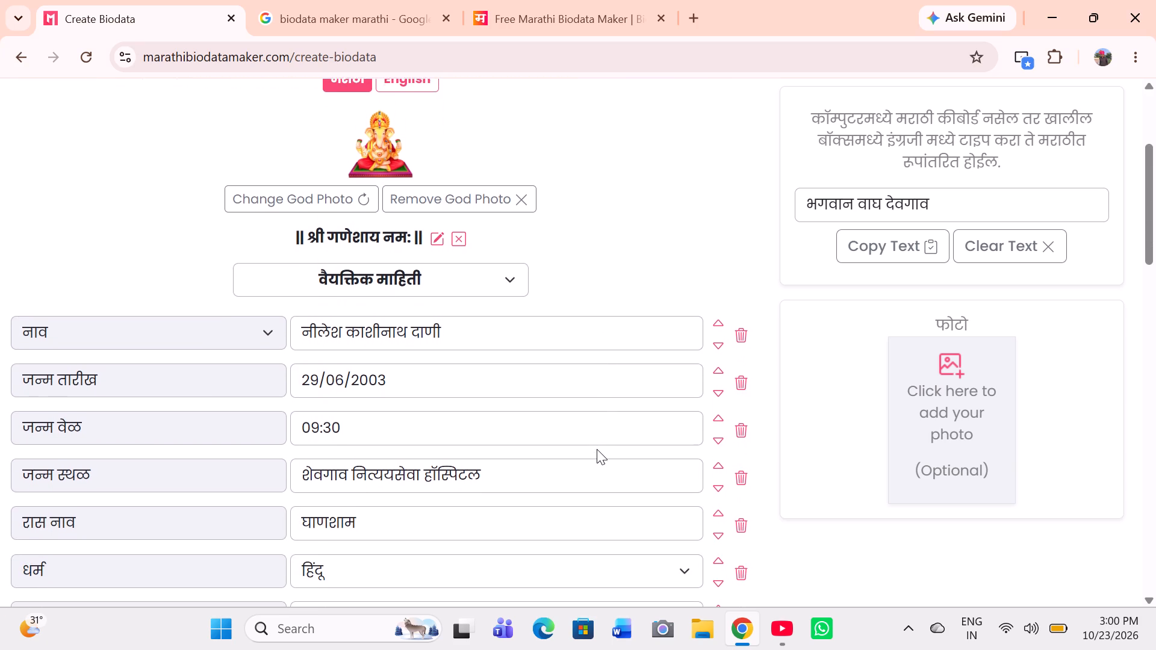
{"action": "scroll", "coordinate": [597, 449], "scroll_direction": "down", "scroll_amount": 1}
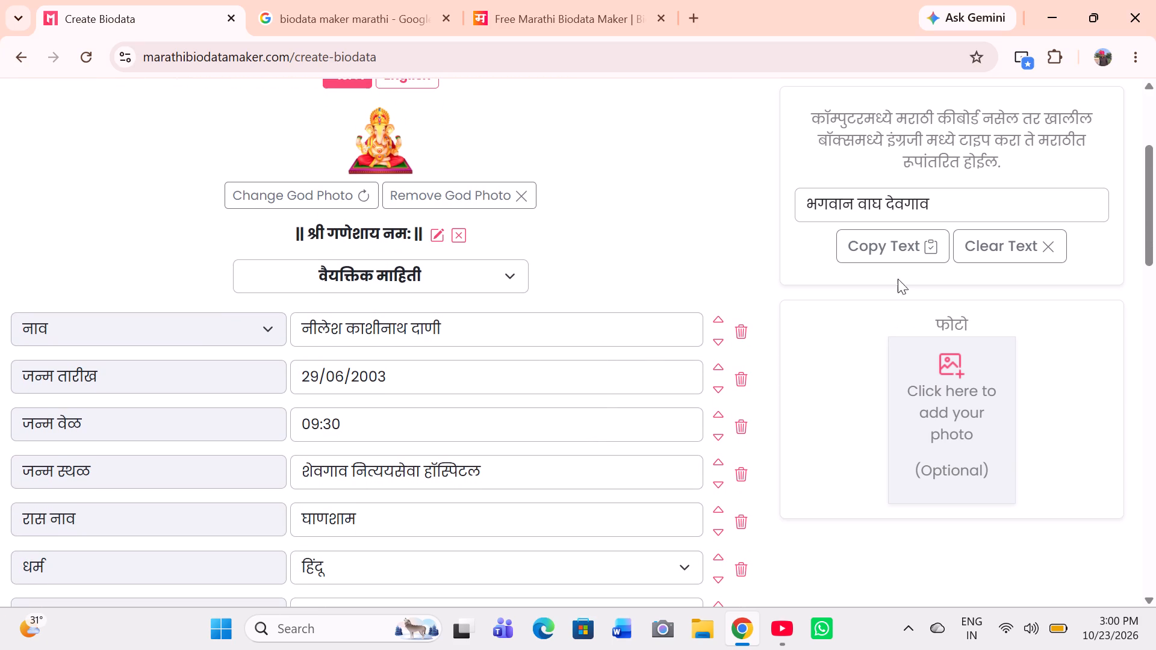
{"action": "left_click", "coordinate": [932, 205]}
{"action": "key", "text": "BackSpace"}
{"action": "key", "text": "BackSpace"}
{"action": "key", "text": "BackSpace"}
{"action": "key", "text": "BackSpace"}
{"action": "key", "text": "BackSpace"}
{"action": "key", "text": "BackSpace"}
{"action": "key", "text": "BackSpace"}
{"action": "key", "text": "BackSpace"}
{"action": "key", "text": "BackSpace"}
{"action": "key", "text": "BackSpace"}
{"action": "key", "text": "BackSpace"}
{"action": "key", "text": "BackSpace"}
{"action": "key", "text": "BackSpace"}
{"action": "key", "text": "BackSpace"}
{"action": "key", "text": "BackSpace"}
{"action": "key", "text": "BackSpace"}
{"action": "key", "text": "BackSpace"}
{"action": "key", "text": "BackSpace"}
{"action": "key", "text": "BackSpace"}
{"action": "key", "text": "BackSpace"}
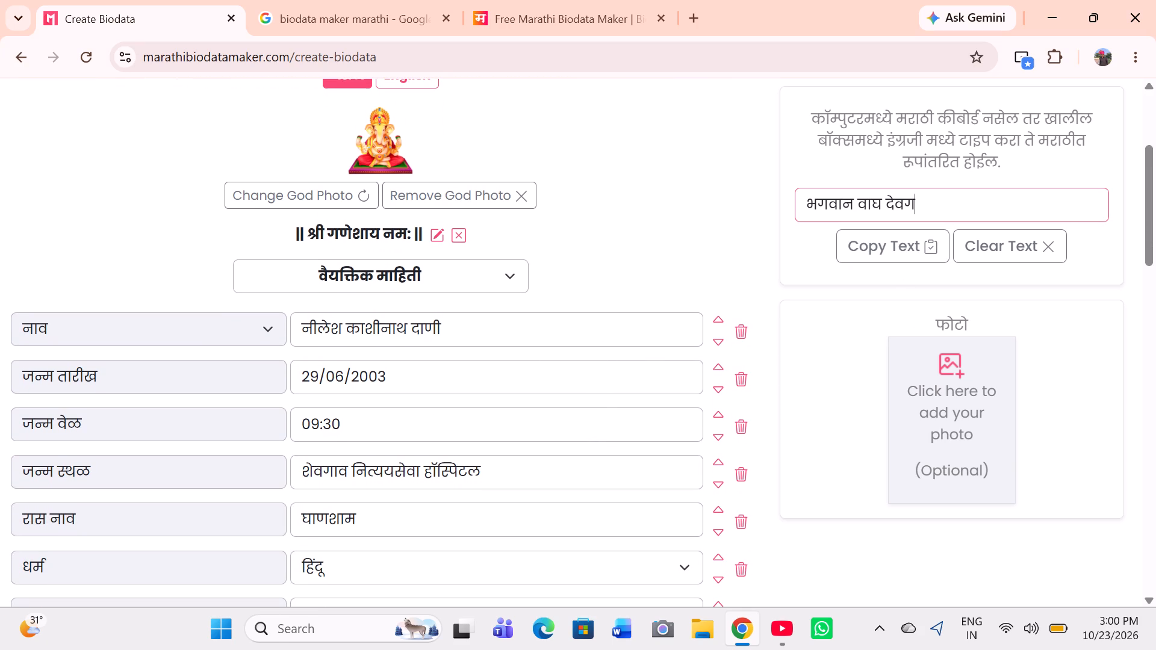
{"action": "type", "text": "kashi"}
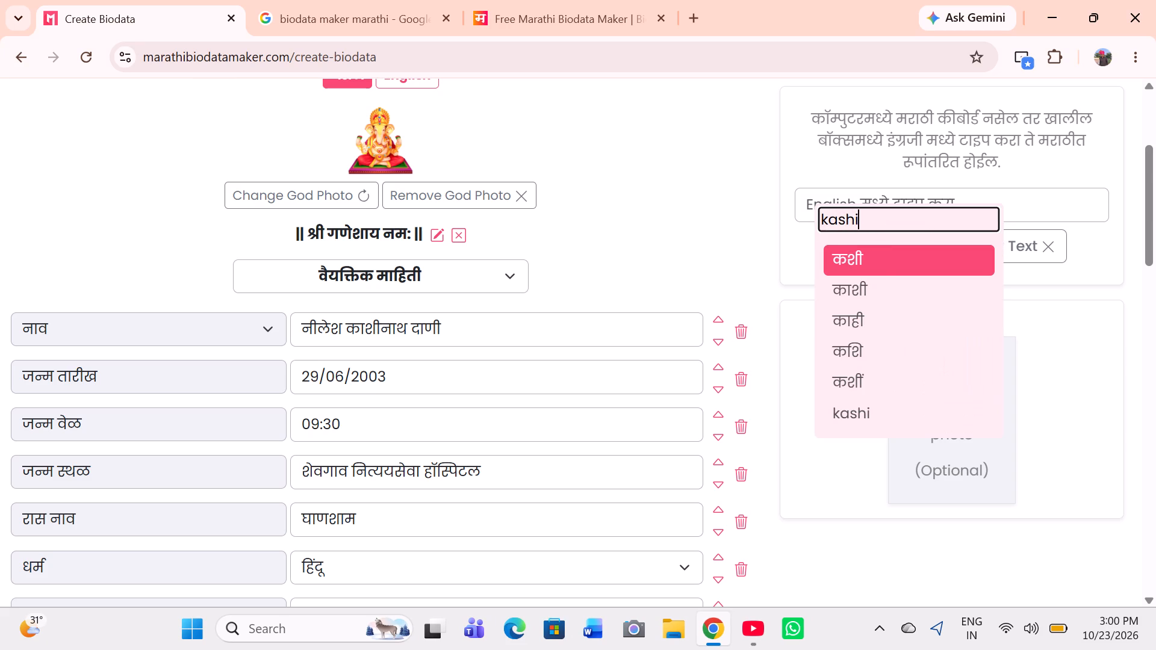
{"action": "type", "text": "nath"}
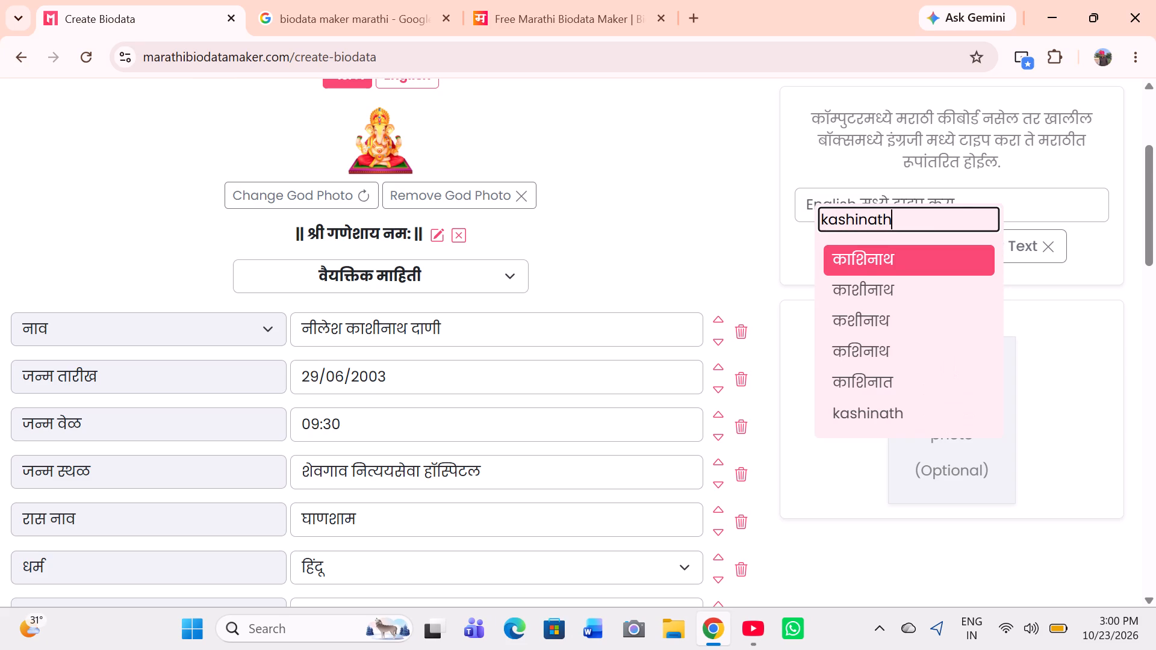
{"action": "left_click", "coordinate": [867, 254]}
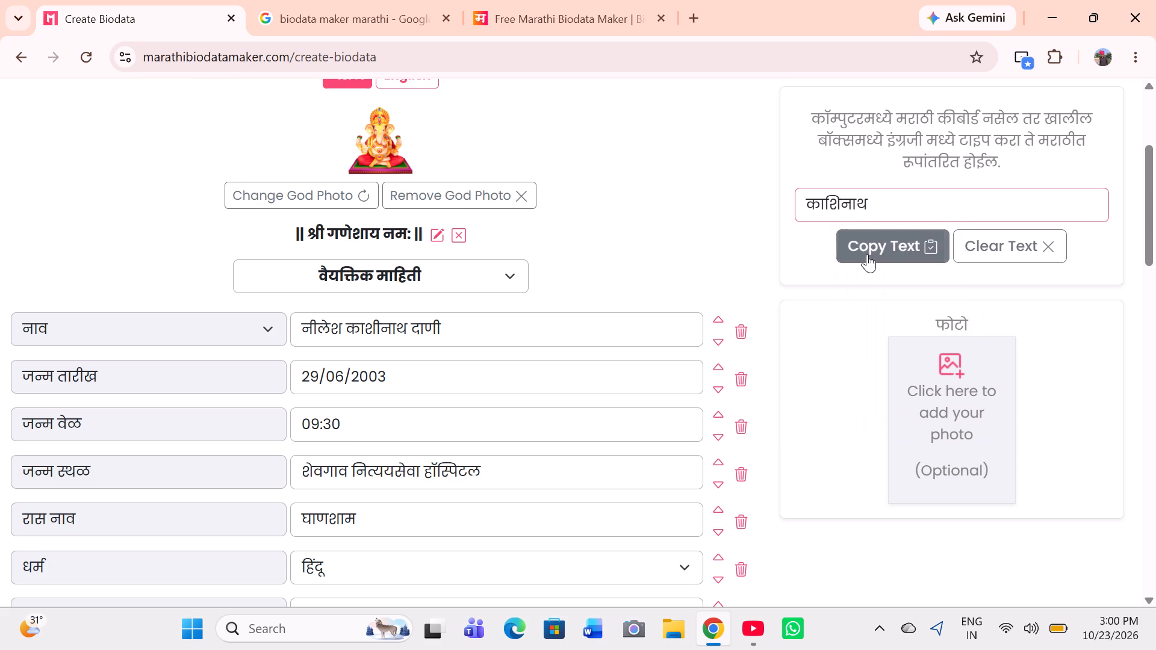
{"action": "triple_click", "coordinate": [910, 239]}
{"action": "double_click", "coordinate": [910, 239]}
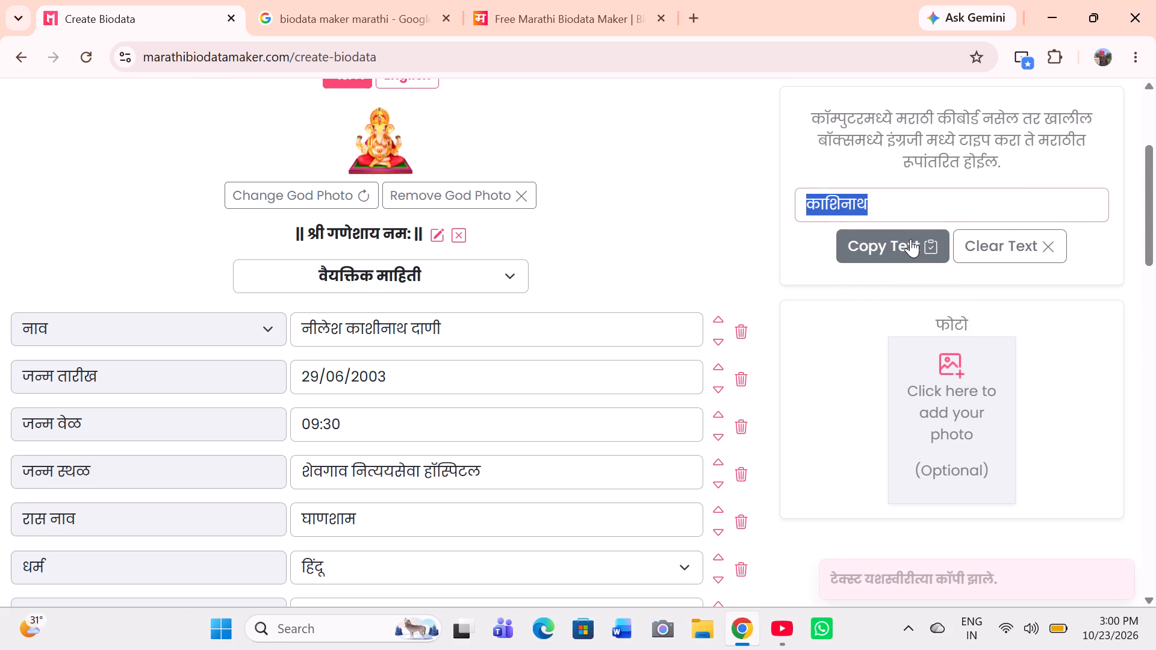
Replace the middle name in the नाव field with the copied काशिनाथ, keeping a space before the surname.
{"action": "double_click", "coordinate": [399, 329]}
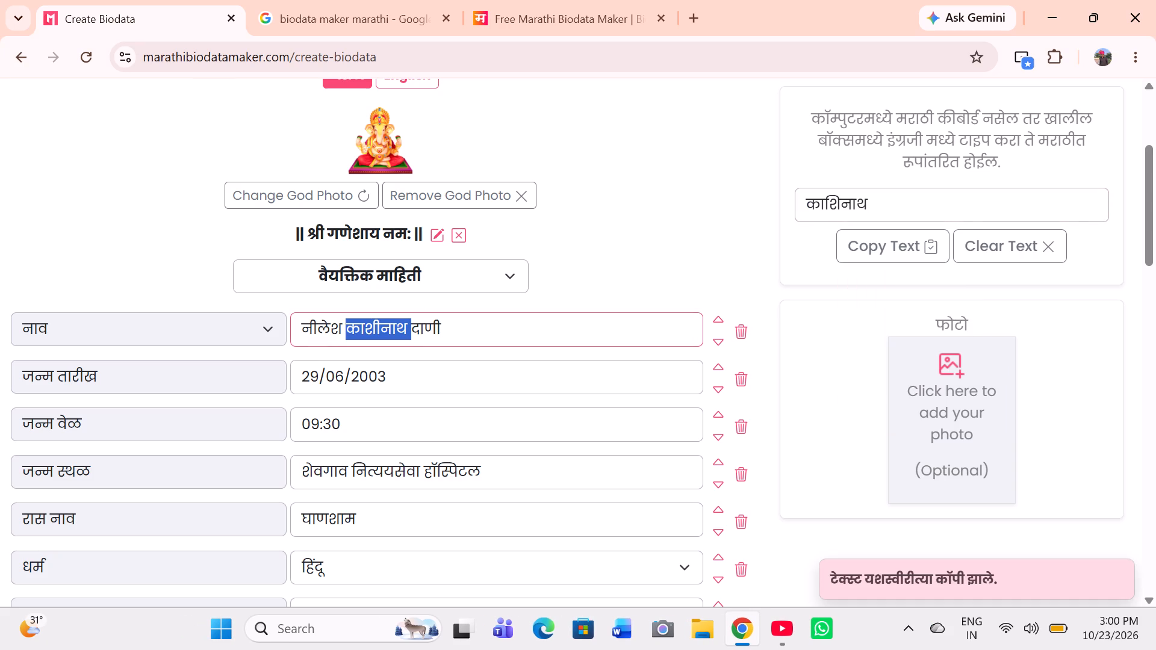
{"action": "key", "text": "BackSpace"}
{"action": "key", "text": "ctrl+v"}
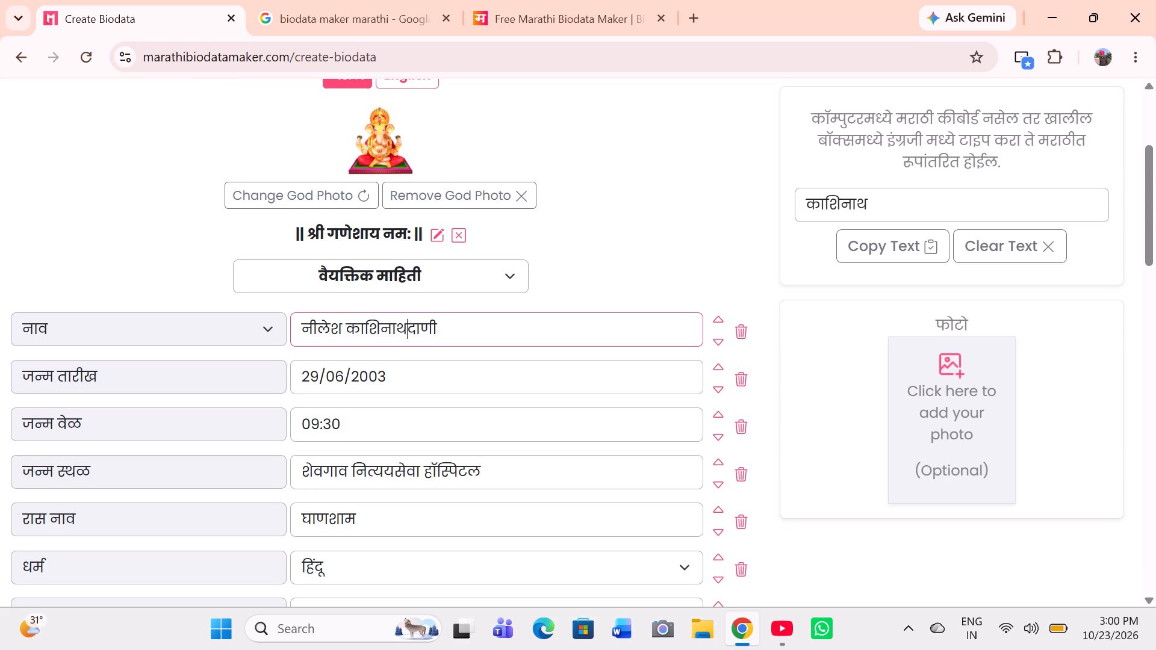
{"action": "key", "text": "space"}
Clear the previous word from the transliteration box.
{"action": "scroll", "coordinate": [314, 421], "scroll_direction": "down", "scroll_amount": 2}
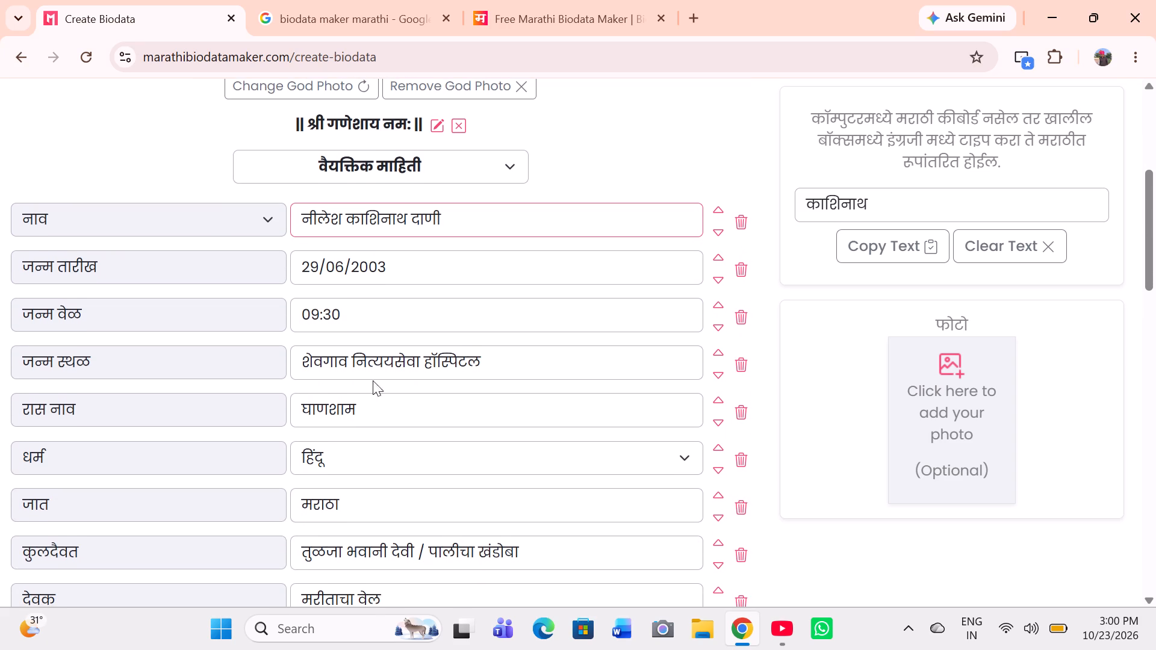
{"action": "left_click", "coordinate": [426, 319]}
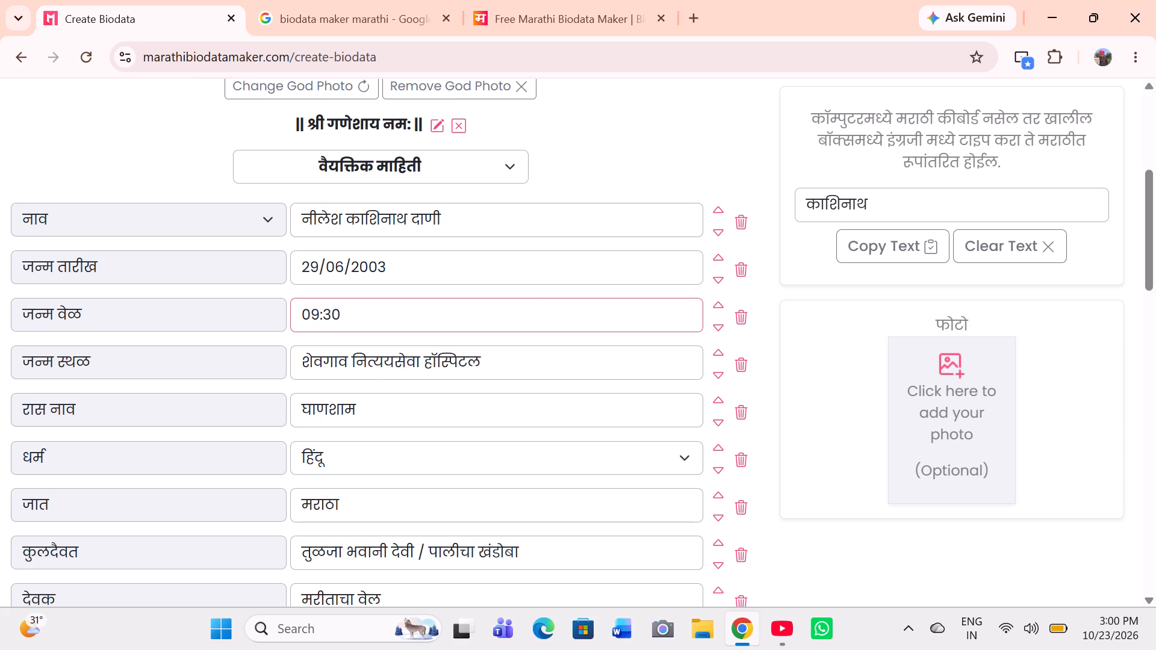
{"action": "left_click", "coordinate": [914, 211]}
{"action": "key", "text": "BackSpace"}
{"action": "key", "text": "BackSpace"}
{"action": "key", "text": "BackSpace"}
{"action": "key", "text": "BackSpace"}
{"action": "key", "text": "BackSpace"}
{"action": "key", "text": "BackSpace"}
{"action": "key", "text": "BackSpace"}
{"action": "key", "text": "BackSpace"}
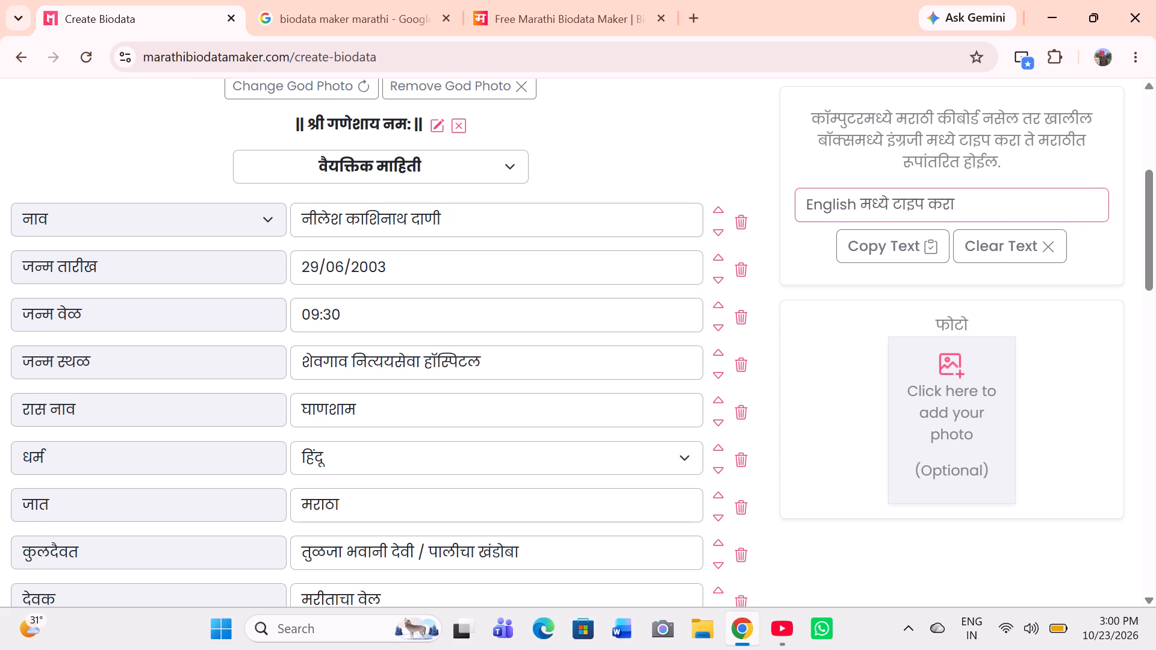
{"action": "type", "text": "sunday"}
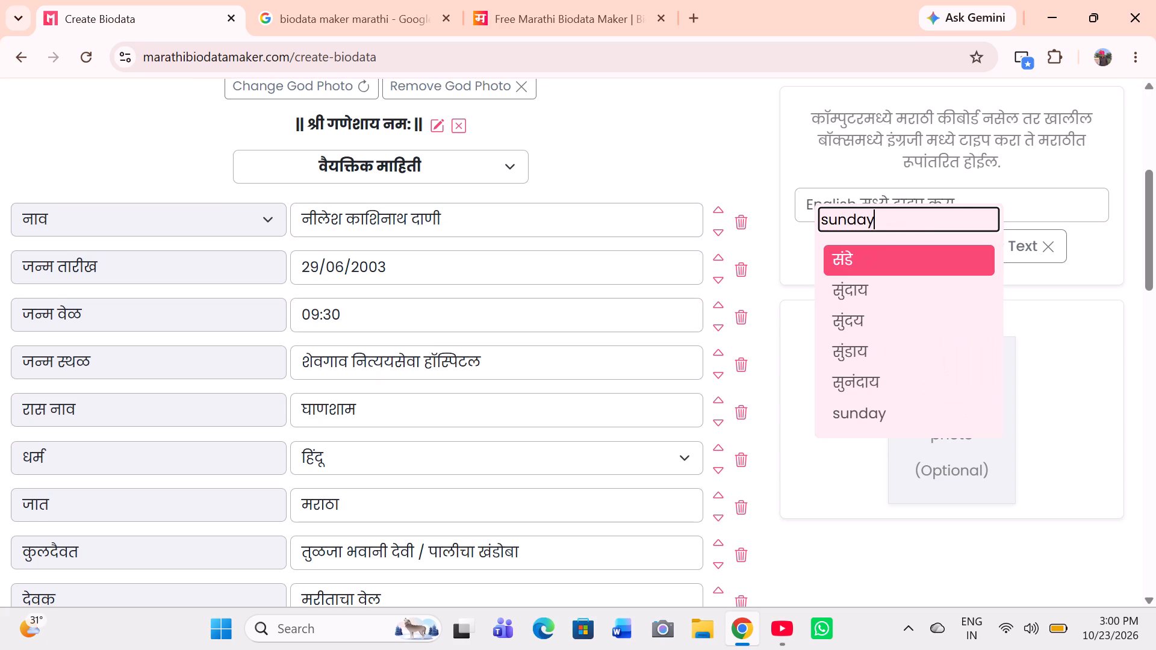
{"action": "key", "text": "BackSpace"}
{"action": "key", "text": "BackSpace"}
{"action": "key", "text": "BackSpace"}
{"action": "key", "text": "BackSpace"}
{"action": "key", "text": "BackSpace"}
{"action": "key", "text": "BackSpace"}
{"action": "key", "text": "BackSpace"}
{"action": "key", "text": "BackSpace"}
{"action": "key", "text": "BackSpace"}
Compose वर रविवार in the transliteration box from "rvivar" and a preceding "var", and copy the text.
{"action": "key", "text": "r"}
{"action": "type", "text": "vivar"}
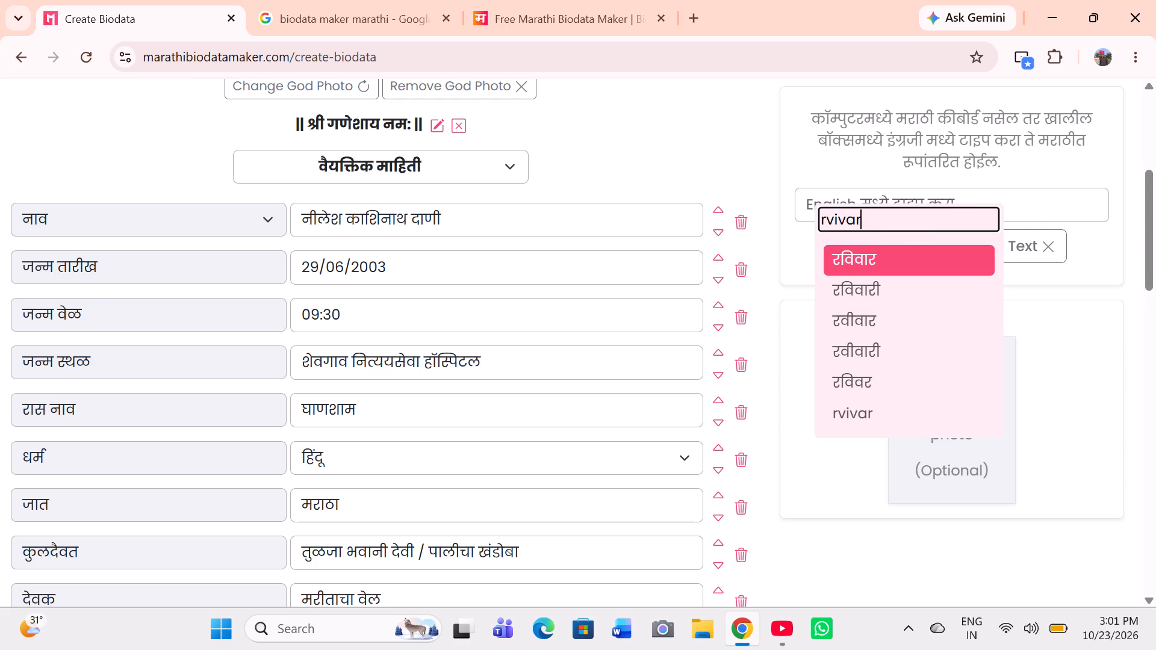
{"action": "key", "text": "Return"}
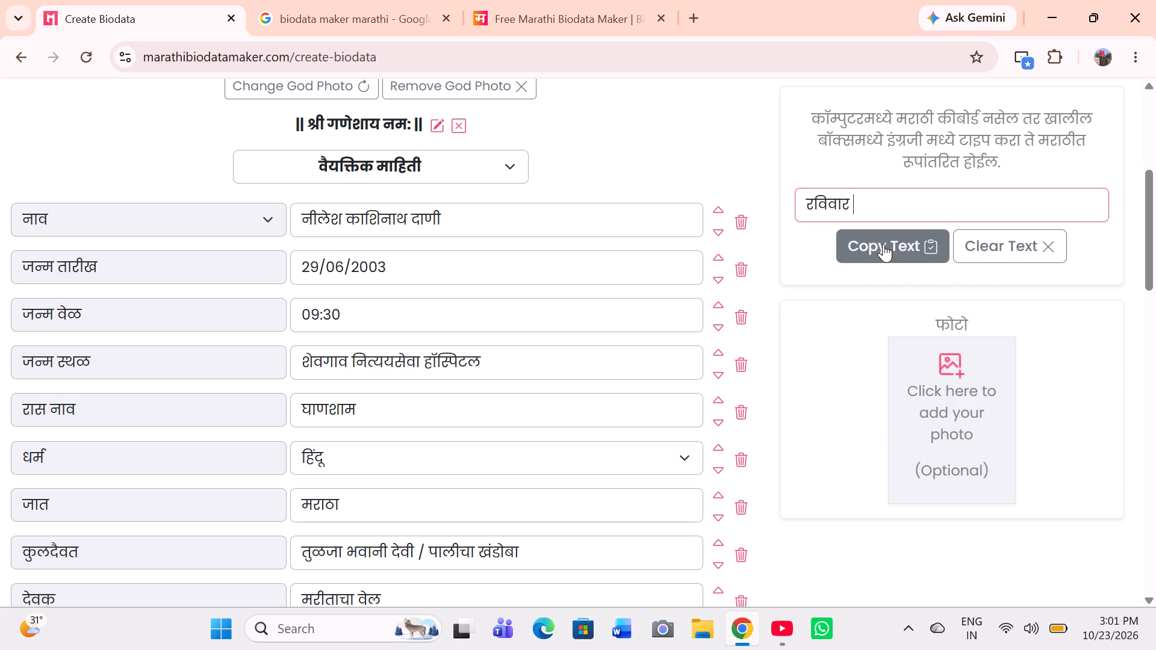
{"action": "double_click", "coordinate": [881, 251]}
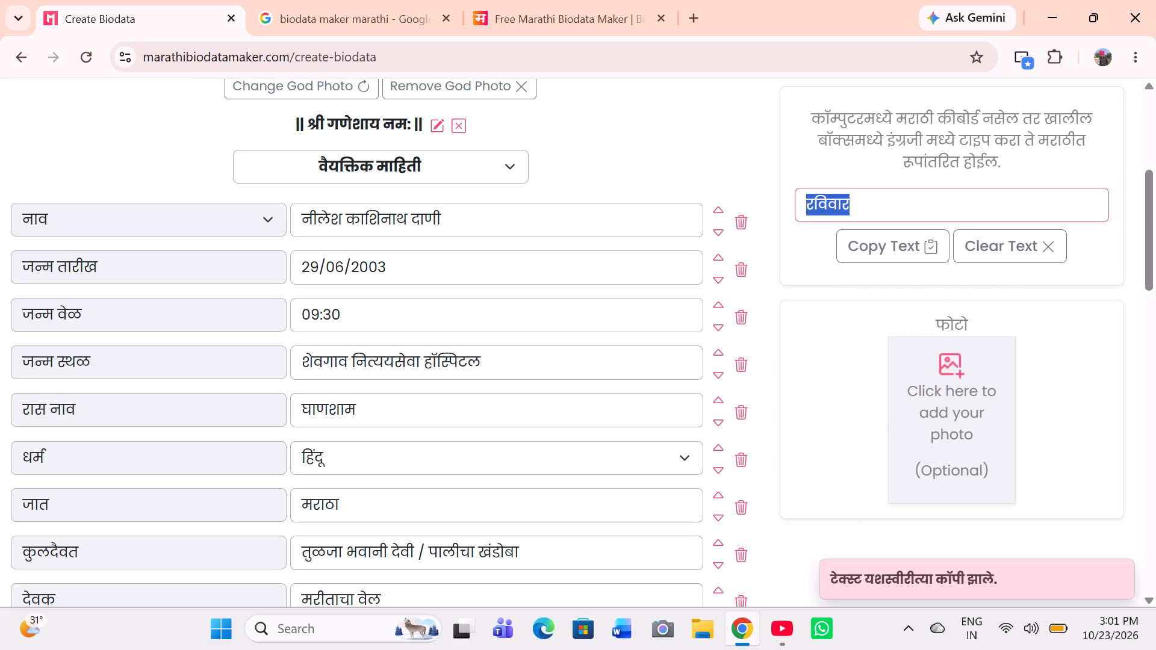
{"action": "left_click", "coordinate": [450, 313]}
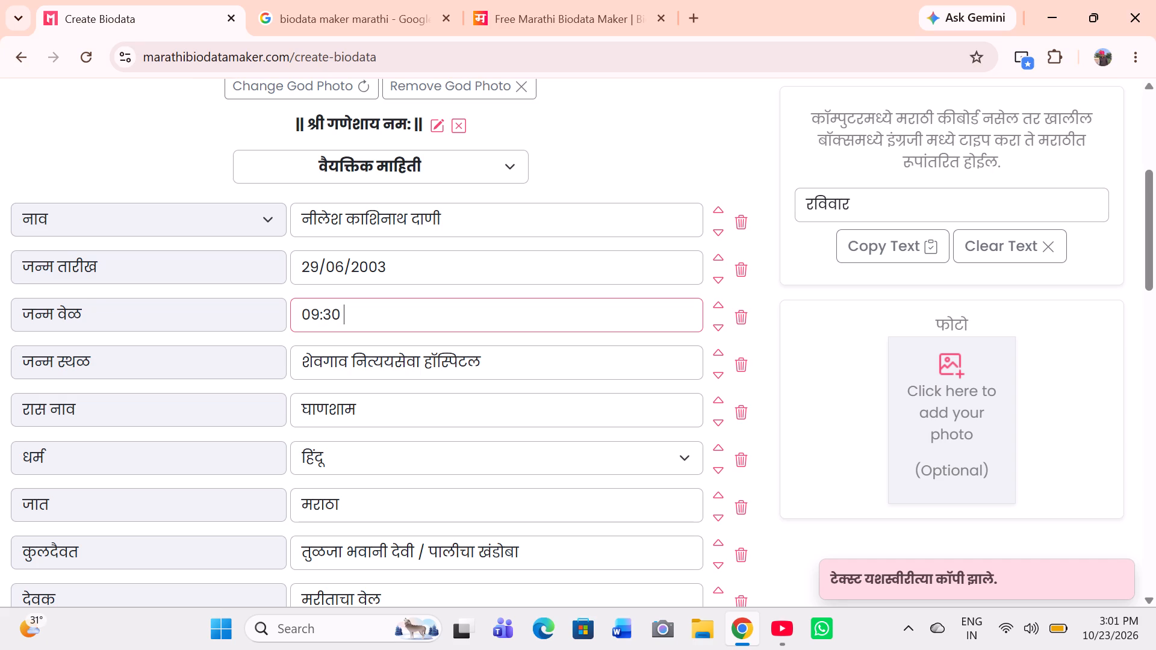
{"action": "double_click", "coordinate": [802, 204]}
{"action": "left_click", "coordinate": [802, 204]}
{"action": "left_click", "coordinate": [802, 204]}
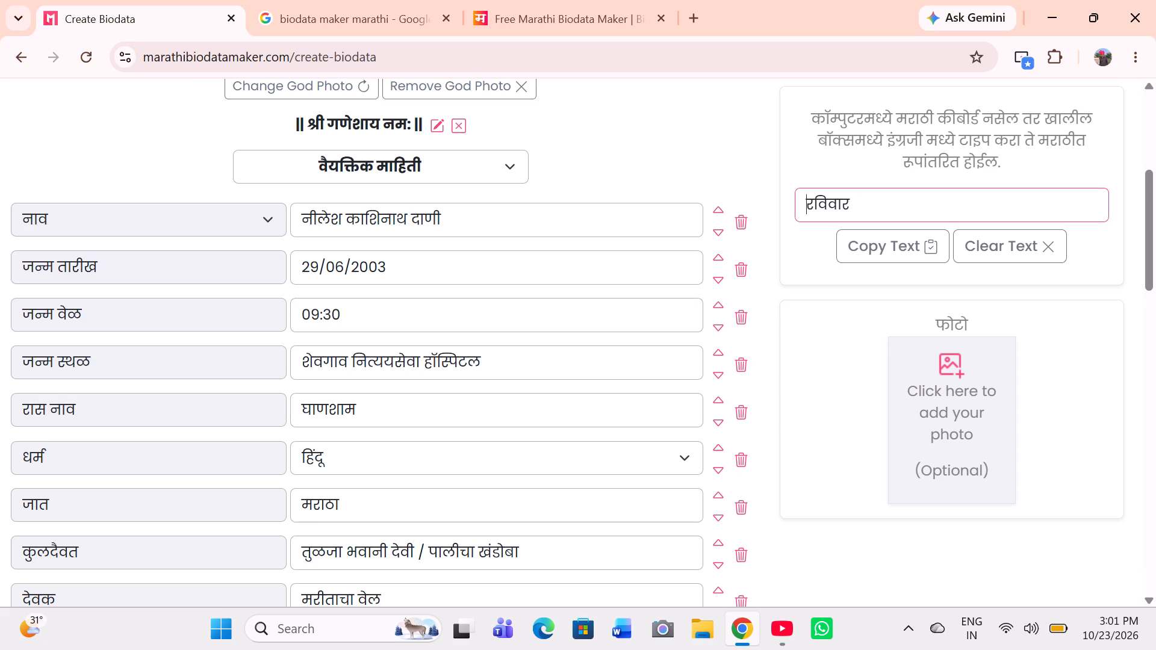
{"action": "left_click", "coordinate": [802, 204]}
{"action": "type", "text": "var"}
{"action": "key", "text": "Return"}
{"action": "triple_click", "coordinate": [876, 258]}
{"action": "left_click", "coordinate": [876, 258]}
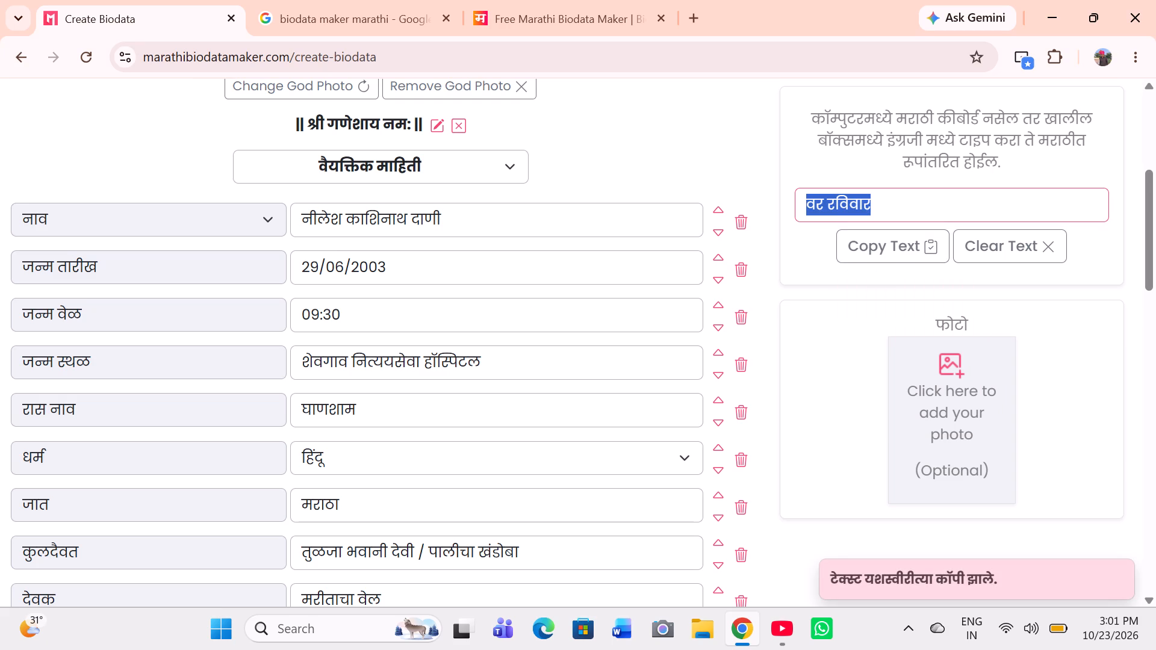
Append the copied weekday text to the जन्म वेळ value as "/ वर. रविवार", adding the slash and the period after वर.
{"action": "left_click", "coordinate": [459, 319]}
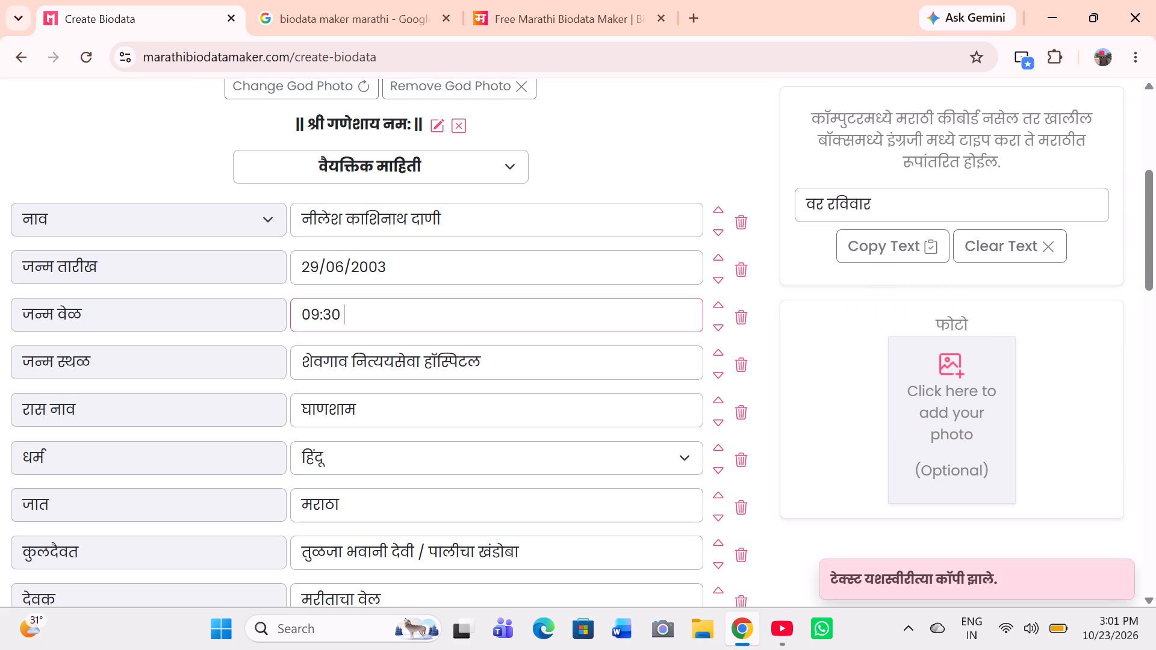
{"action": "key", "text": "ctrl+v"}
{"action": "left_click", "coordinate": [363, 318]}
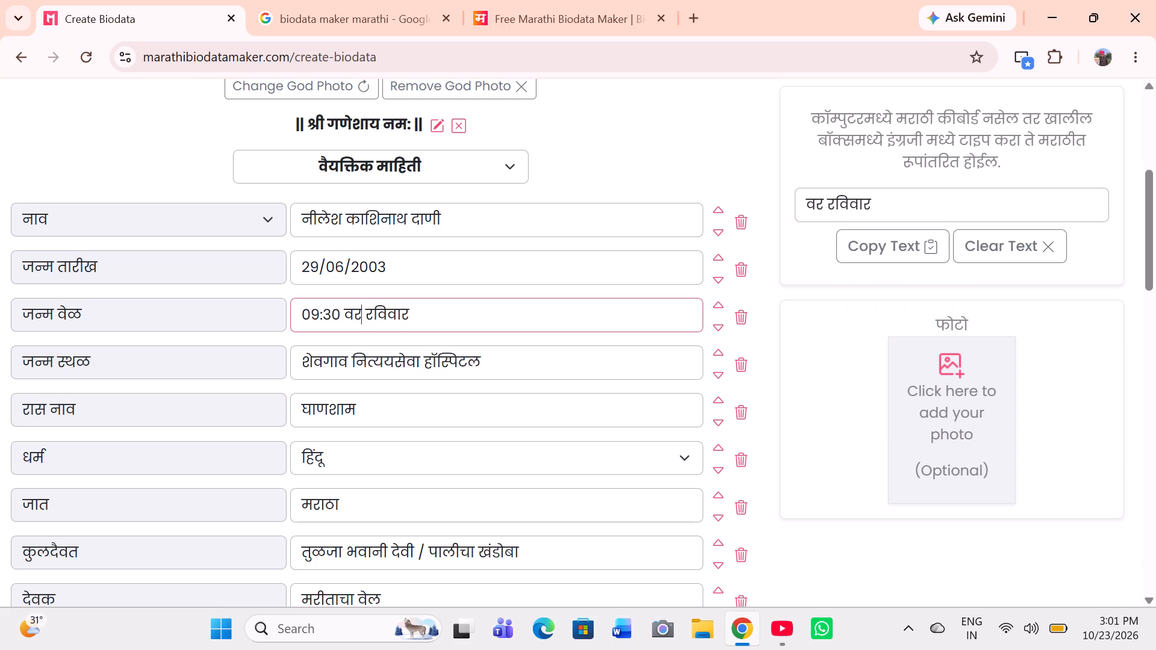
{"action": "key", "text": "period"}
{"action": "key", "text": "slash"}
{"action": "key", "text": "BackSpace"}
{"action": "key", "text": "Left"}
{"action": "key", "text": "Left"}
{"action": "key", "text": "Left"}
{"action": "type", "text": "/"}
{"action": "key", "text": "space"}
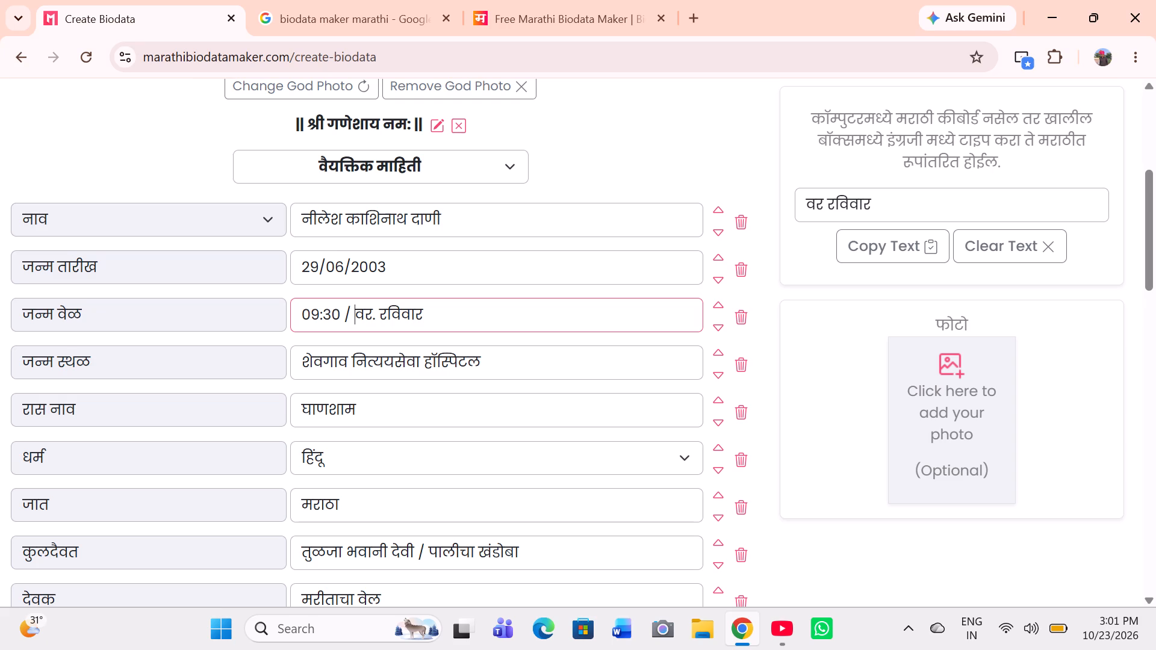
Move the कुलदैवत field up two places so it sits directly above धर्म.
{"action": "scroll", "coordinate": [493, 376], "scroll_direction": "down", "scroll_amount": 1}
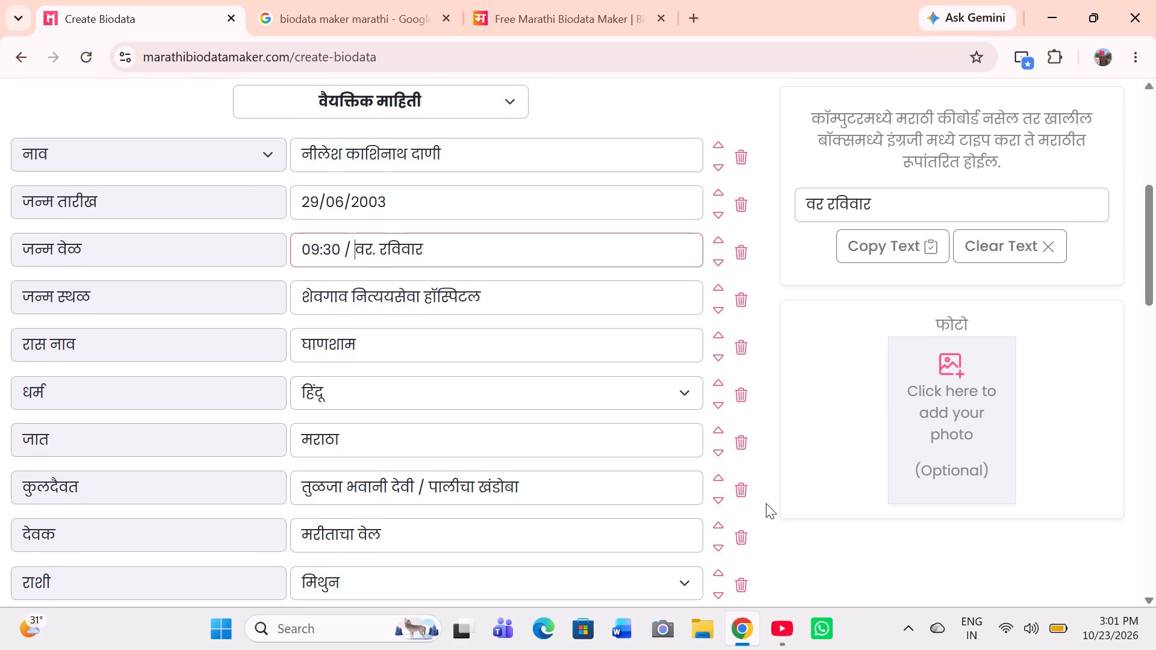
{"action": "left_click", "coordinate": [718, 478]}
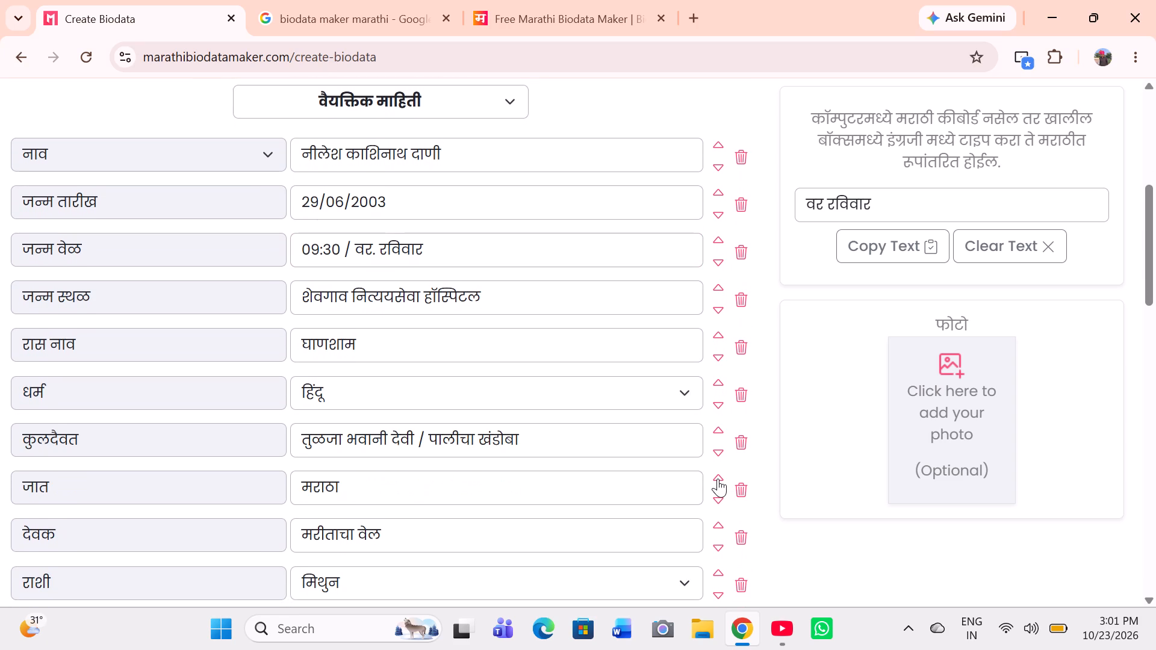
{"action": "left_click", "coordinate": [717, 429]}
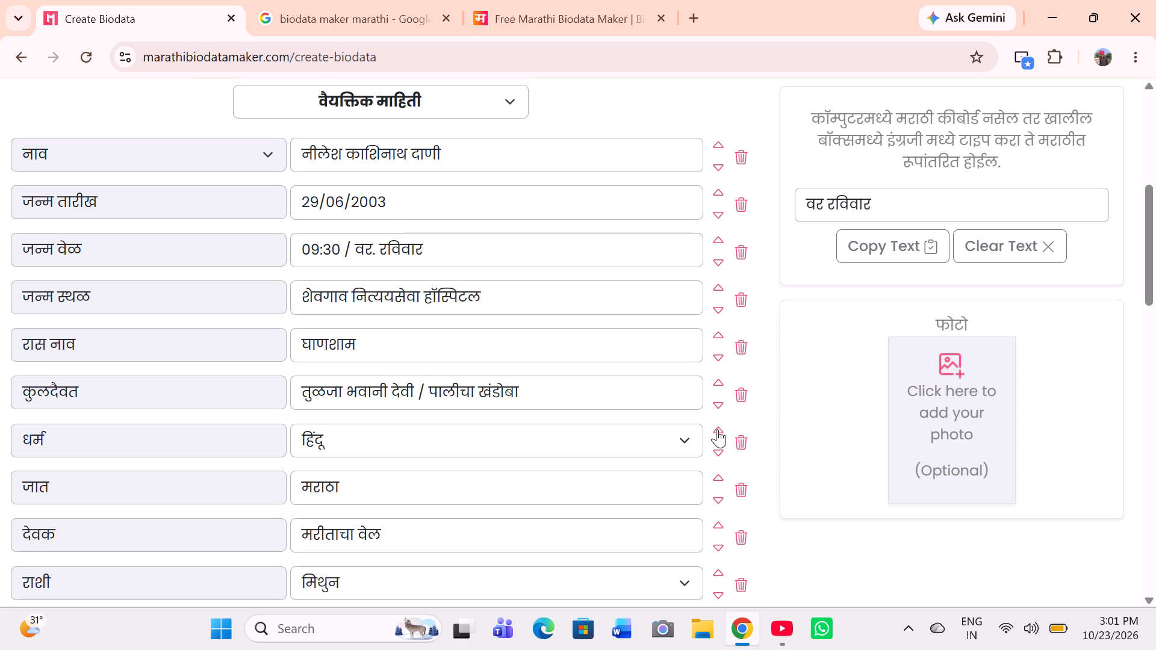
Move the देवक field up two places, between कुलदैवत and धर्म.
{"action": "left_click", "coordinate": [716, 525]}
{"action": "left_click", "coordinate": [715, 478]}
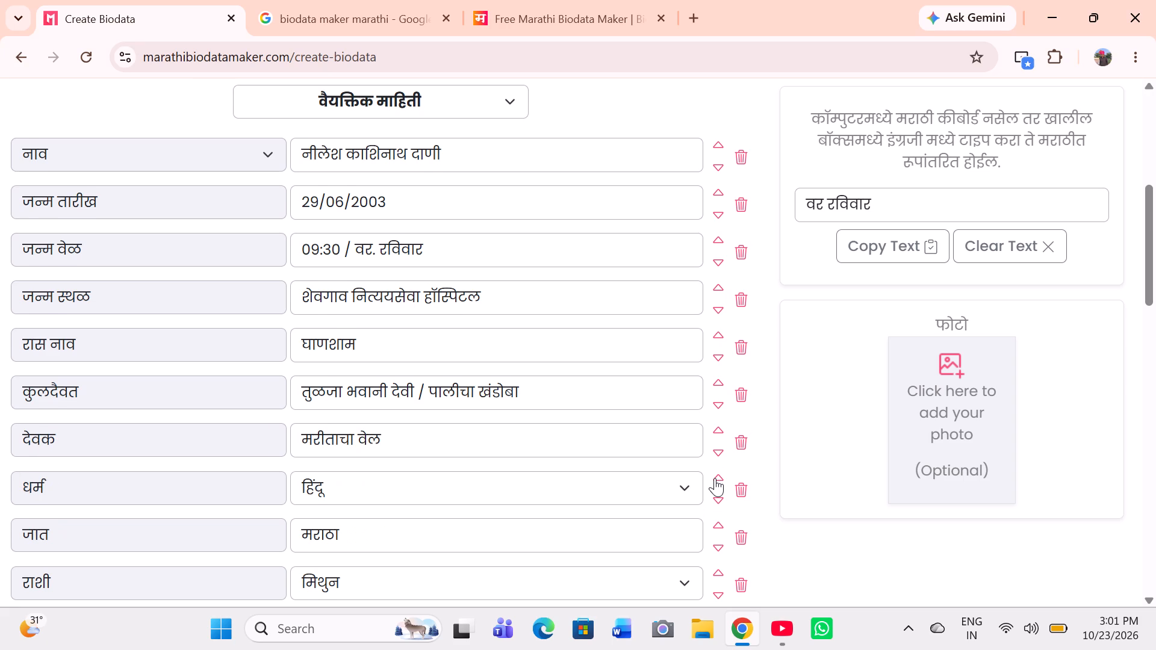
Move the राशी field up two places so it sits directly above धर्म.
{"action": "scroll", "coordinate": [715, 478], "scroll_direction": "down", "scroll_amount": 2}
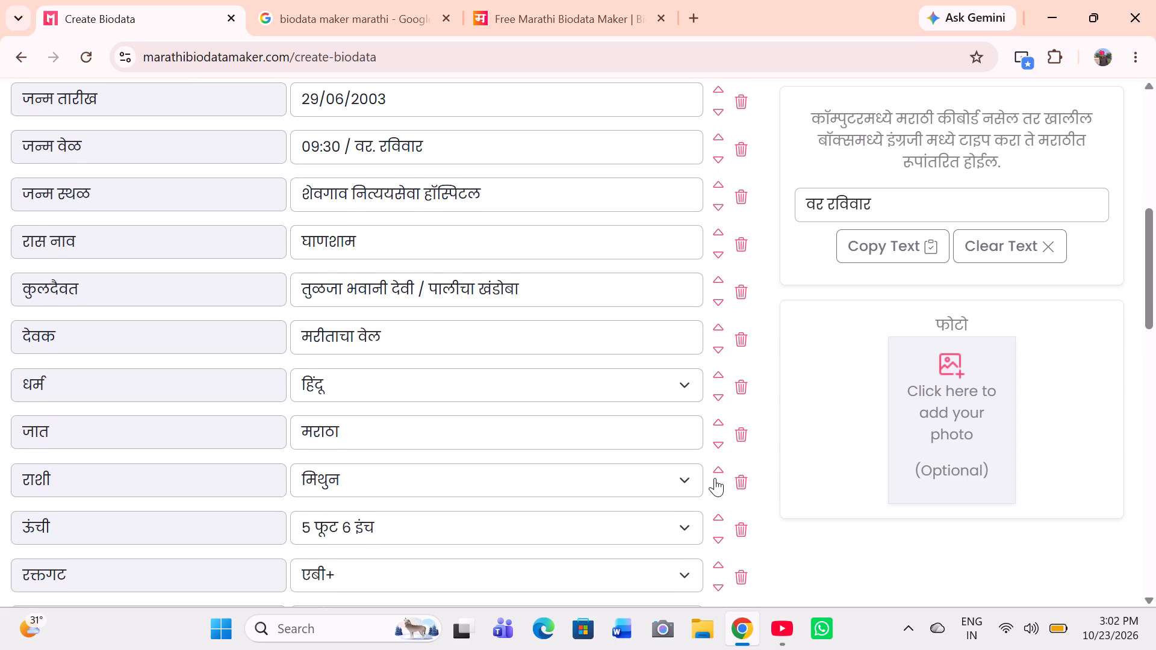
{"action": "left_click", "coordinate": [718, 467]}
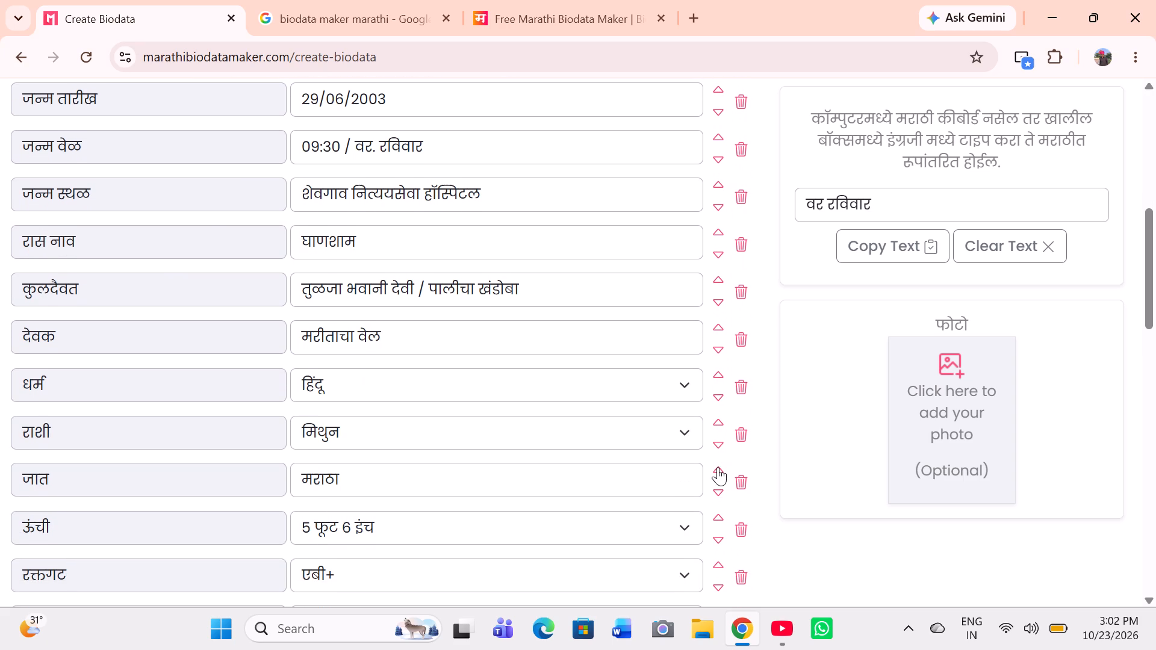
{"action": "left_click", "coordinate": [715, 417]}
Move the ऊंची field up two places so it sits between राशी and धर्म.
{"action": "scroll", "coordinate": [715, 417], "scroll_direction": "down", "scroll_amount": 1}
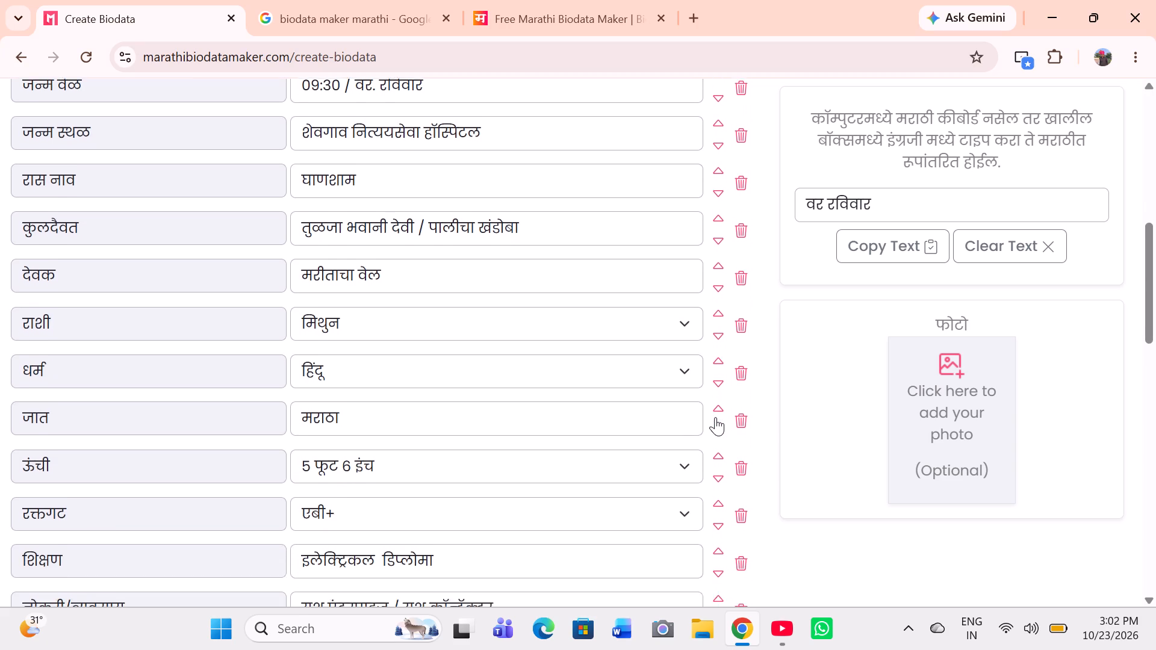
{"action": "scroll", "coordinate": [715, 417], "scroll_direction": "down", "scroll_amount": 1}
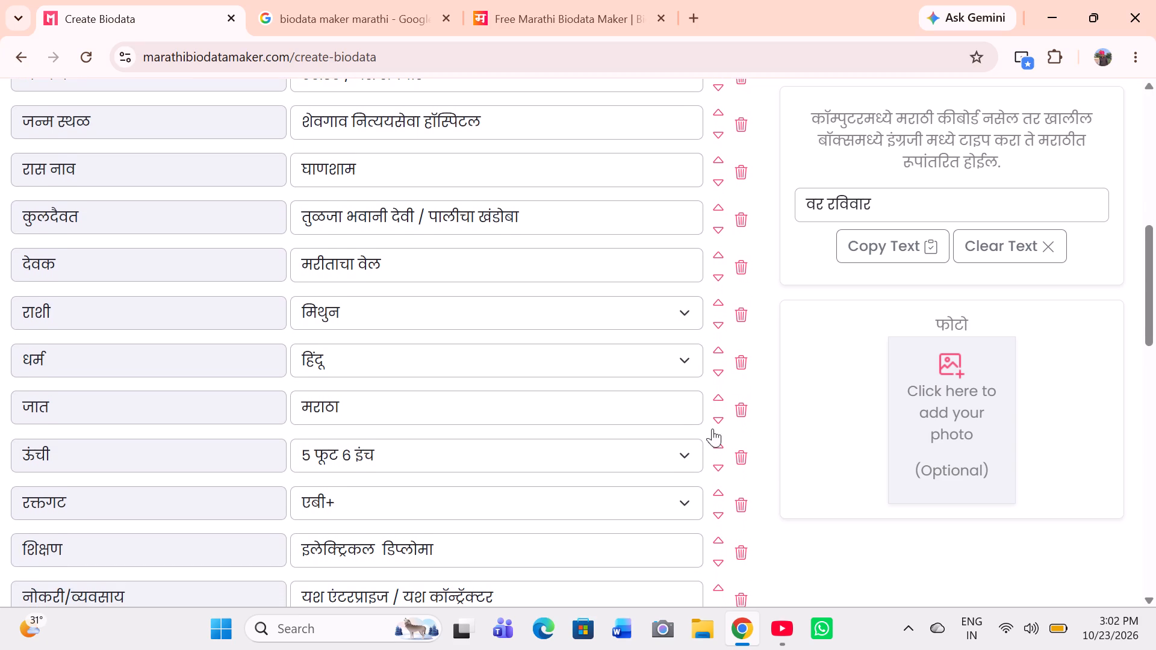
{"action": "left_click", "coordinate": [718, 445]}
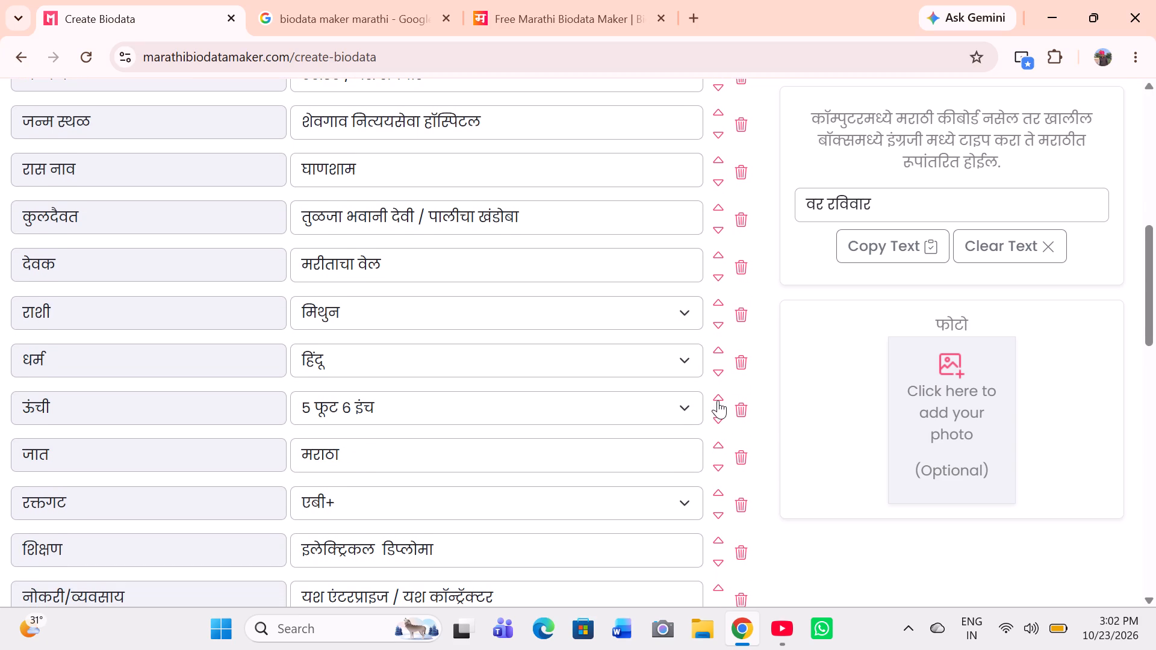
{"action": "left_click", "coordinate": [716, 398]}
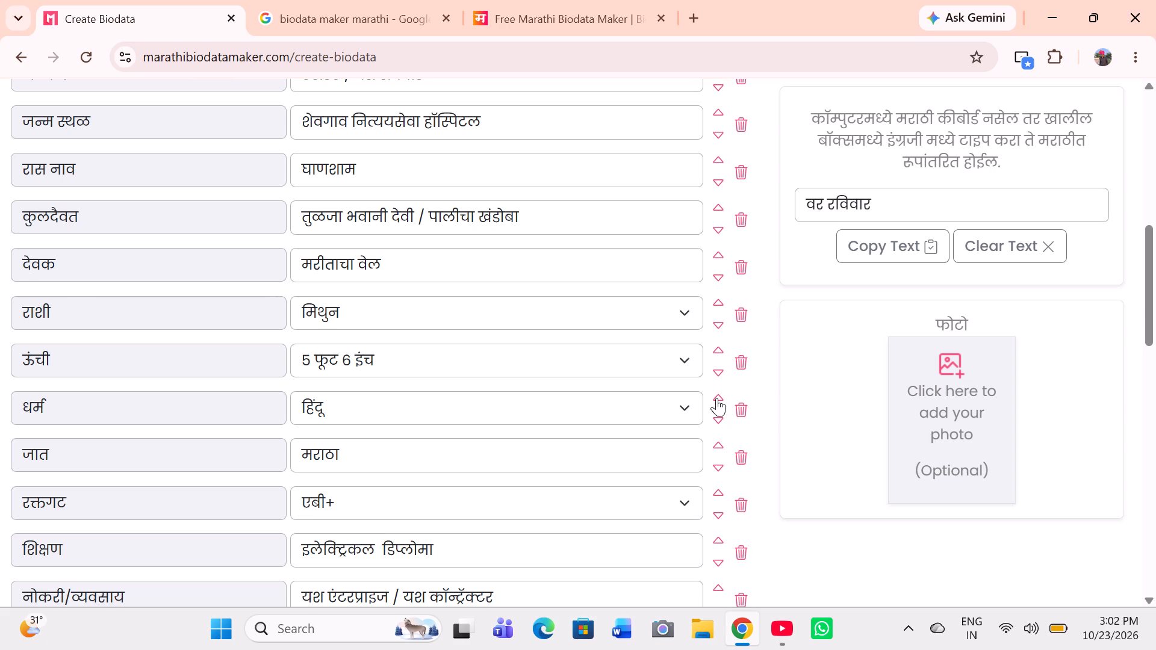
Move the धर्म field up so it sits directly below कुलदैवत and above देवक.
{"action": "left_click", "coordinate": [718, 391]}
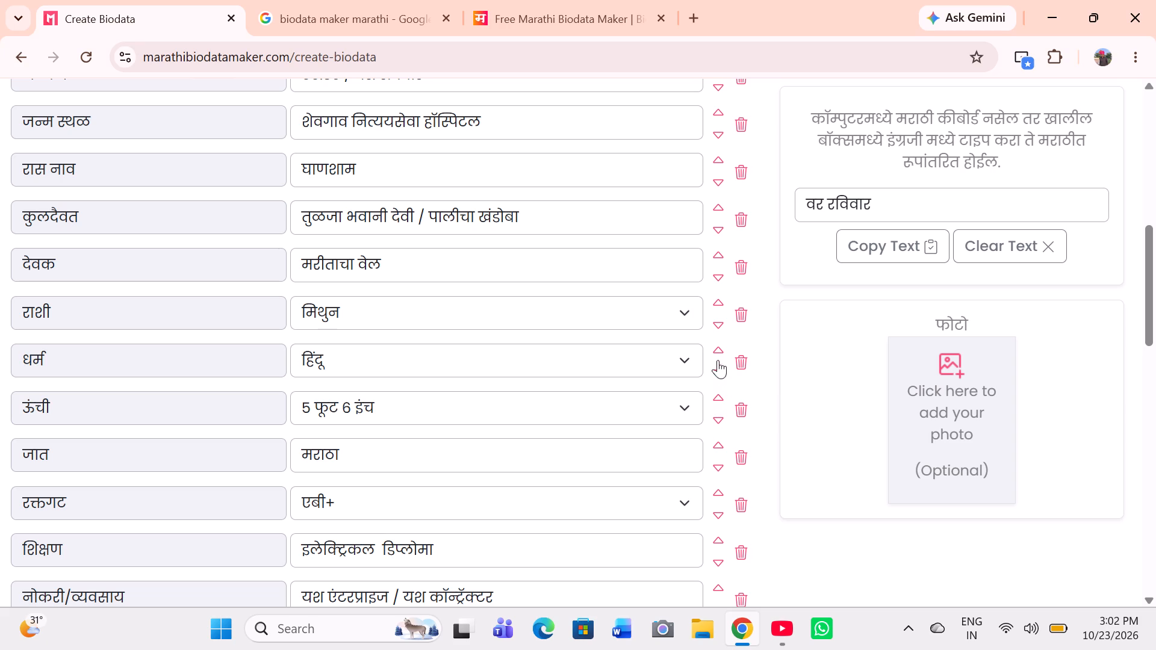
{"action": "left_click", "coordinate": [718, 348]}
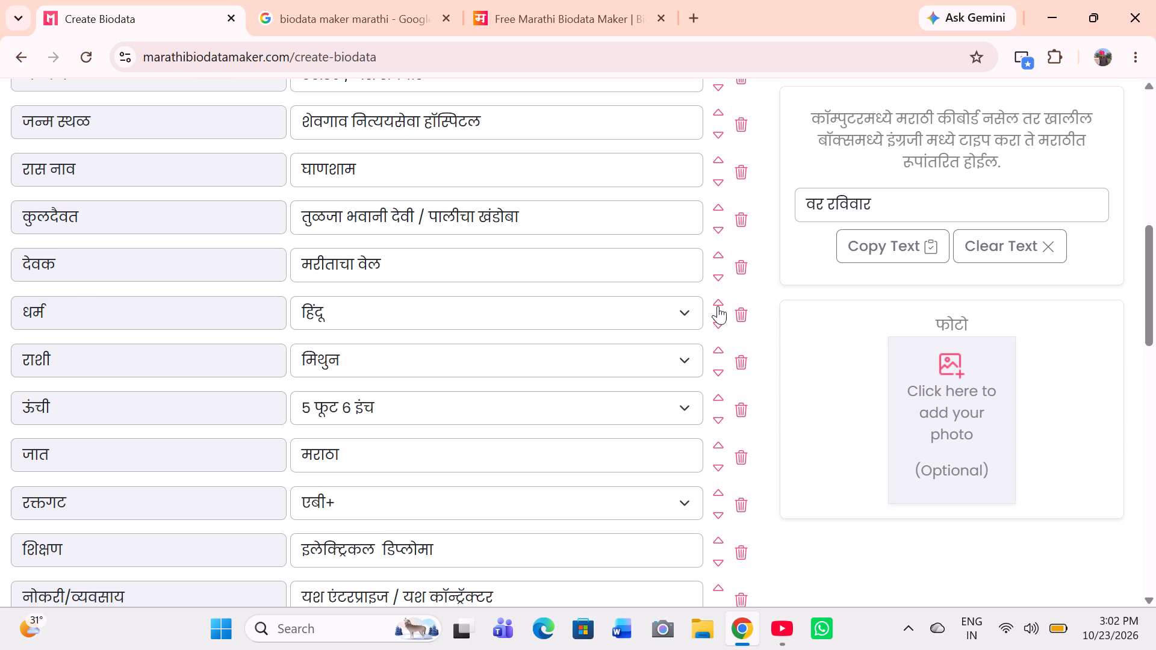
{"action": "left_click", "coordinate": [718, 306]}
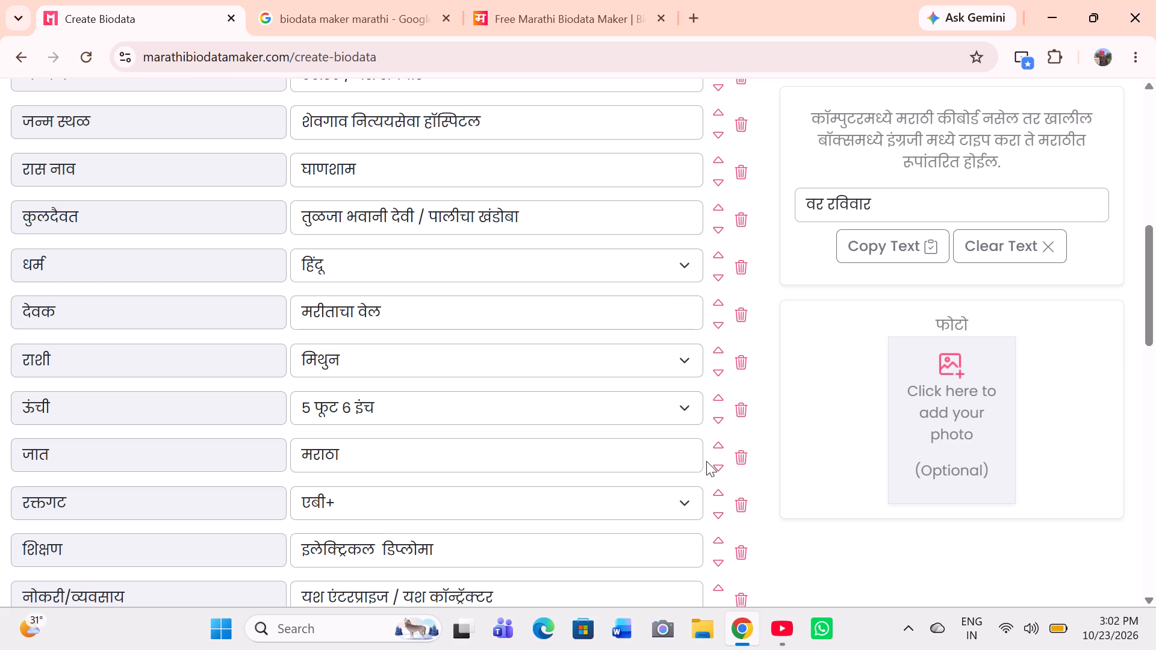
Move the जात field up so it sits between धर्म and देवक.
{"action": "left_click", "coordinate": [718, 444]}
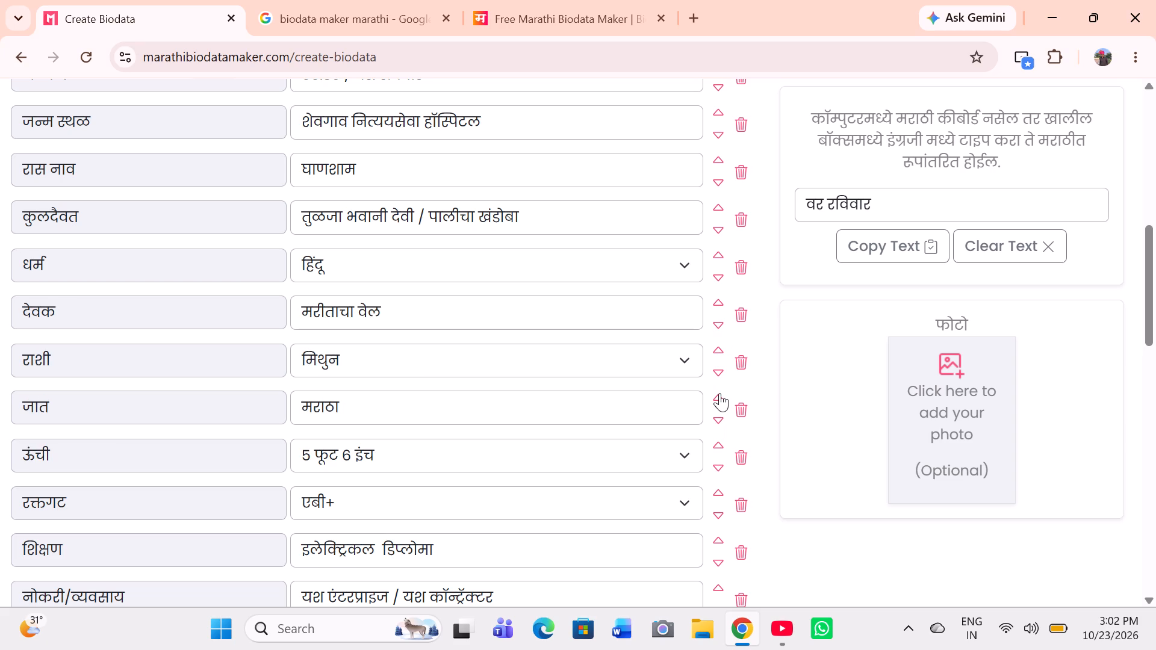
{"action": "left_click", "coordinate": [719, 393]}
{"action": "left_click", "coordinate": [716, 348]}
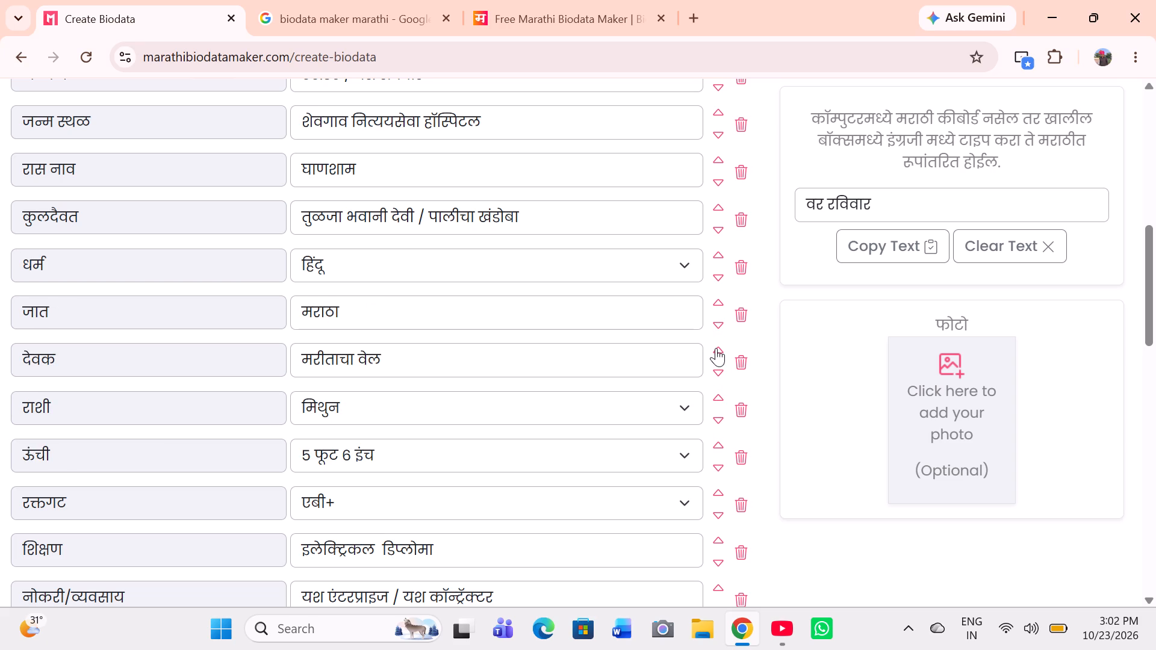
Check the field order of the sample biodata on the marathibiodata.ai page and return to the form.
{"action": "left_click", "coordinate": [529, 16]}
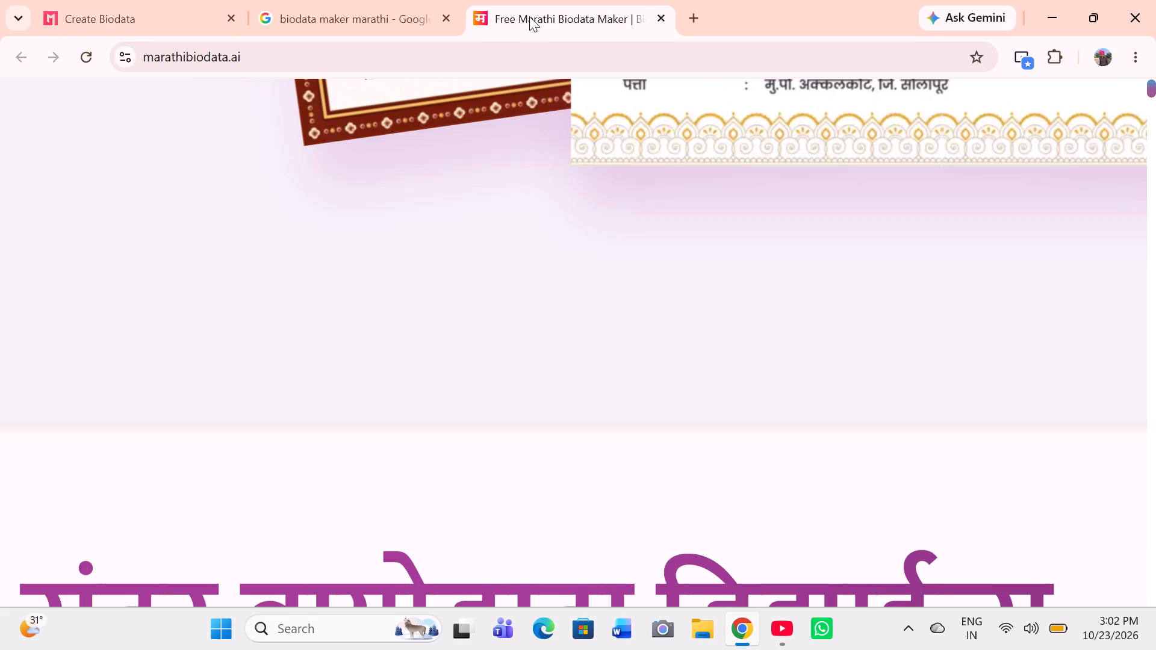
{"action": "scroll", "coordinate": [574, 282], "scroll_direction": "down", "scroll_amount": 9}
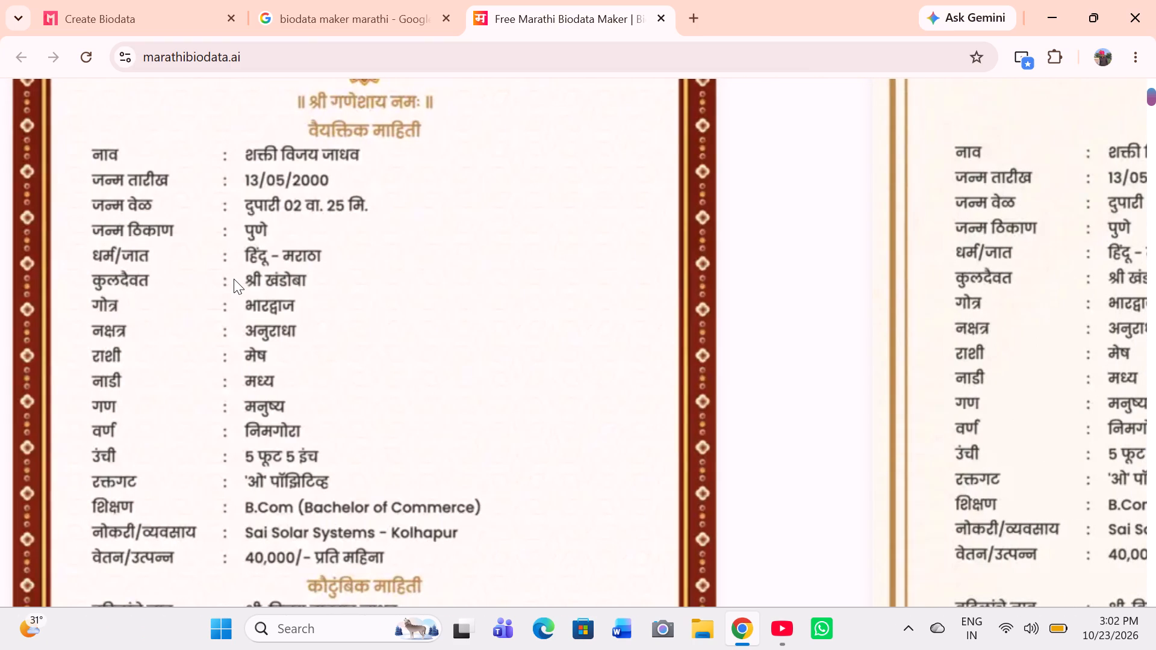
{"action": "left_click", "coordinate": [131, 14]}
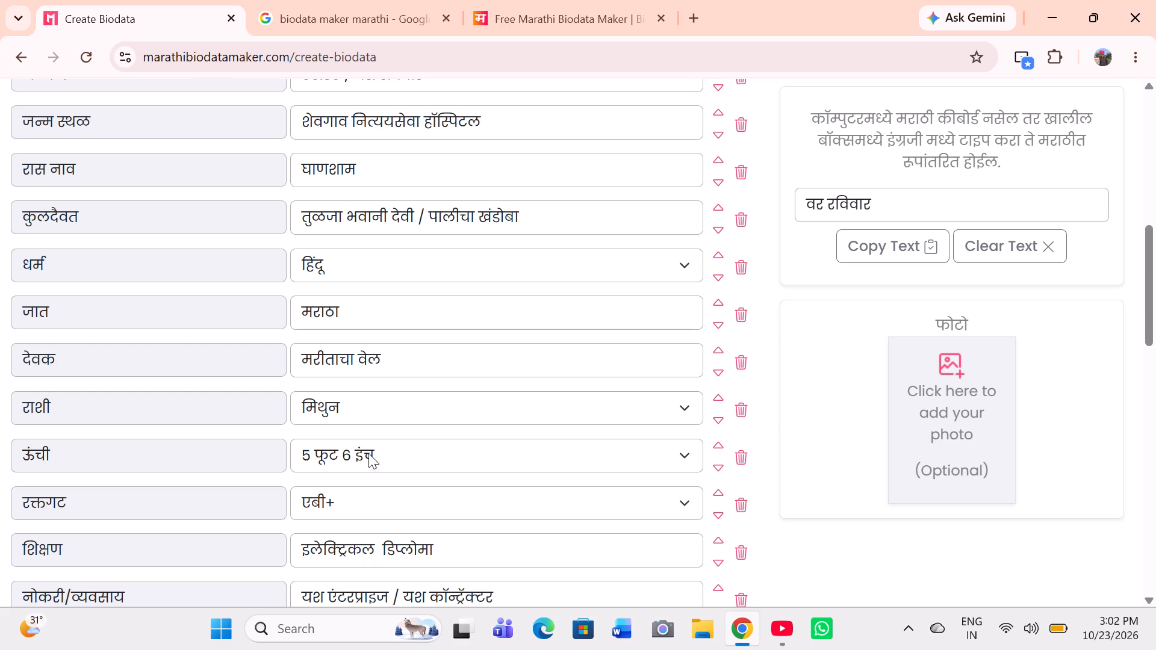
Clear the existing text from the English-to-Marathi transliteration box.
{"action": "scroll", "coordinate": [369, 513], "scroll_direction": "down", "scroll_amount": 2}
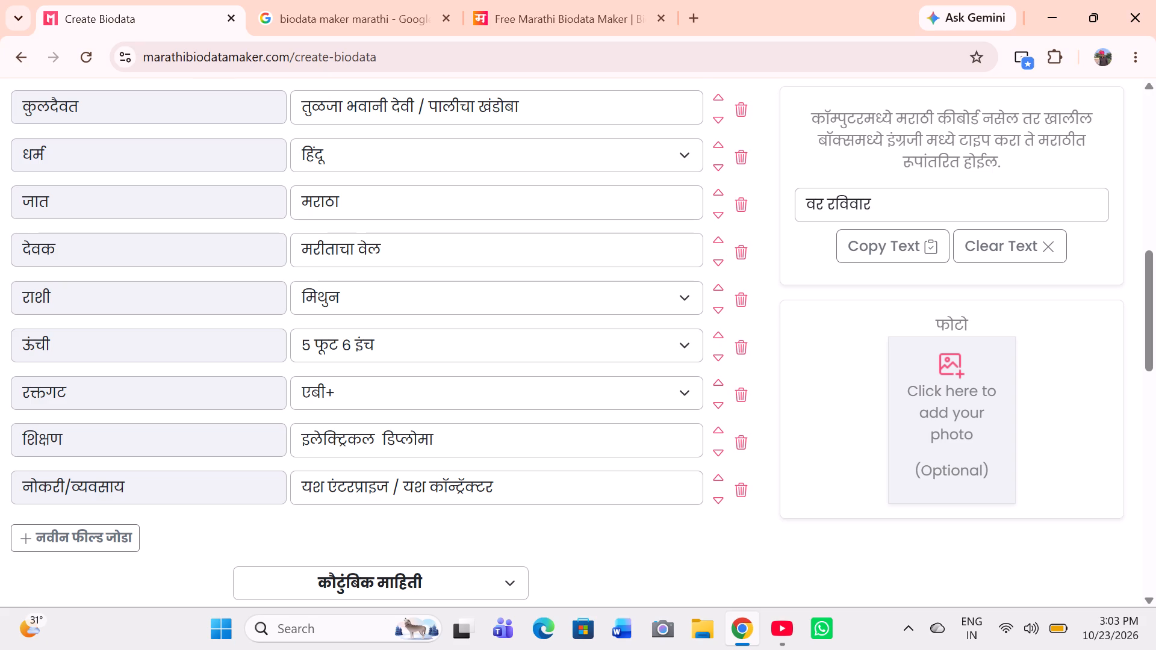
{"action": "scroll", "coordinate": [469, 499], "scroll_direction": "down", "scroll_amount": 3}
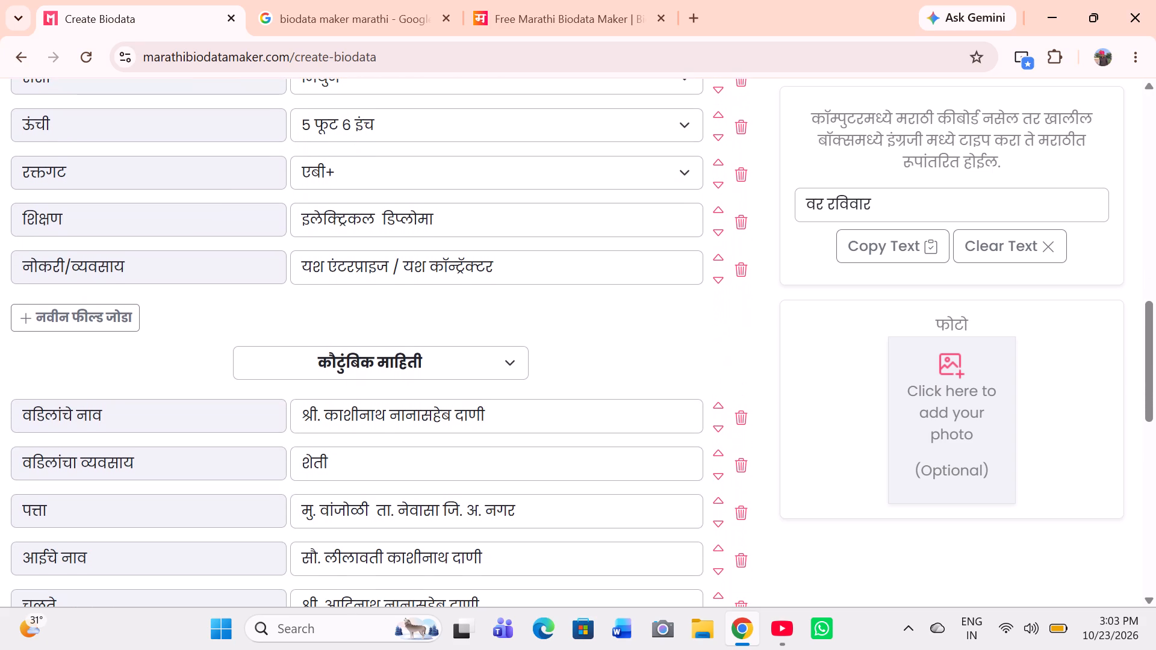
{"action": "left_click", "coordinate": [469, 499]}
{"action": "scroll", "coordinate": [469, 499], "scroll_direction": "down", "scroll_amount": 1}
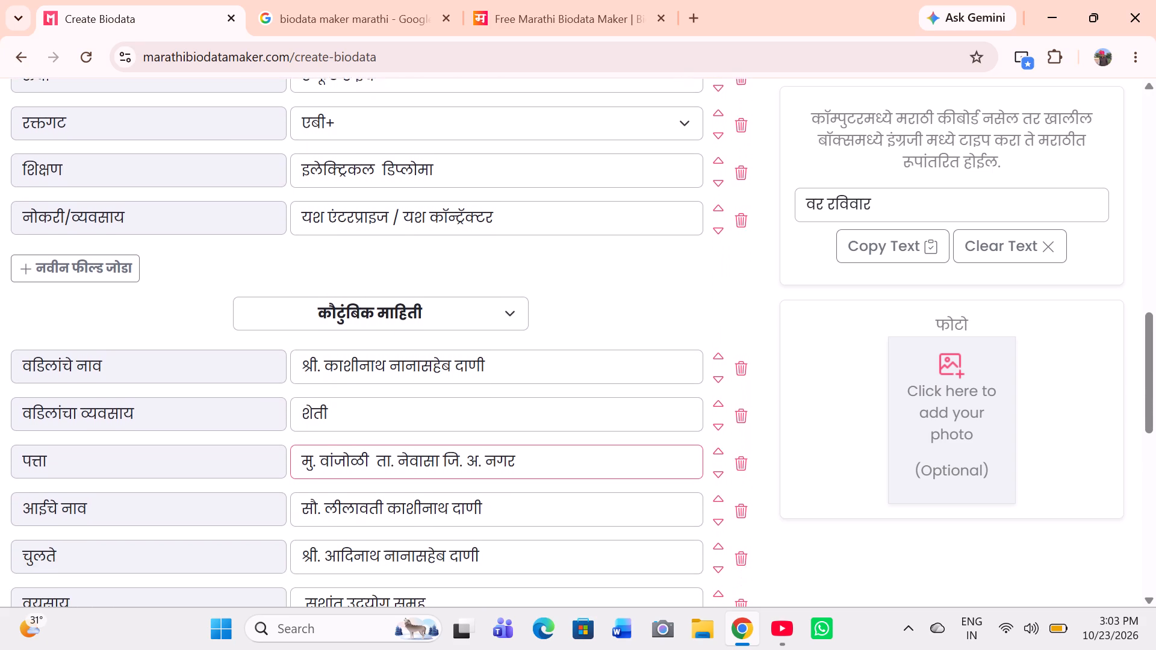
{"action": "scroll", "coordinate": [469, 499], "scroll_direction": "down", "scroll_amount": 2}
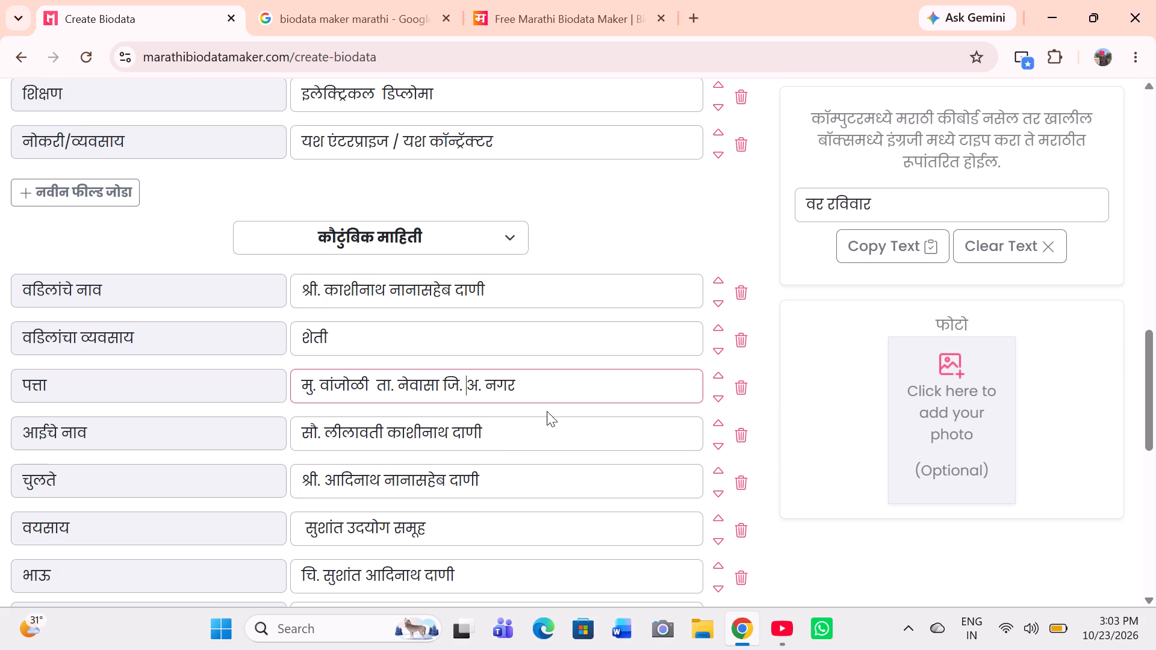
{"action": "left_click", "coordinate": [974, 240]}
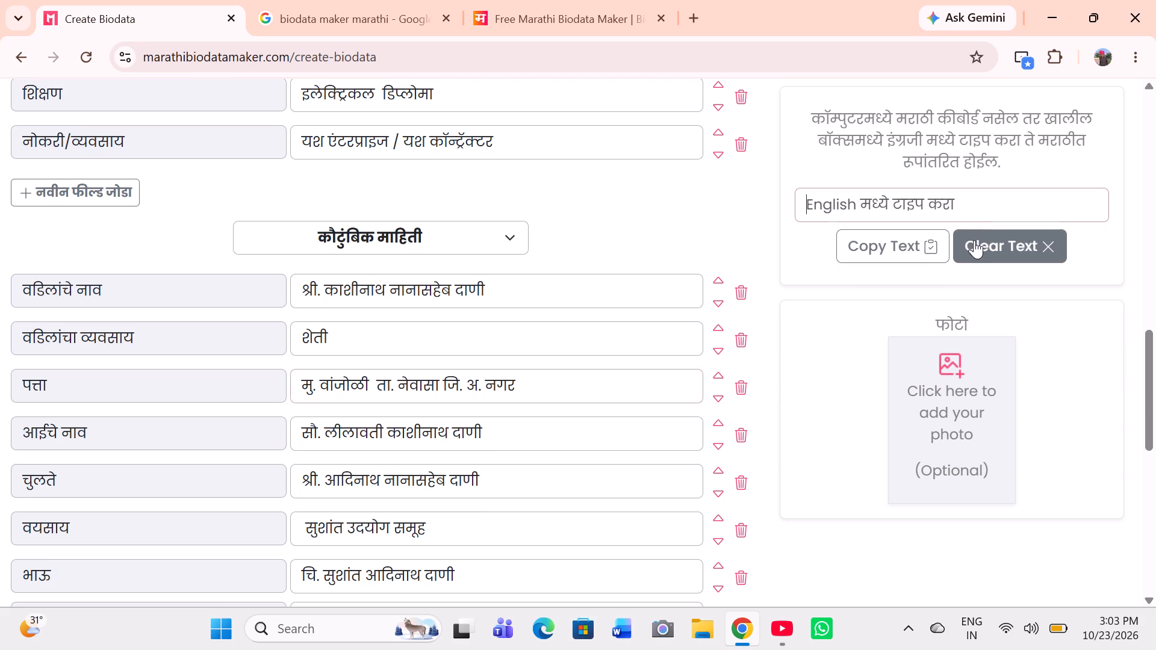
Copy the middle name from the नाव value and paste it over the father's first name in वडिलांचे नाव.
{"action": "scroll", "coordinate": [620, 185], "scroll_direction": "up", "scroll_amount": 5}
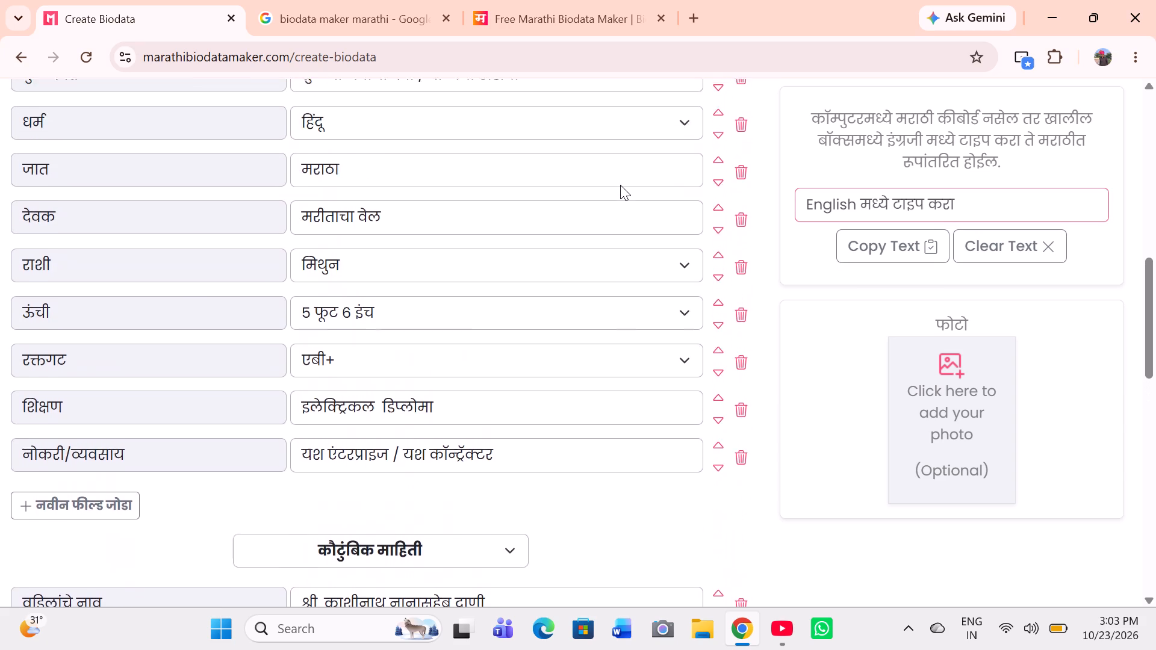
{"action": "scroll", "coordinate": [620, 185], "scroll_direction": "up", "scroll_amount": 1}
{"action": "scroll", "coordinate": [608, 249], "scroll_direction": "up", "scroll_amount": 2}
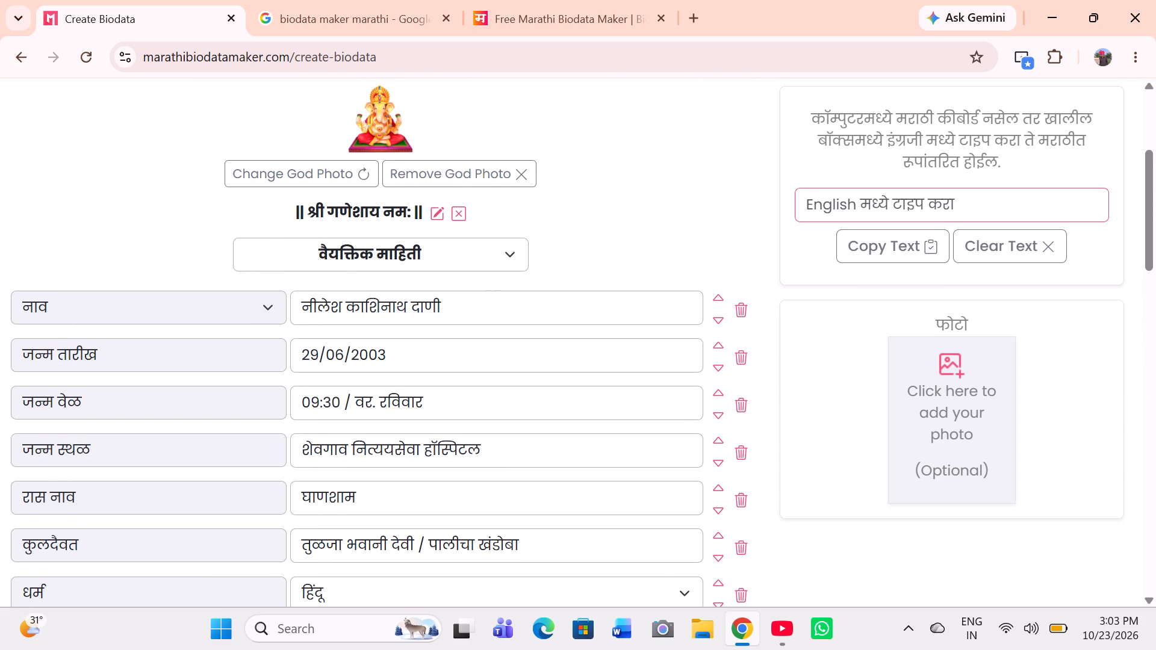
{"action": "double_click", "coordinate": [371, 312]}
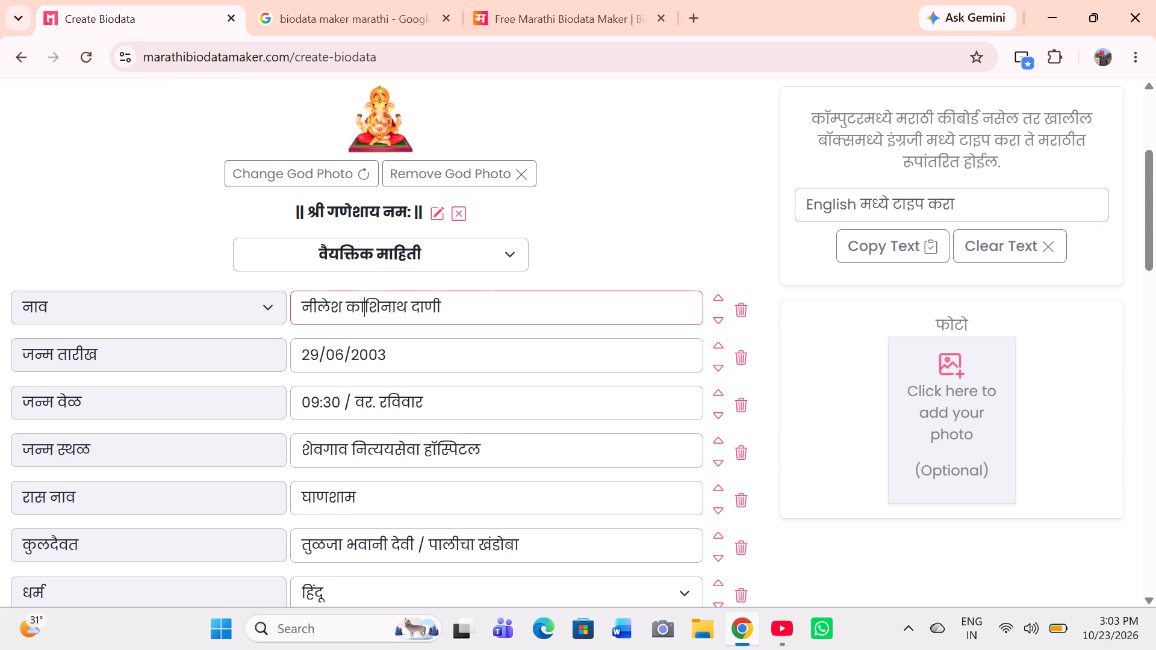
{"action": "key", "text": "ctrl+c"}
{"action": "key", "text": "ctrl+c"}
{"action": "scroll", "coordinate": [371, 312], "scroll_direction": "down", "scroll_amount": 5}
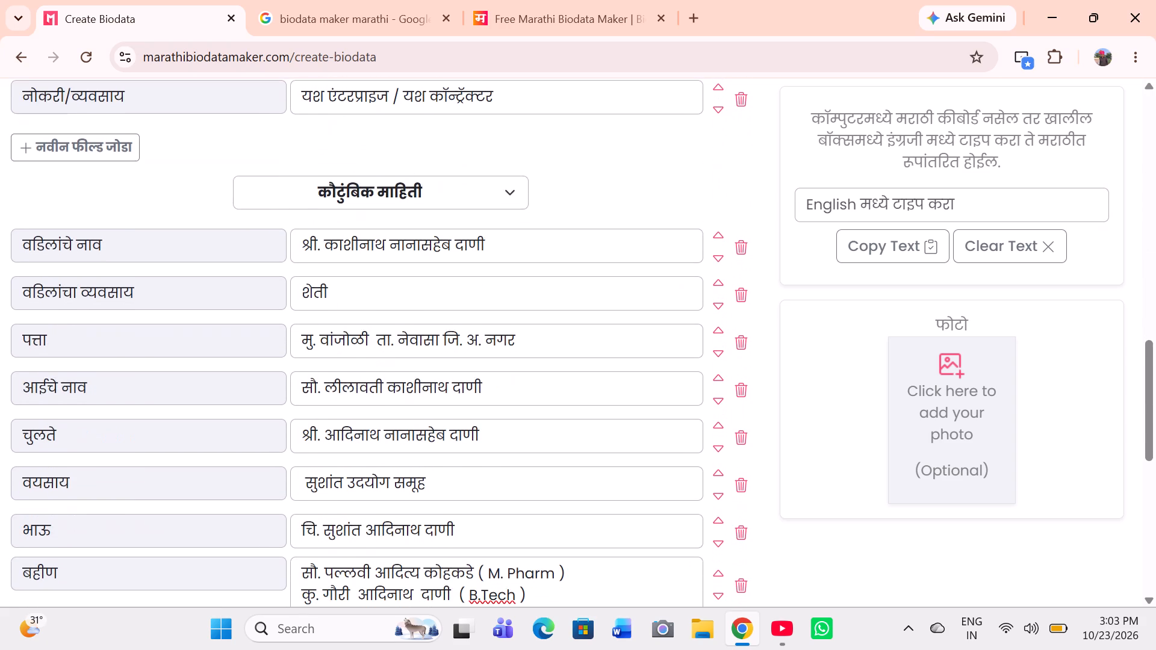
{"action": "scroll", "coordinate": [371, 312], "scroll_direction": "down", "scroll_amount": 2}
{"action": "double_click", "coordinate": [368, 243]}
{"action": "key", "text": "ctrl+v"}
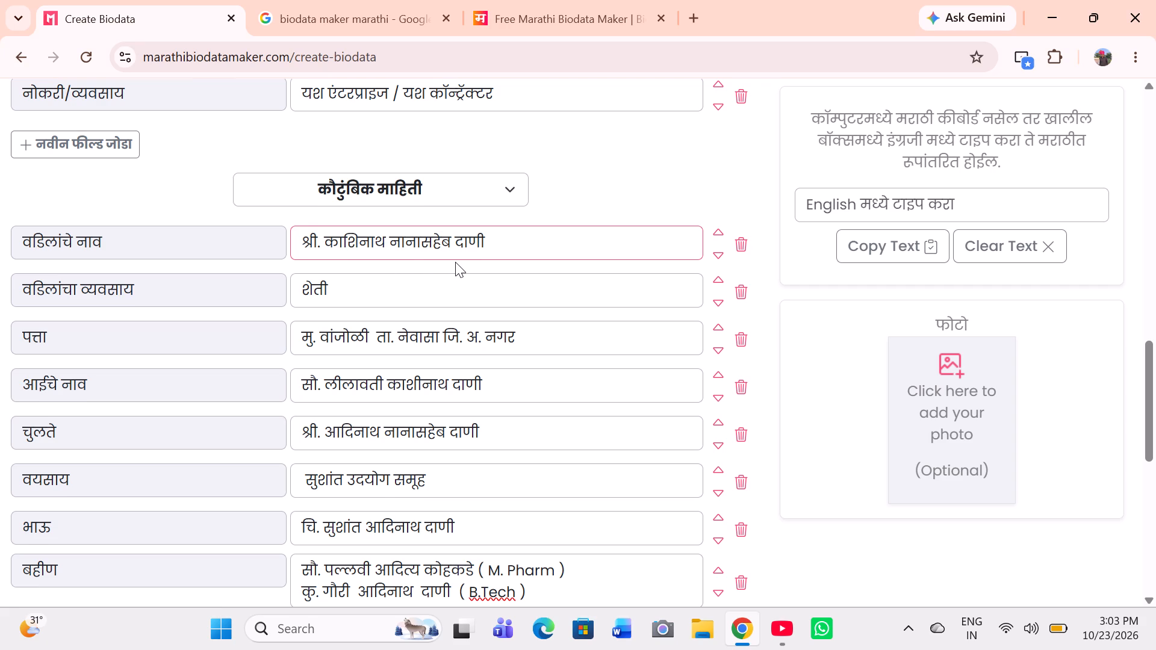
Review the remaining कौटुंबिक माहिती entries and the संपर्क माहिती fields for errors.
{"action": "scroll", "coordinate": [455, 262], "scroll_direction": "down", "scroll_amount": 1}
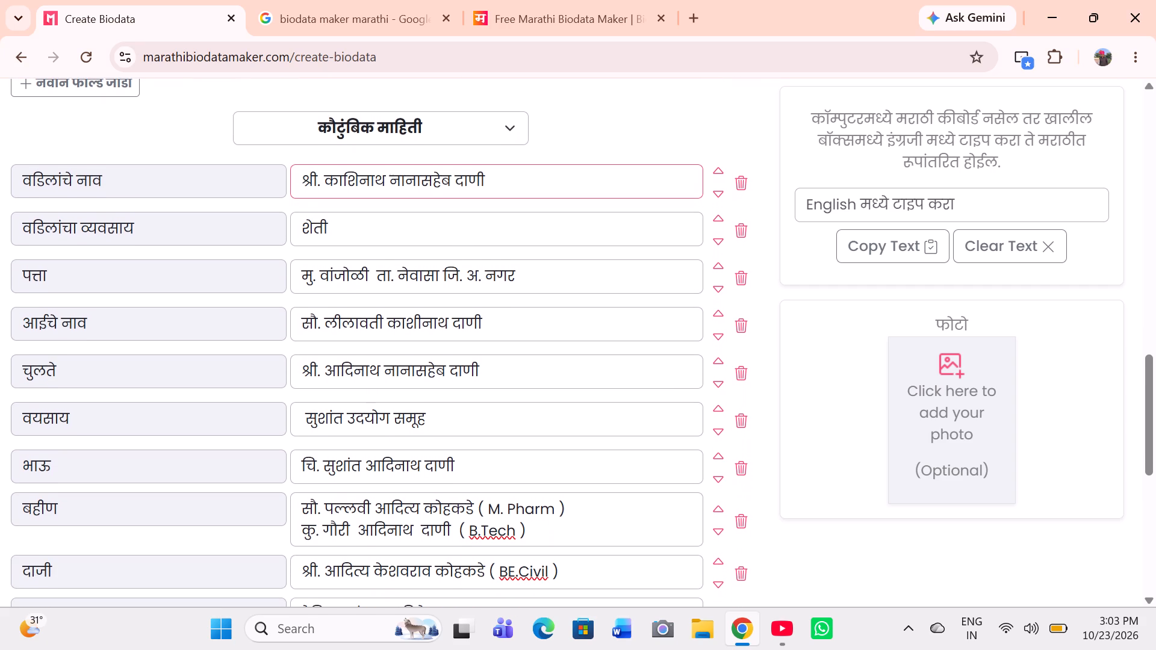
{"action": "scroll", "coordinate": [455, 262], "scroll_direction": "up", "scroll_amount": 1}
{"action": "scroll", "coordinate": [455, 262], "scroll_direction": "right", "scroll_amount": 2}
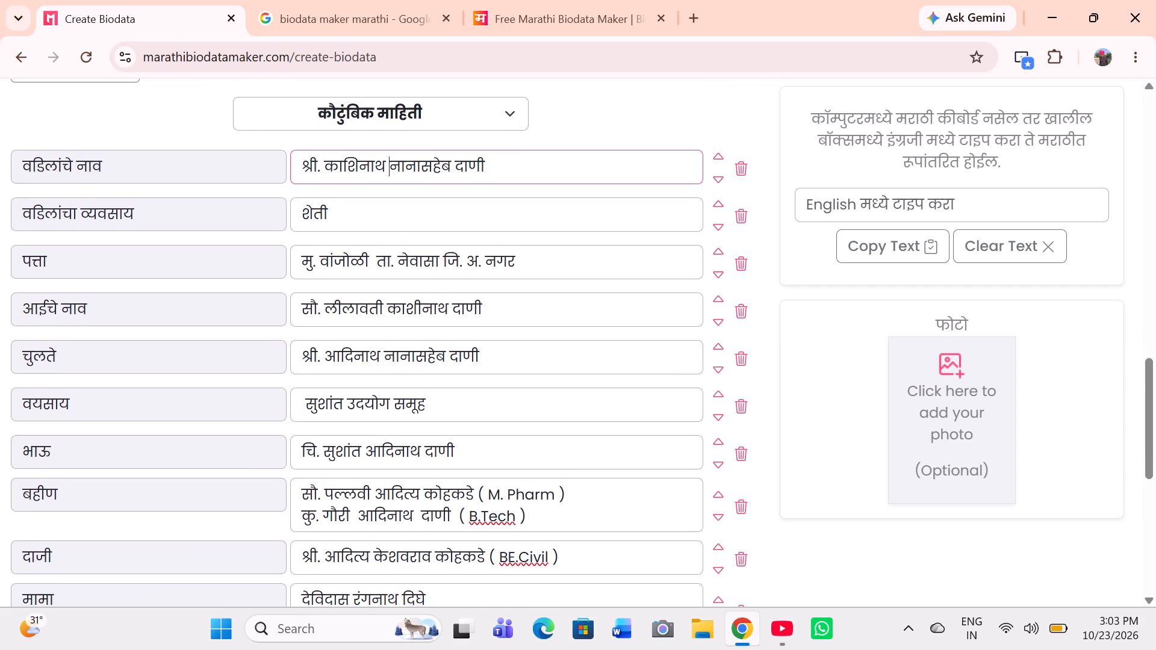
{"action": "scroll", "coordinate": [455, 262], "scroll_direction": "right", "scroll_amount": 1}
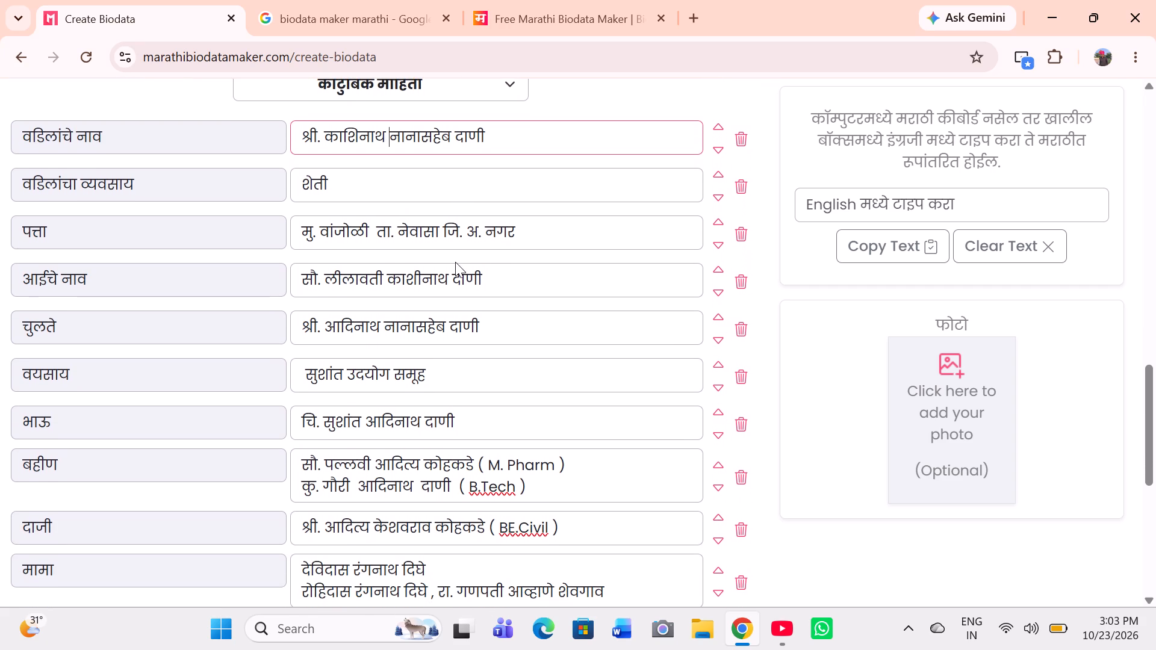
{"action": "scroll", "coordinate": [455, 262], "scroll_direction": "right", "scroll_amount": 1}
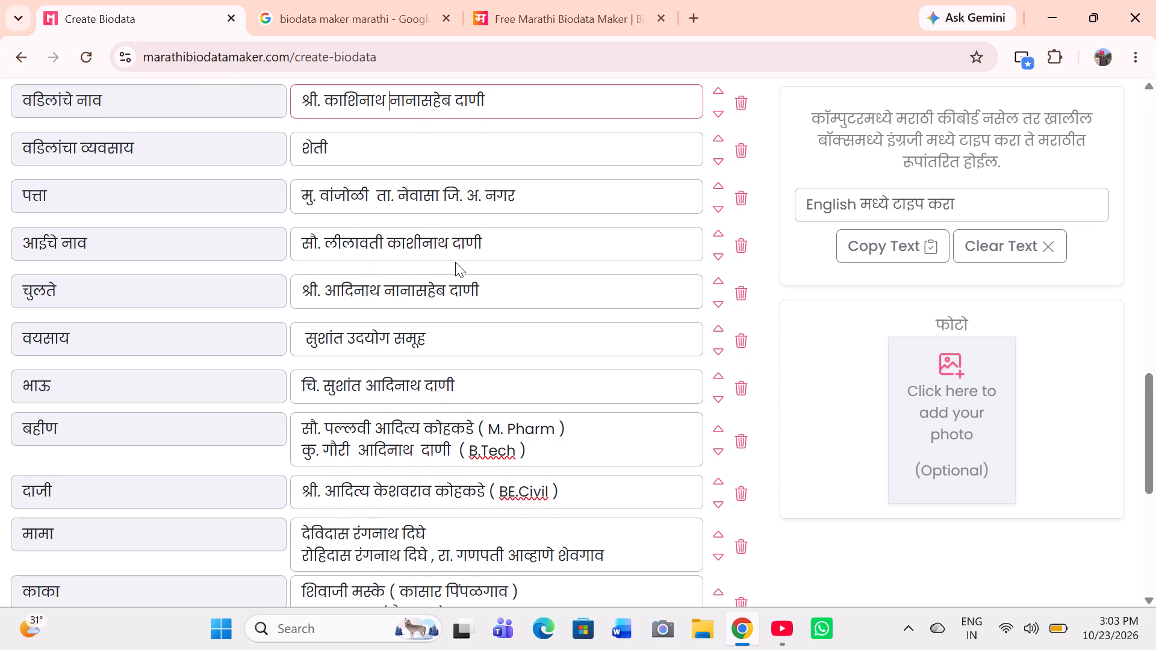
{"action": "scroll", "coordinate": [455, 262], "scroll_direction": "right", "scroll_amount": 2}
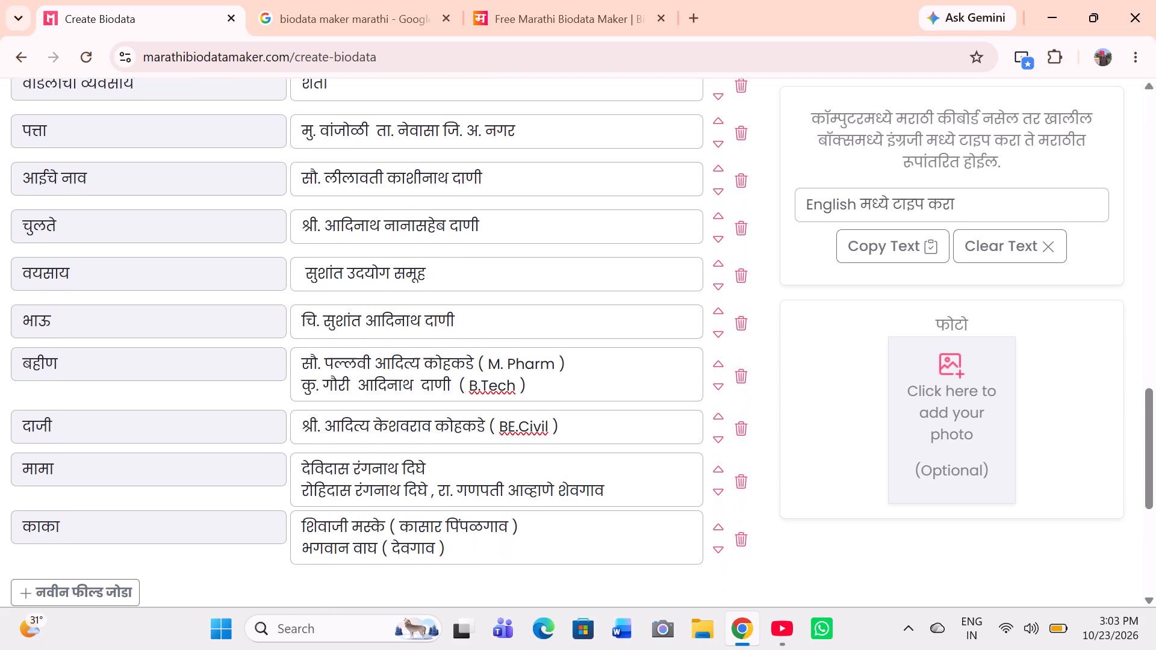
{"action": "scroll", "coordinate": [455, 262], "scroll_direction": "right", "scroll_amount": 2}
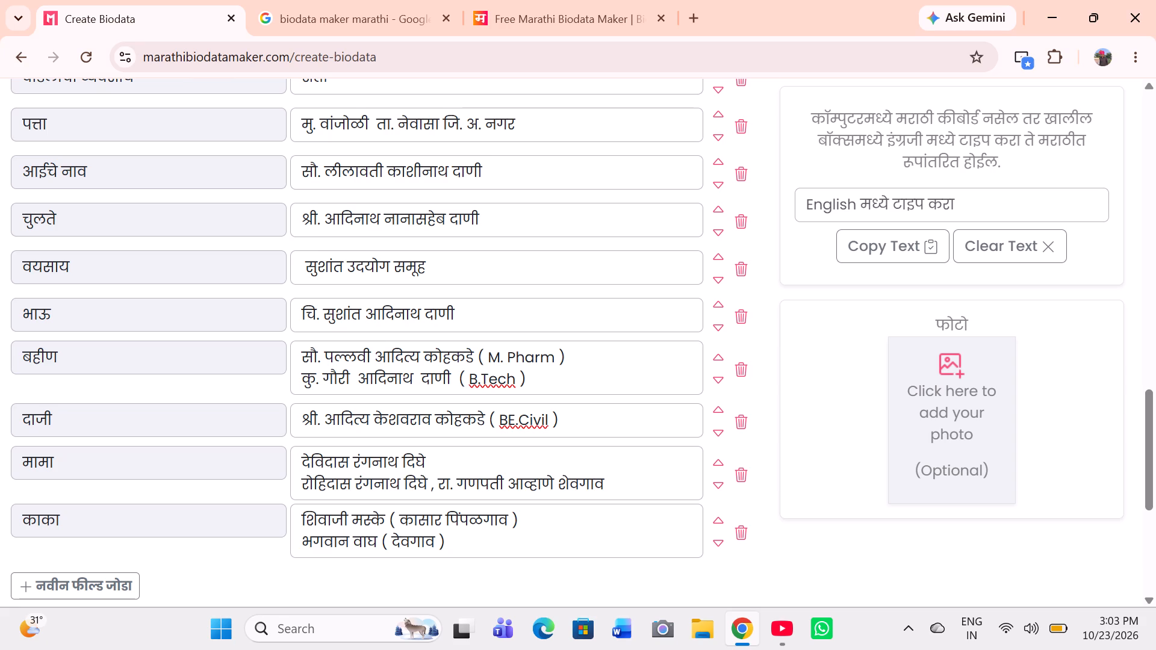
{"action": "scroll", "coordinate": [399, 273], "scroll_direction": "down", "scroll_amount": 2}
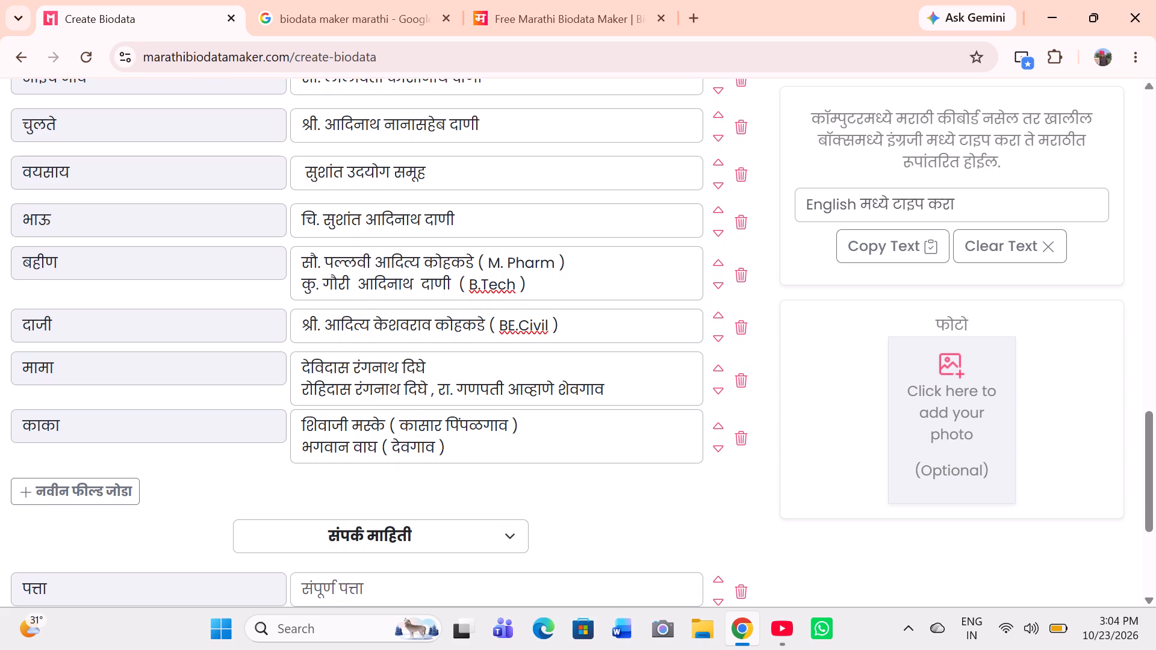
{"action": "scroll", "coordinate": [399, 273], "scroll_direction": "down", "scroll_amount": 1}
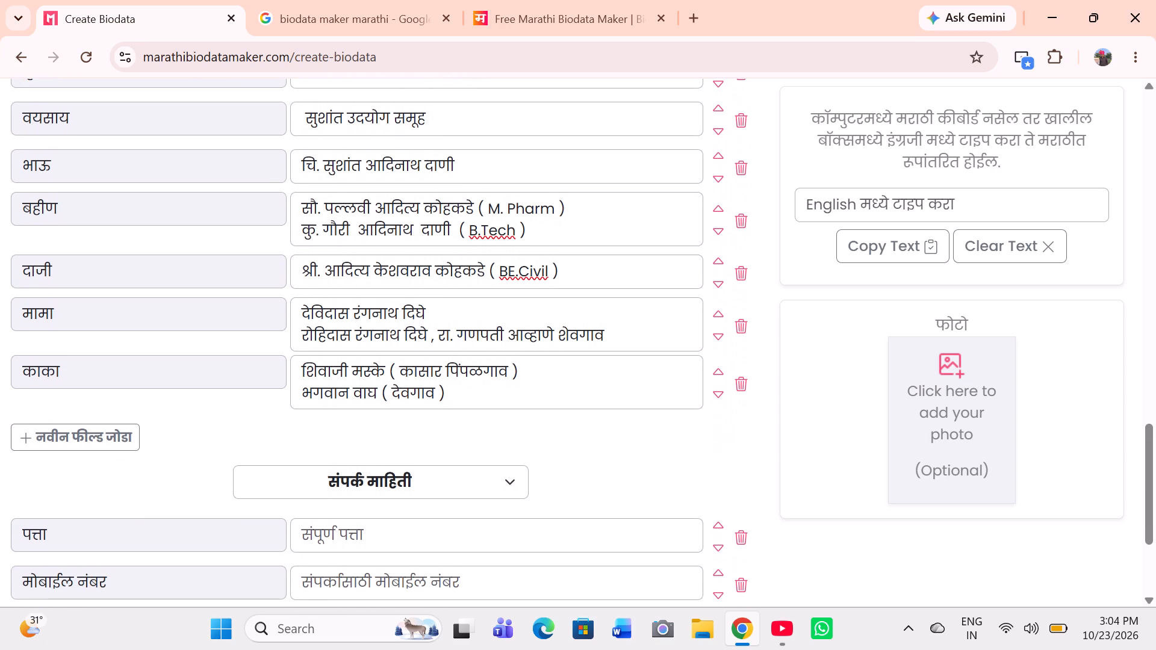
{"action": "scroll", "coordinate": [399, 273], "scroll_direction": "down", "scroll_amount": 1}
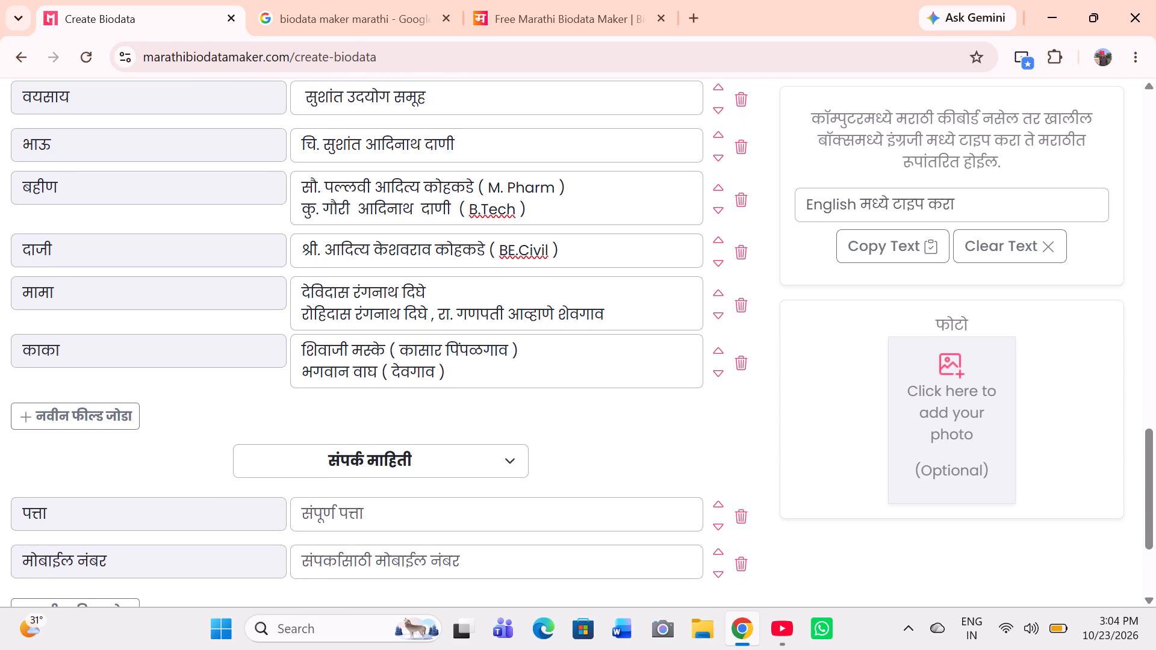
{"action": "scroll", "coordinate": [399, 273], "scroll_direction": "down", "scroll_amount": 2}
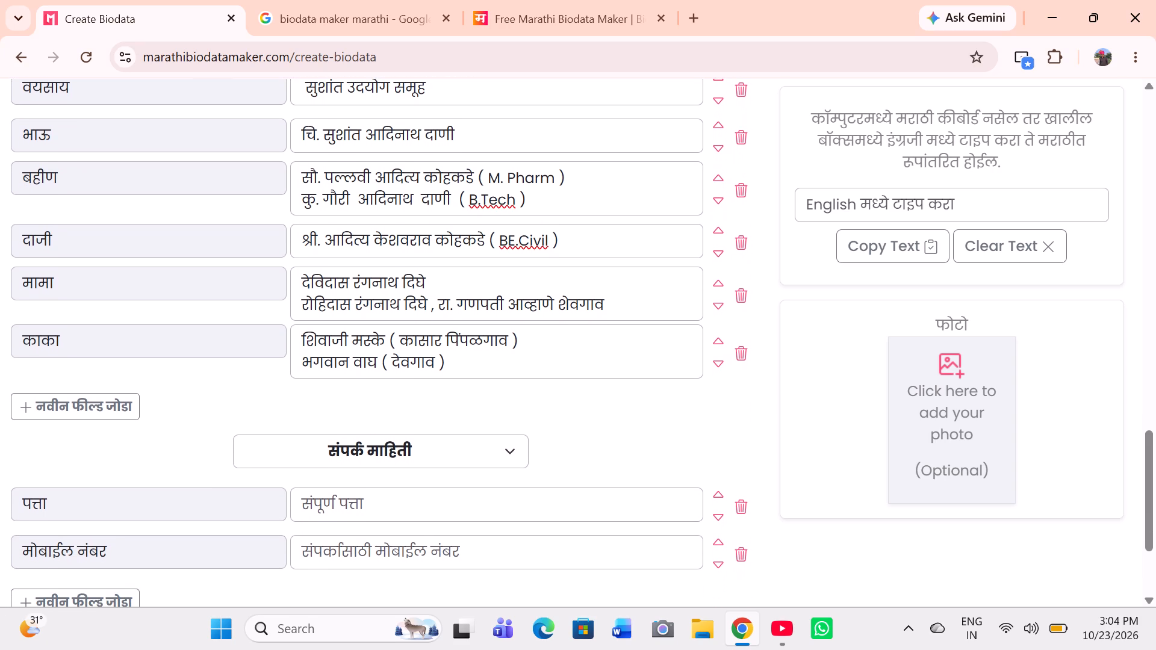
{"action": "scroll", "coordinate": [399, 273], "scroll_direction": "down", "scroll_amount": 1}
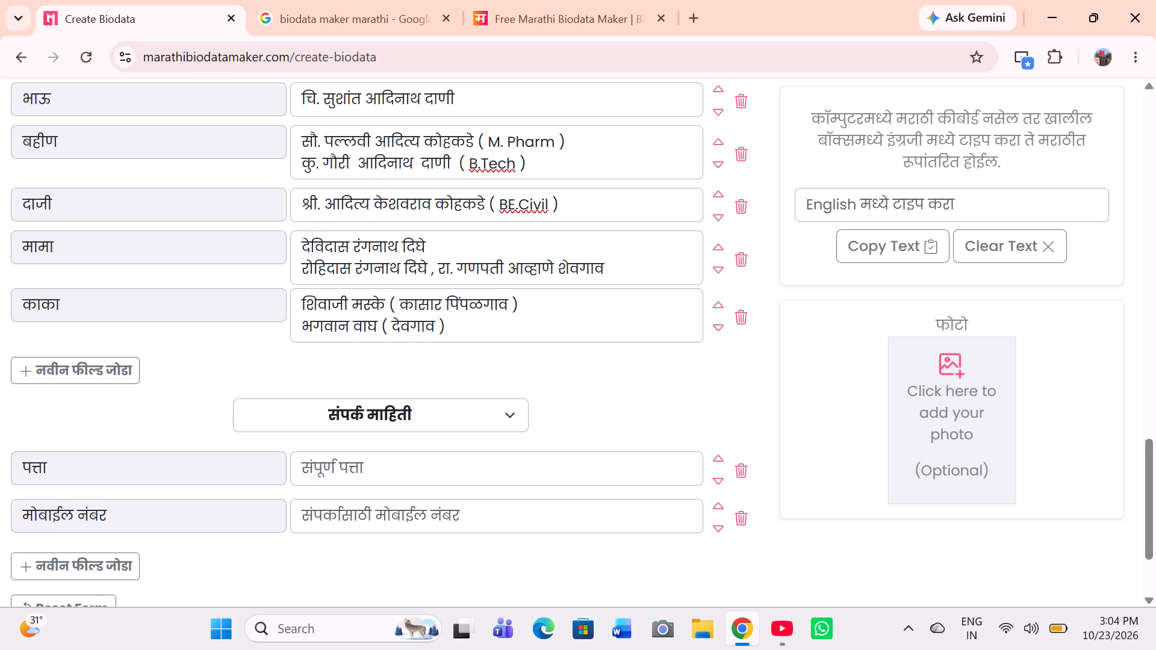
Delete the extra space after the first name on the second line of the बहीण value.
{"action": "left_click", "coordinate": [362, 164]}
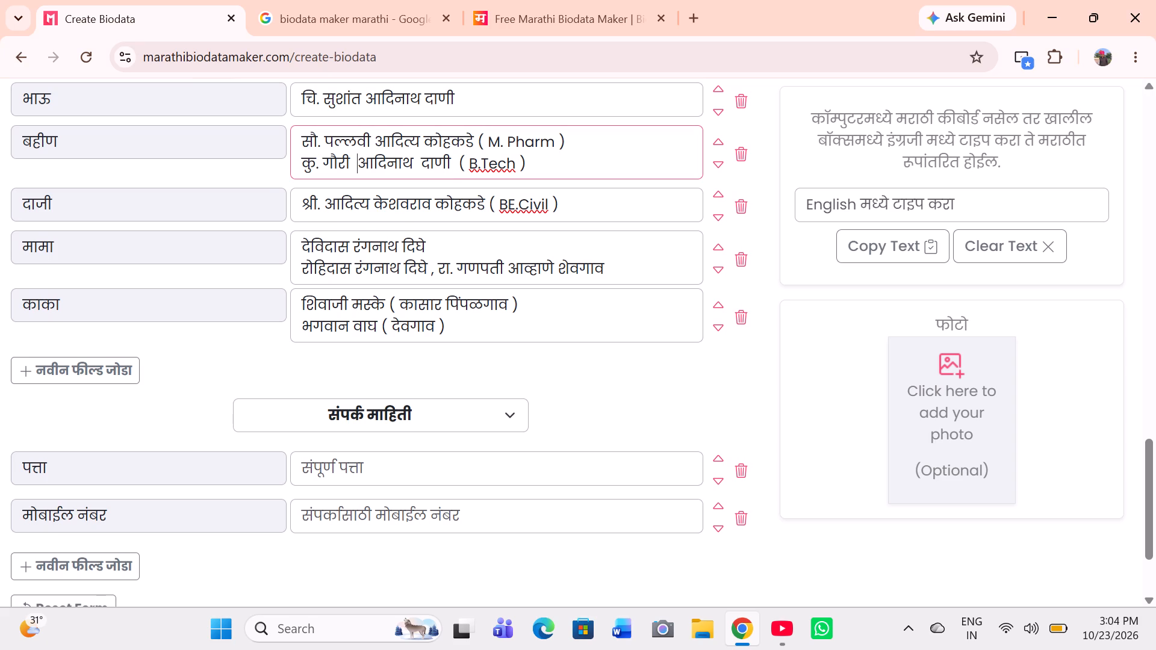
{"action": "key", "text": "BackSpace"}
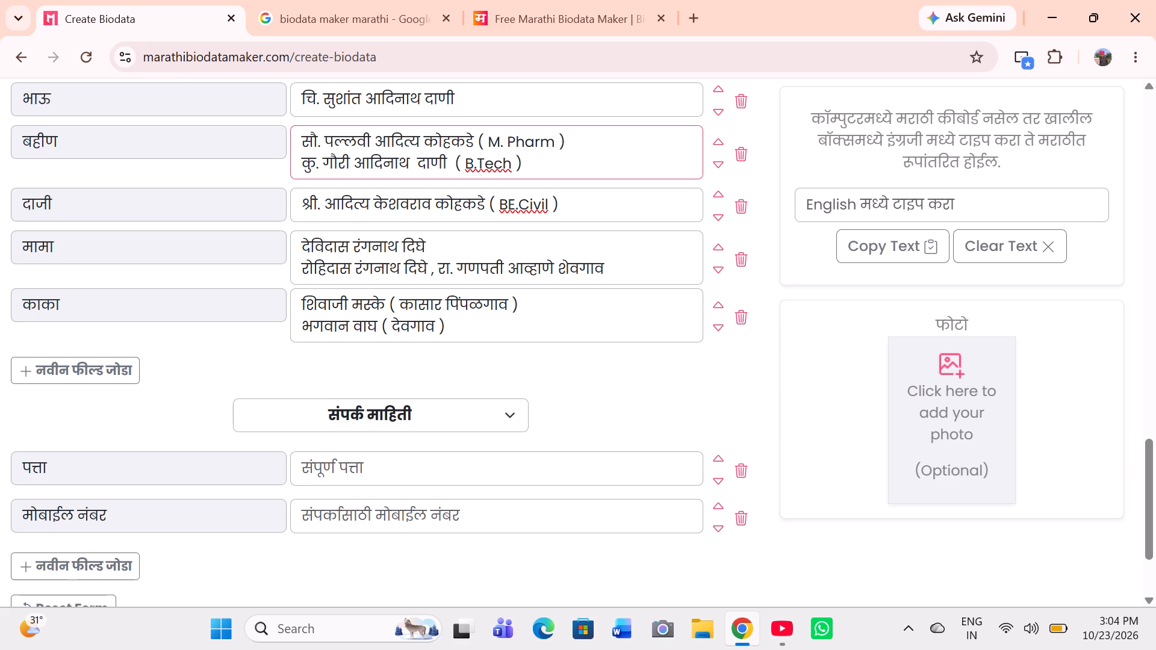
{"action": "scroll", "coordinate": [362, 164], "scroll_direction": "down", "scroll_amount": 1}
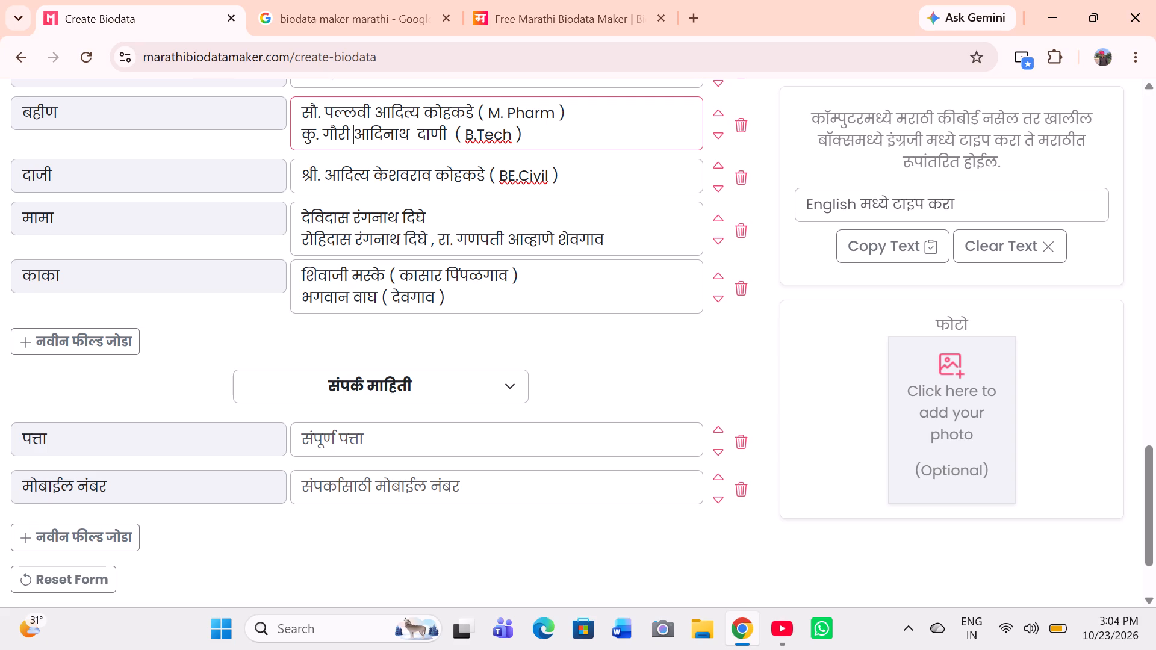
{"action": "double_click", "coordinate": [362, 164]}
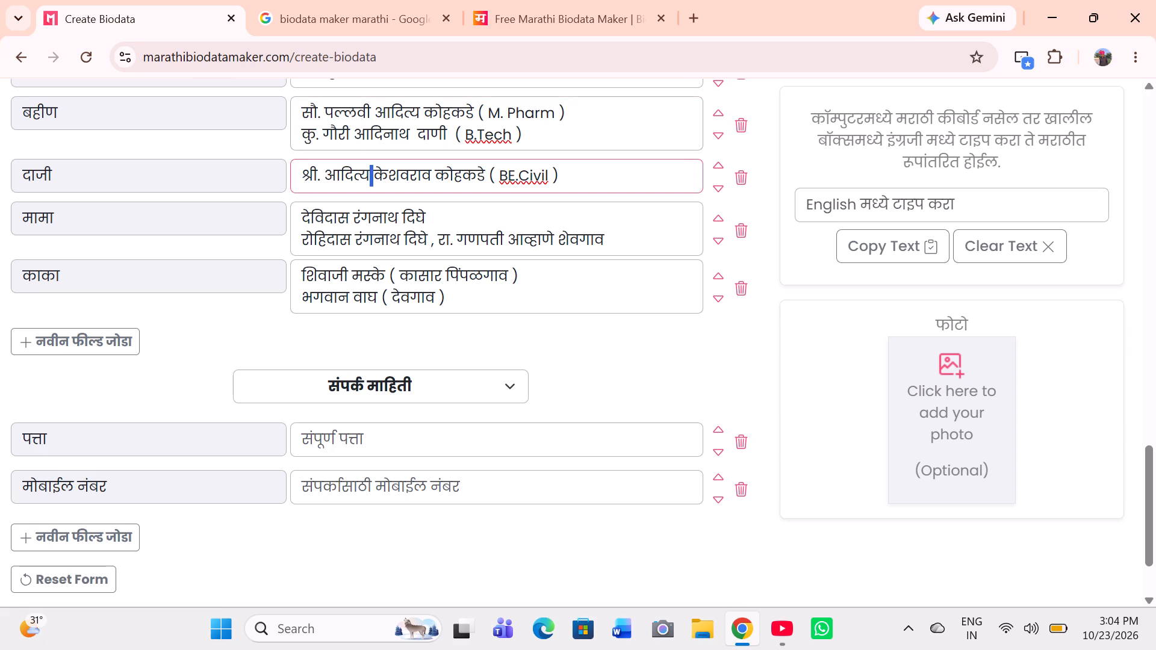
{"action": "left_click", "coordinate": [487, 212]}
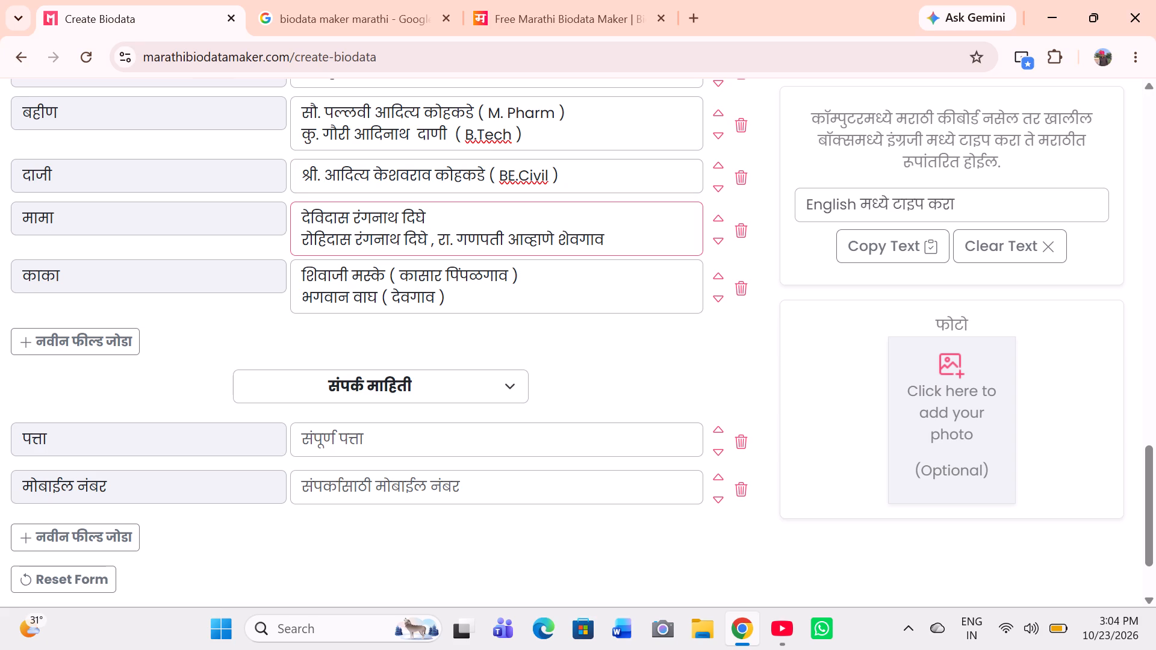
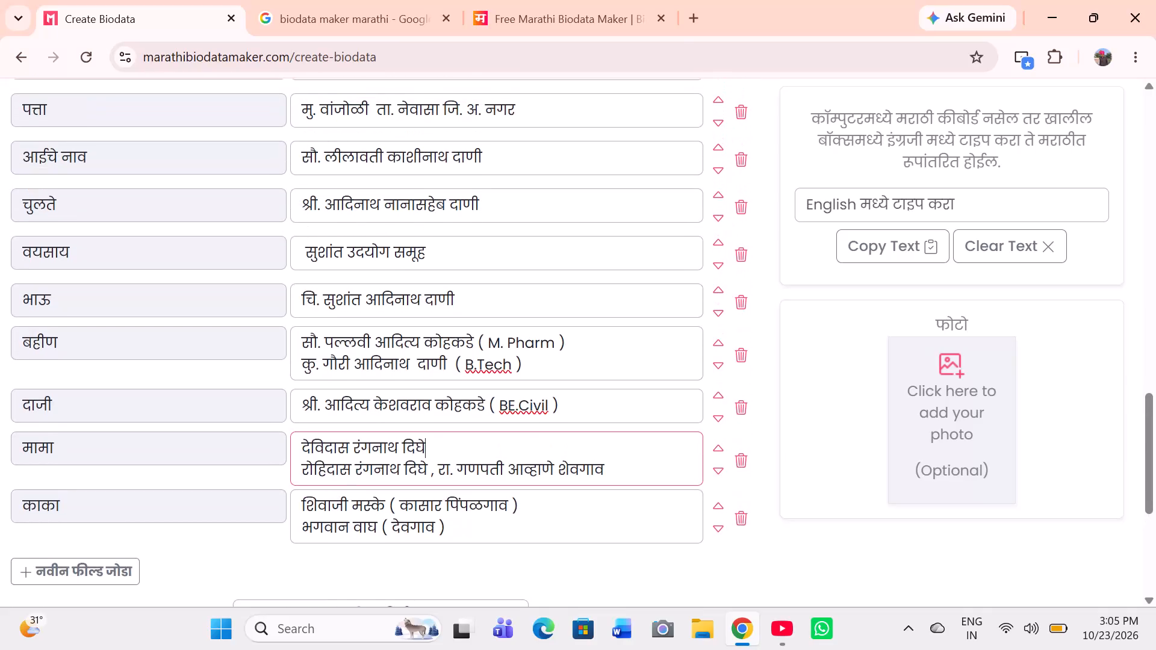
Transliterate "po" to पो, copy it, and insert "पो." directly after "मु." in the कौटुंबिक माहिती पत्ता value.
{"action": "scroll", "coordinate": [487, 212], "scroll_direction": "up", "scroll_amount": 1}
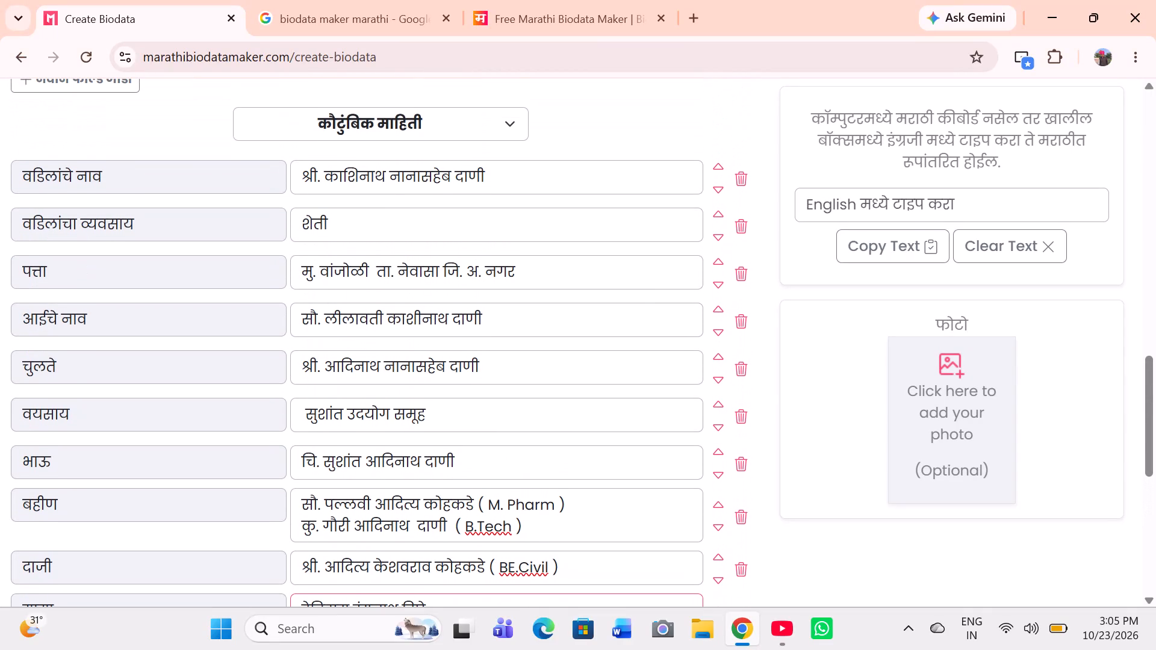
{"action": "left_click", "coordinate": [831, 203]}
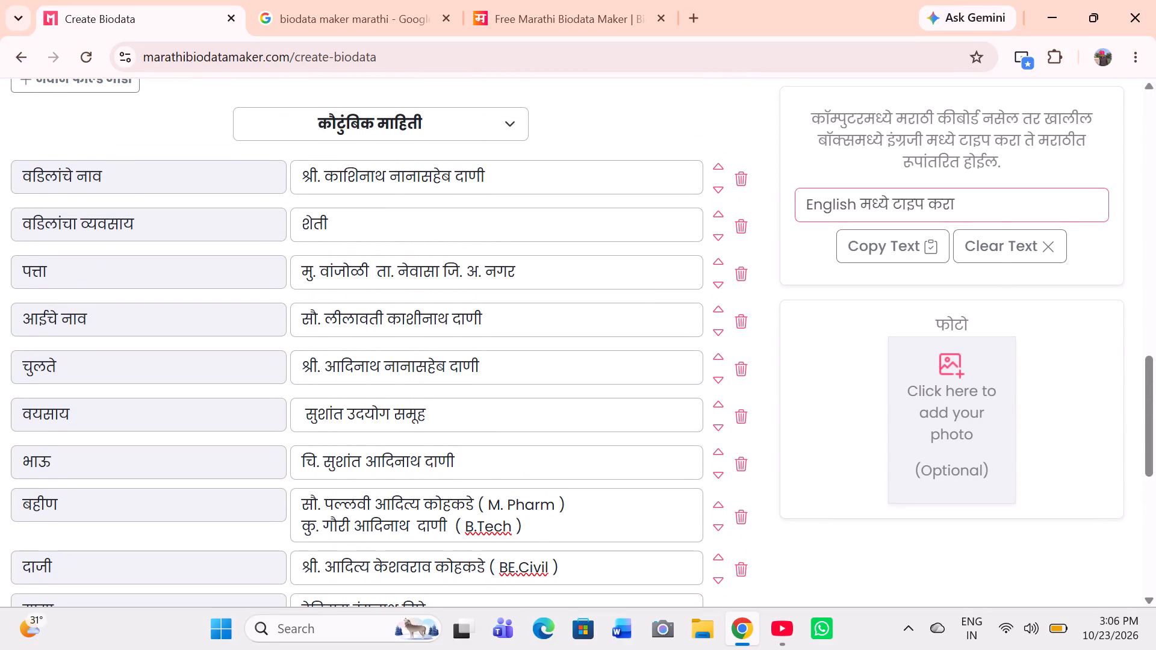
{"action": "type", "text": "po"}
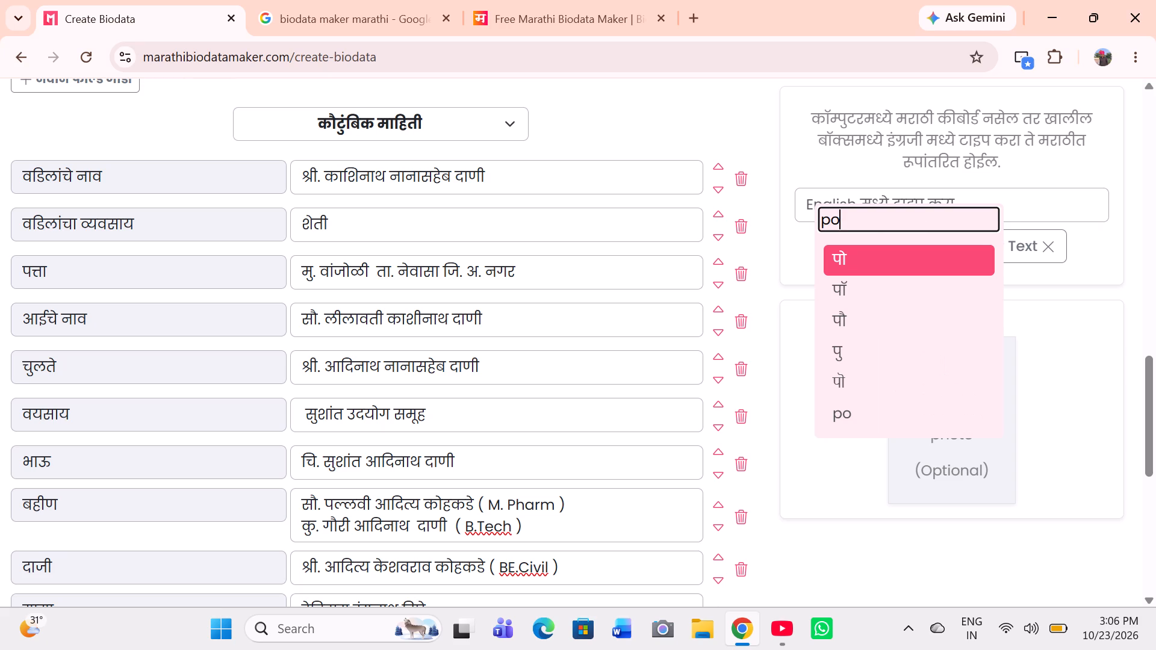
{"action": "left_click", "coordinate": [863, 260]}
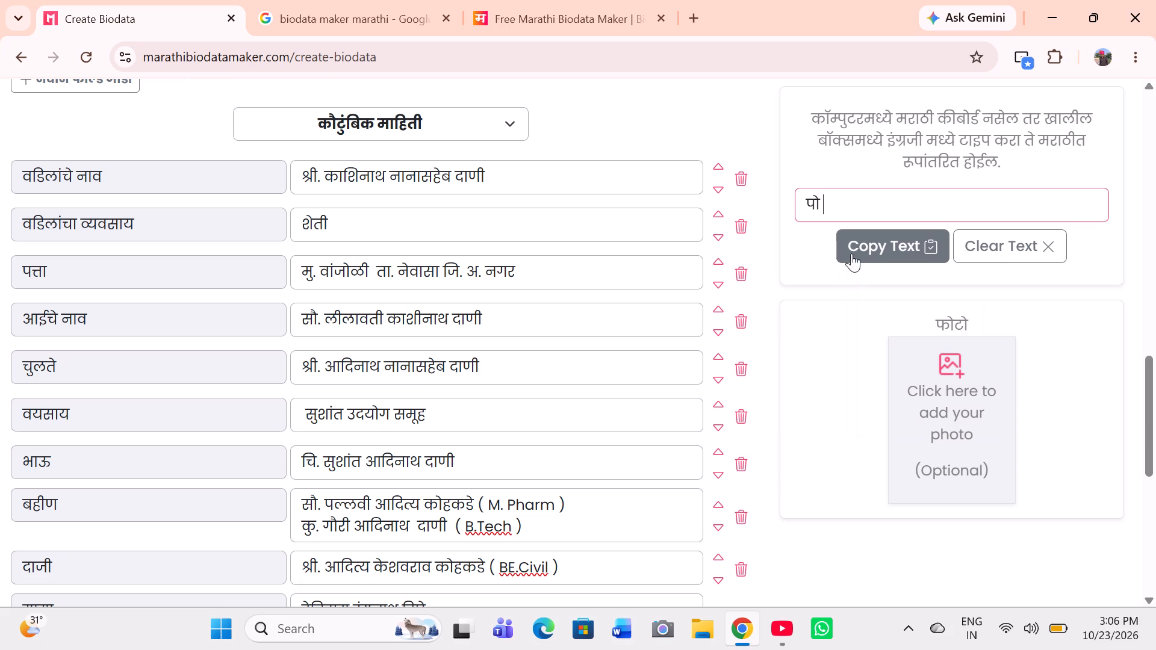
{"action": "triple_click", "coordinate": [866, 238]}
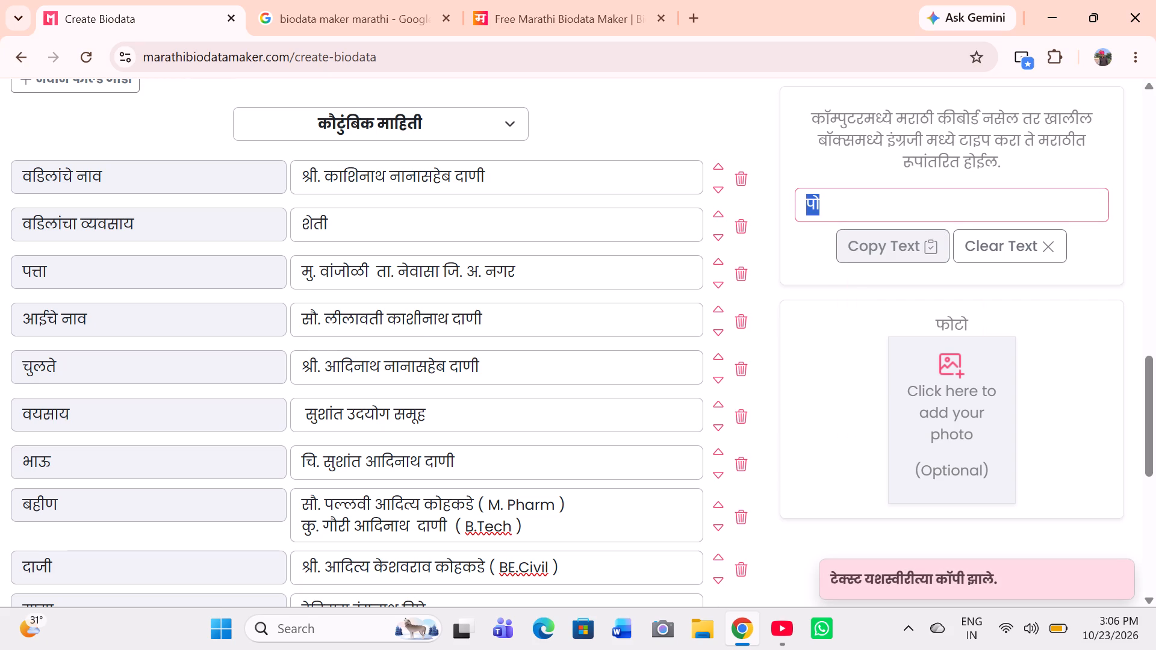
{"action": "left_click", "coordinate": [316, 271]}
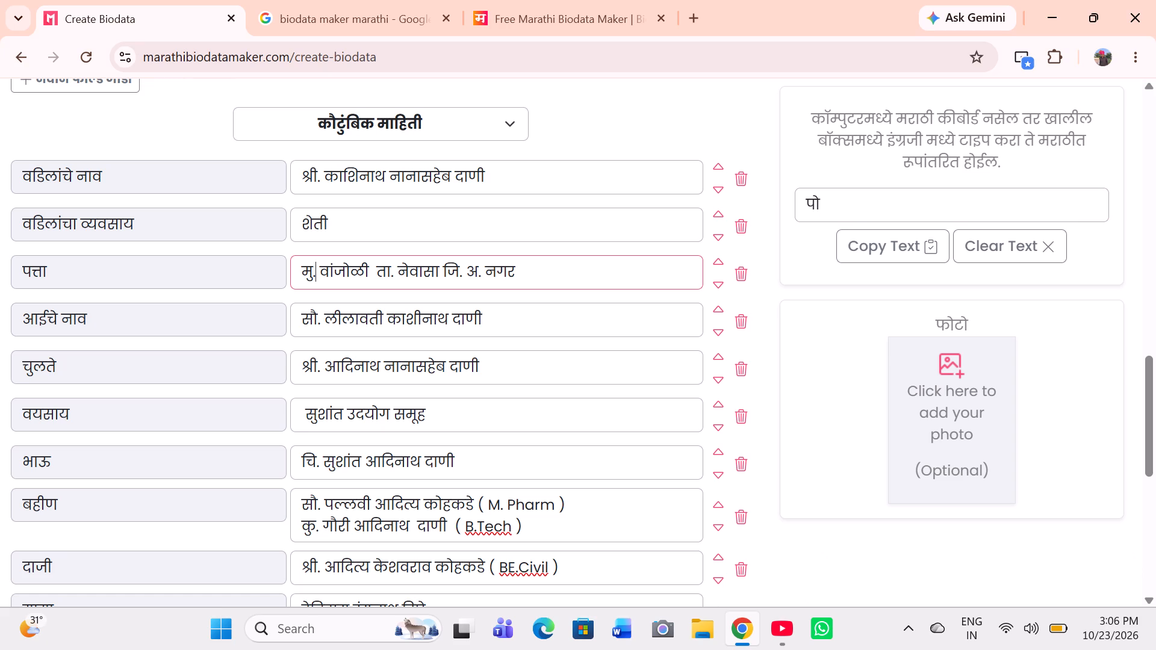
{"action": "key", "text": "ctrl+v"}
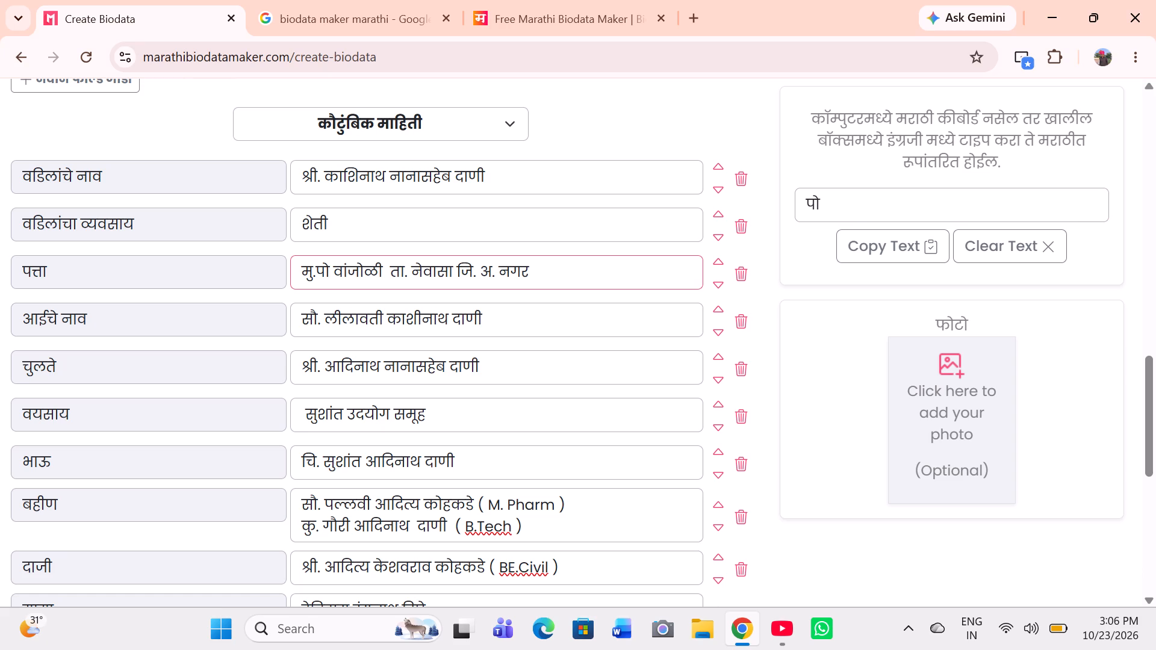
{"action": "key", "text": "period"}
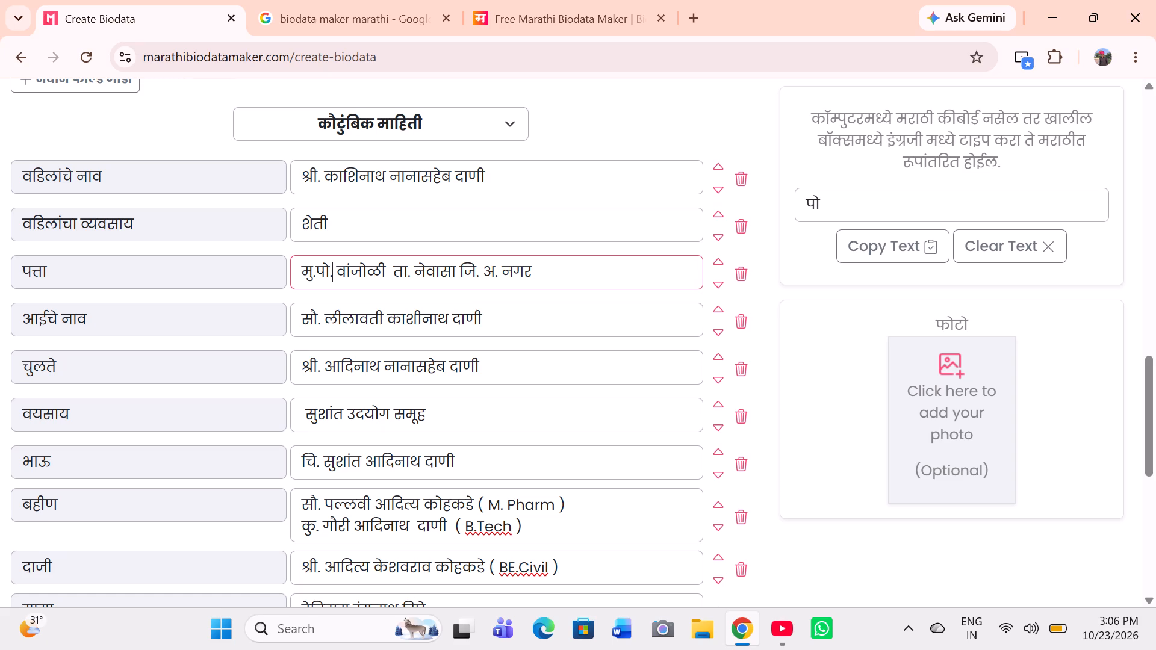
Place the text cursor before the first name on the first line of the मामा value.
{"action": "scroll", "coordinate": [444, 298], "scroll_direction": "down", "scroll_amount": 4}
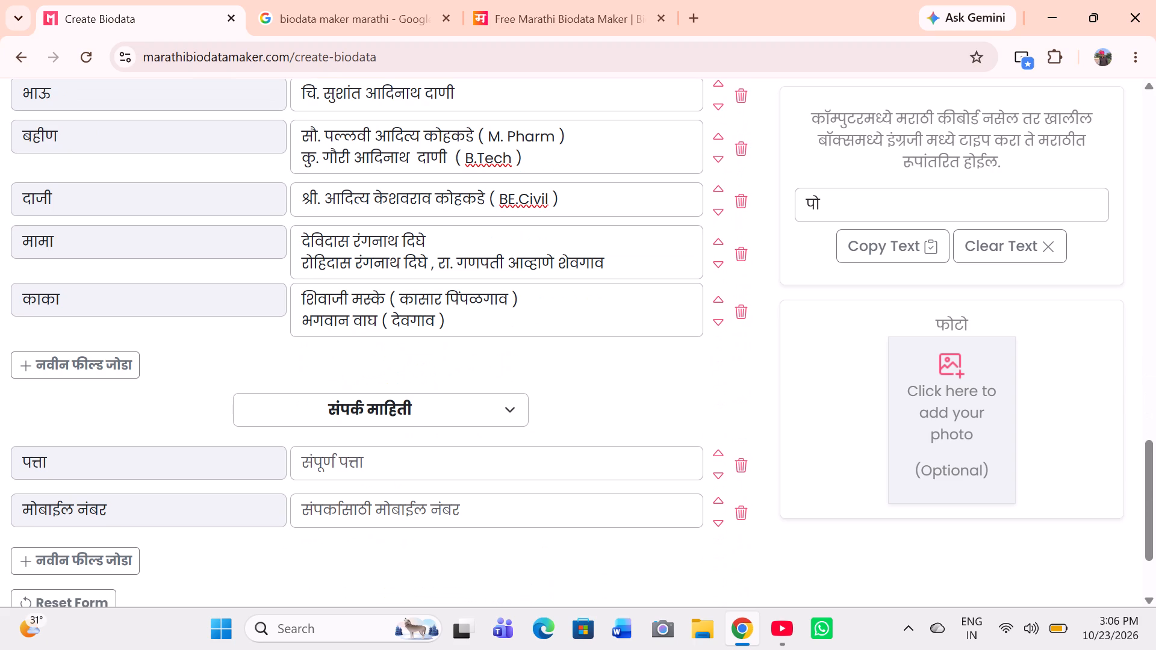
{"action": "left_click", "coordinate": [301, 240]}
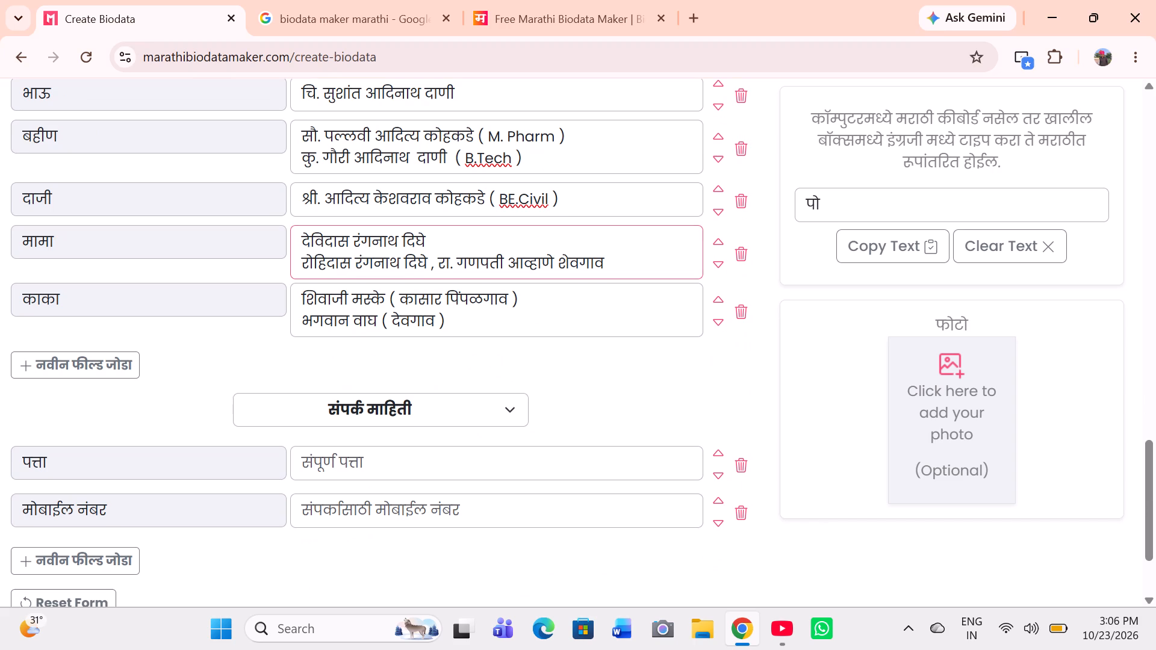
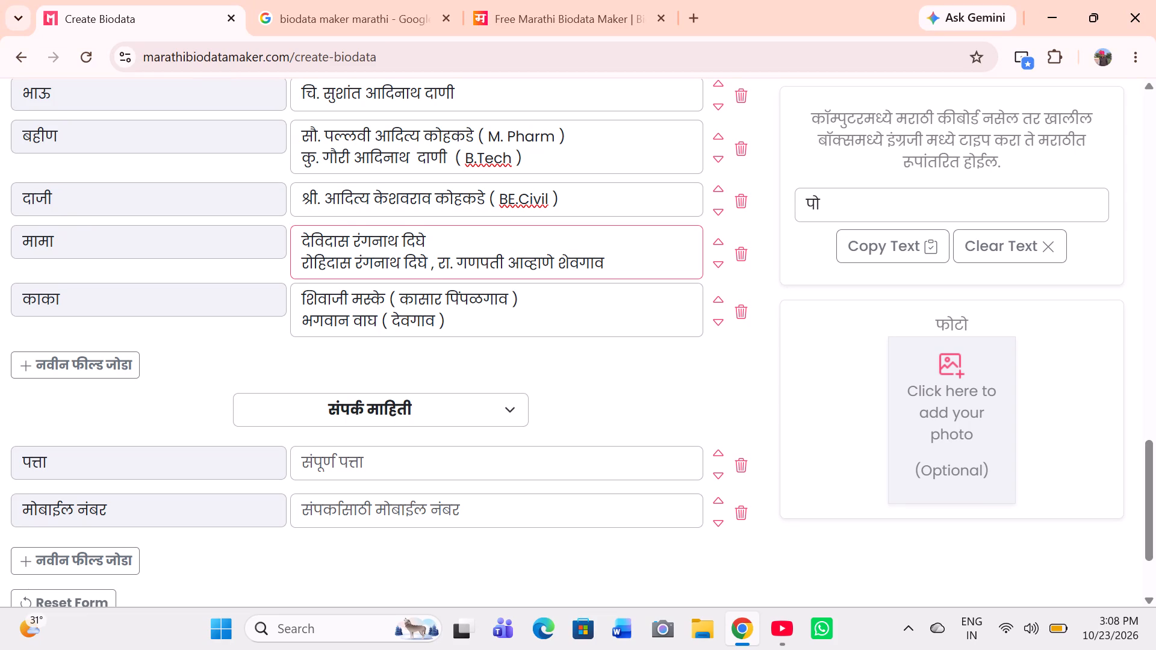
Delete the honorific श्री. and its trailing space from the start of the दाजी value.
{"action": "left_click", "coordinate": [319, 202]}
{"action": "left_click", "coordinate": [321, 202]}
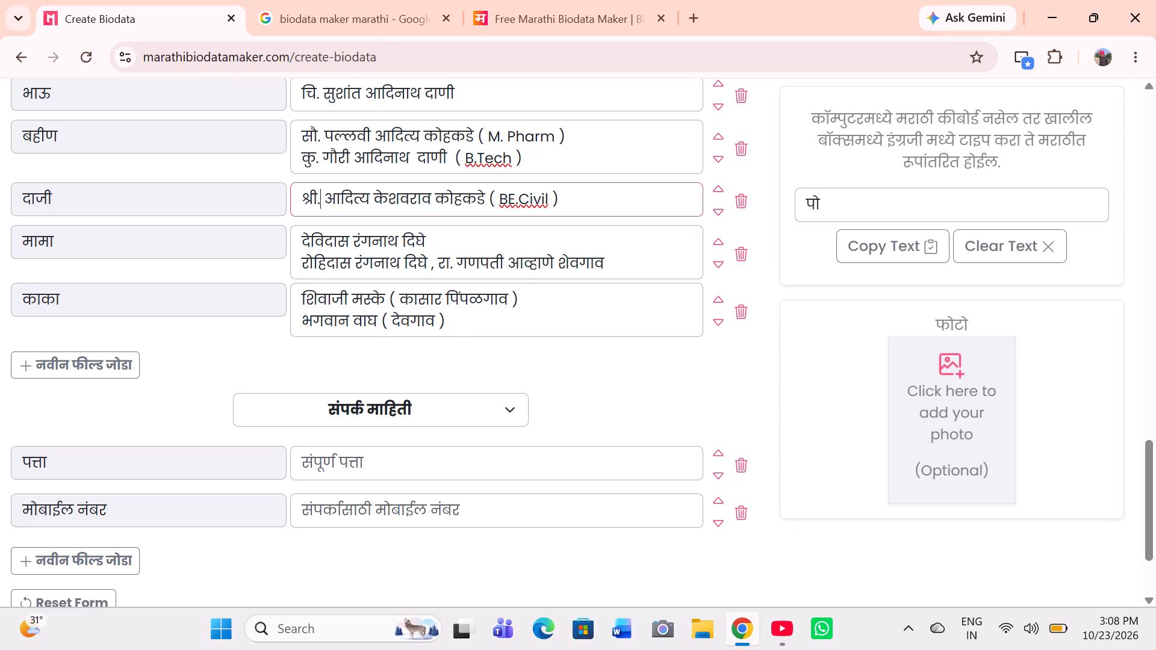
{"action": "key", "text": "BackSpace"}
{"action": "key", "text": "BackSpace"}
{"action": "key", "text": "BackSpace"}
{"action": "key", "text": "BackSpace"}
{"action": "key", "text": "BackSpace"}
{"action": "key", "text": "BackSpace"}
{"action": "key", "text": "BackSpace"}
{"action": "key", "text": "BackSpace"}
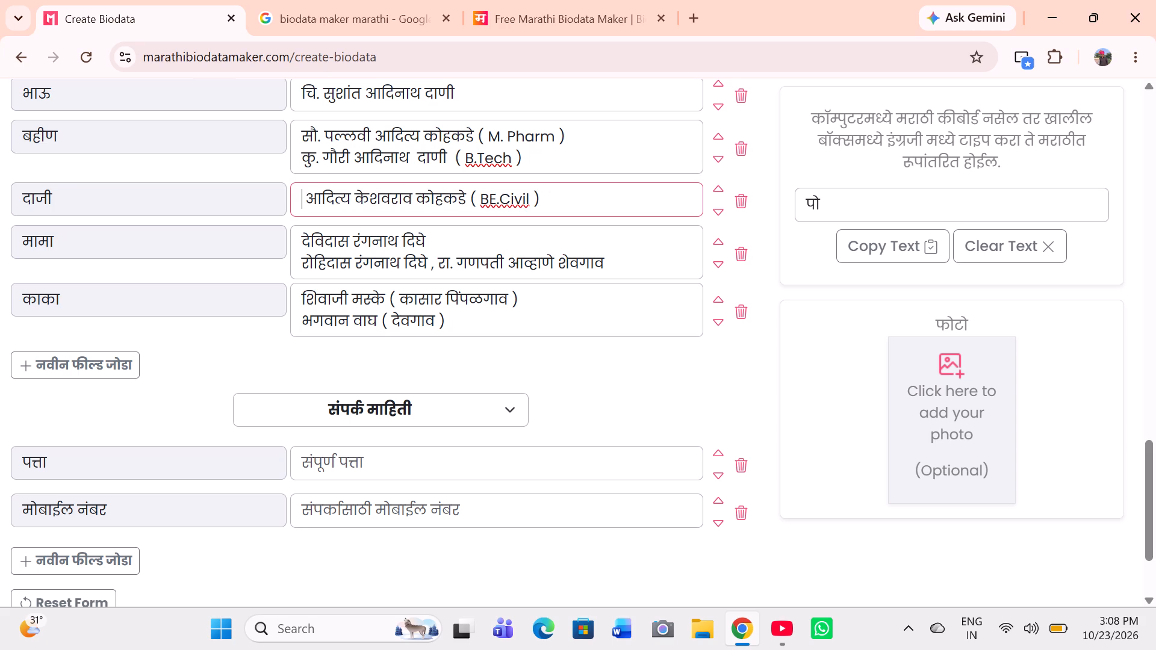
{"action": "key", "text": "Right"}
{"action": "key", "text": "BackSpace"}
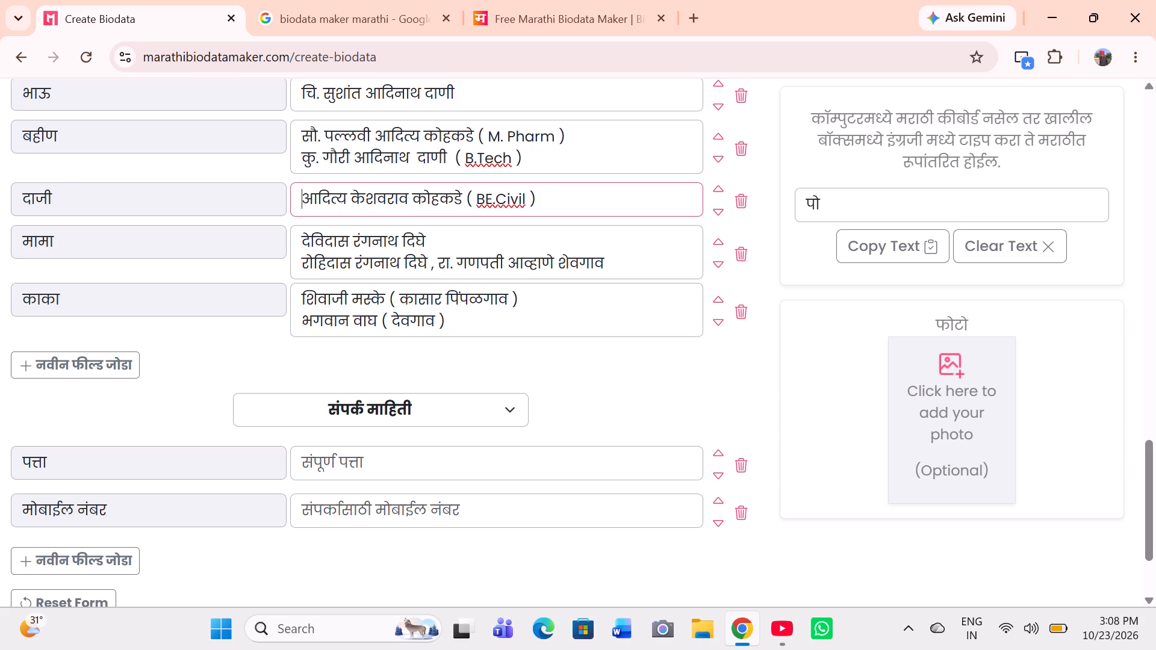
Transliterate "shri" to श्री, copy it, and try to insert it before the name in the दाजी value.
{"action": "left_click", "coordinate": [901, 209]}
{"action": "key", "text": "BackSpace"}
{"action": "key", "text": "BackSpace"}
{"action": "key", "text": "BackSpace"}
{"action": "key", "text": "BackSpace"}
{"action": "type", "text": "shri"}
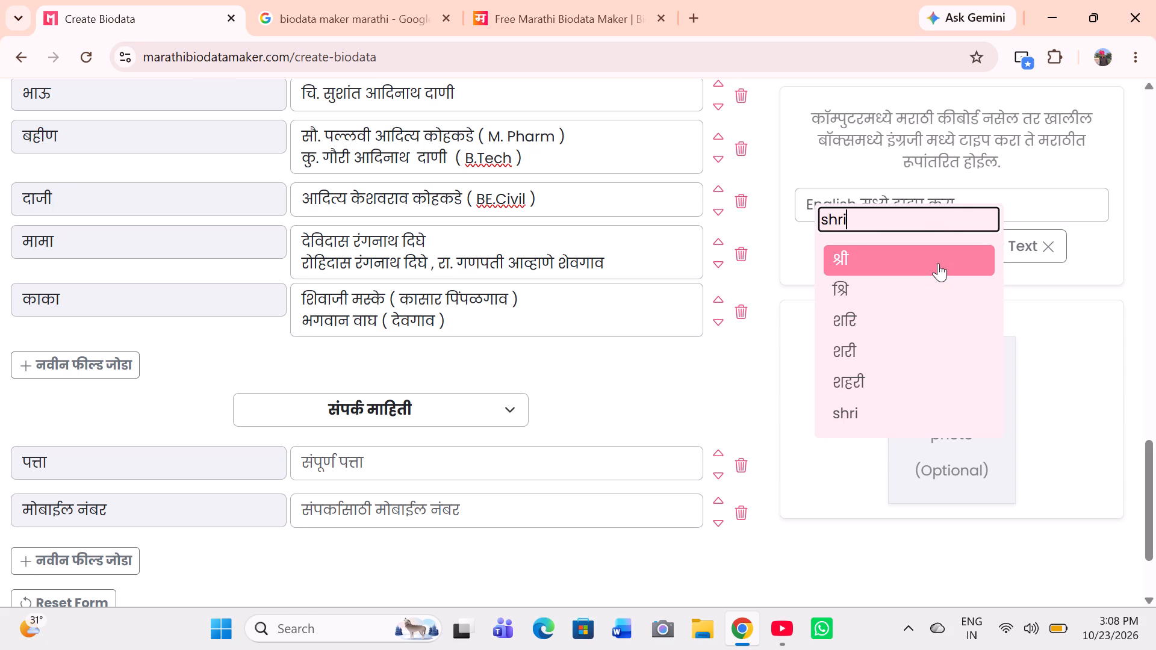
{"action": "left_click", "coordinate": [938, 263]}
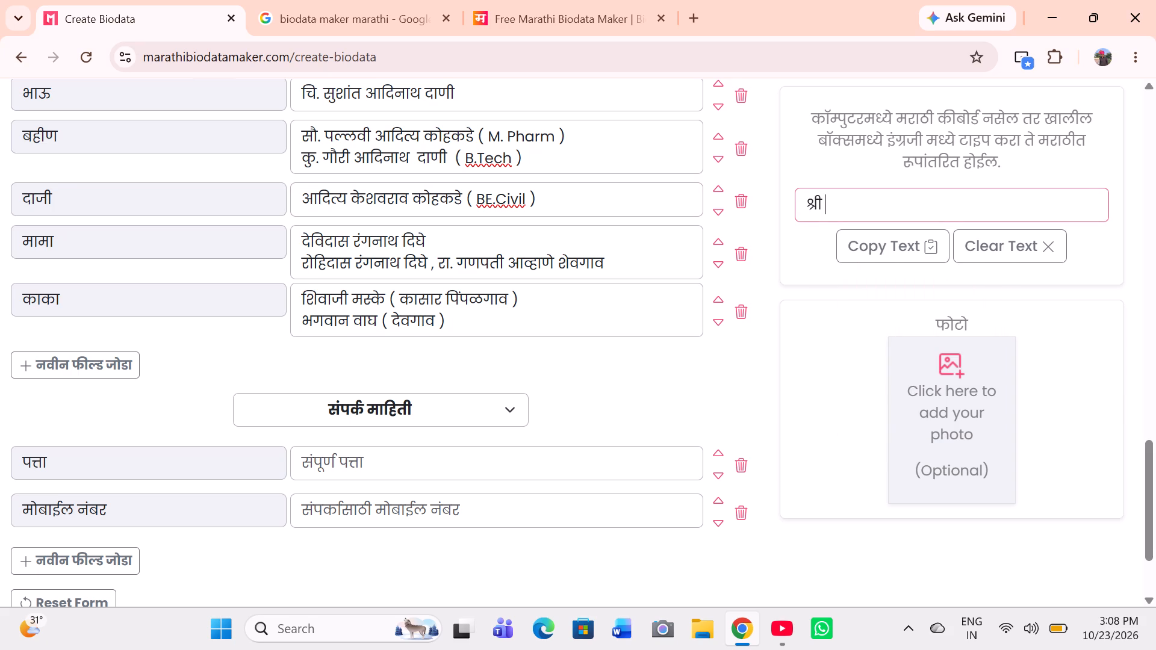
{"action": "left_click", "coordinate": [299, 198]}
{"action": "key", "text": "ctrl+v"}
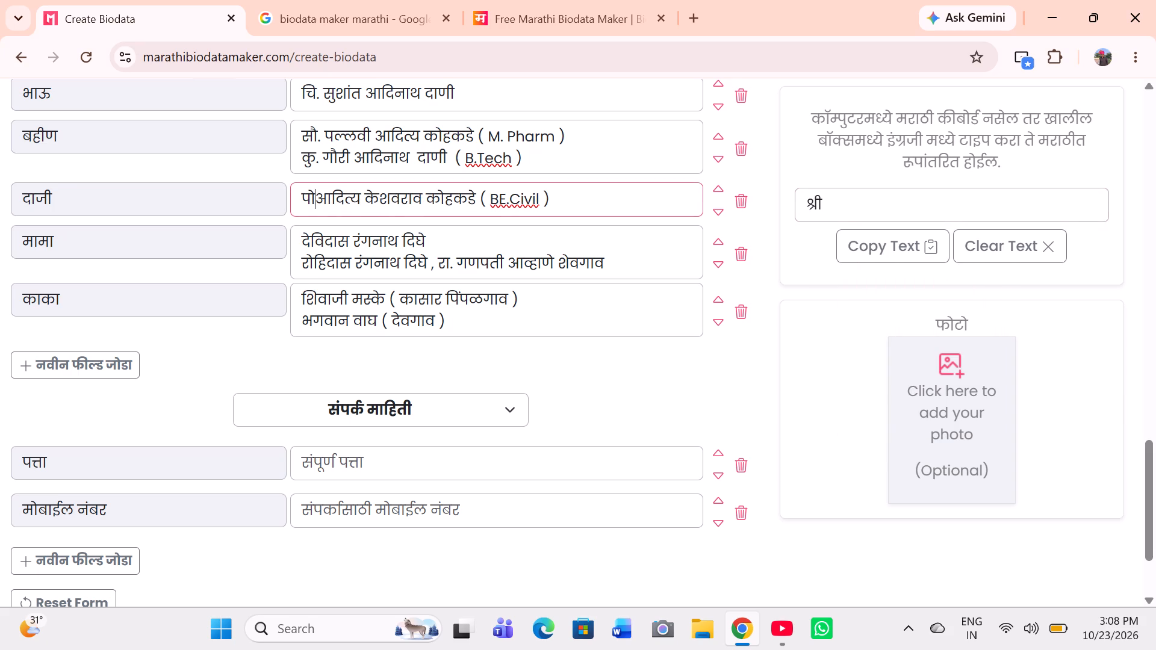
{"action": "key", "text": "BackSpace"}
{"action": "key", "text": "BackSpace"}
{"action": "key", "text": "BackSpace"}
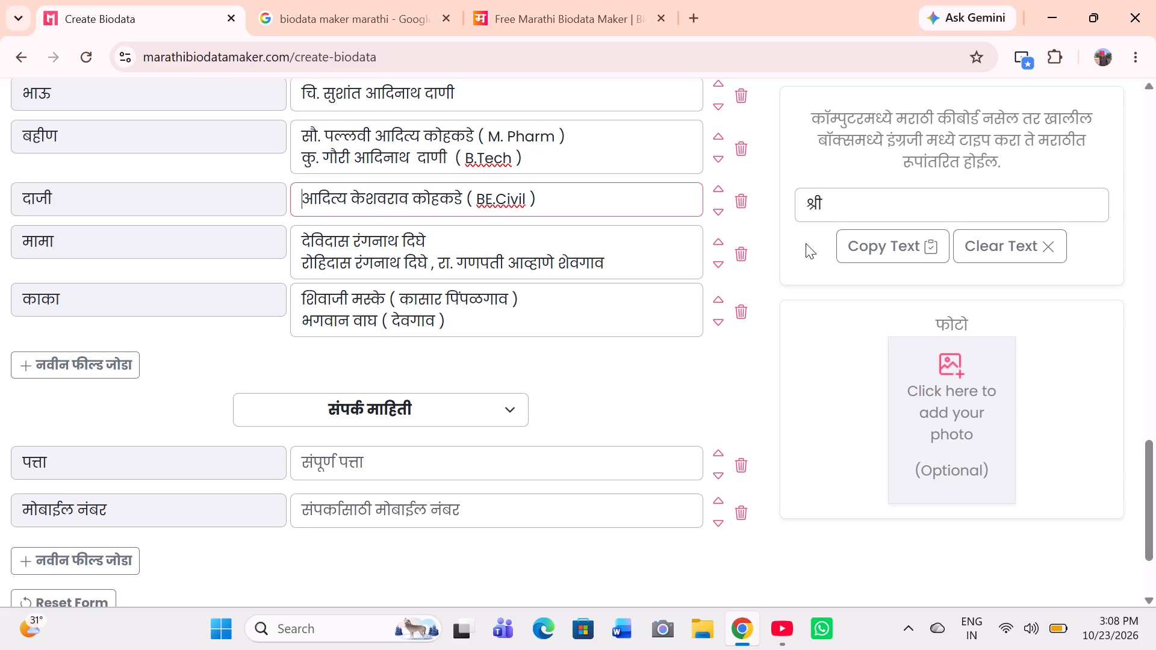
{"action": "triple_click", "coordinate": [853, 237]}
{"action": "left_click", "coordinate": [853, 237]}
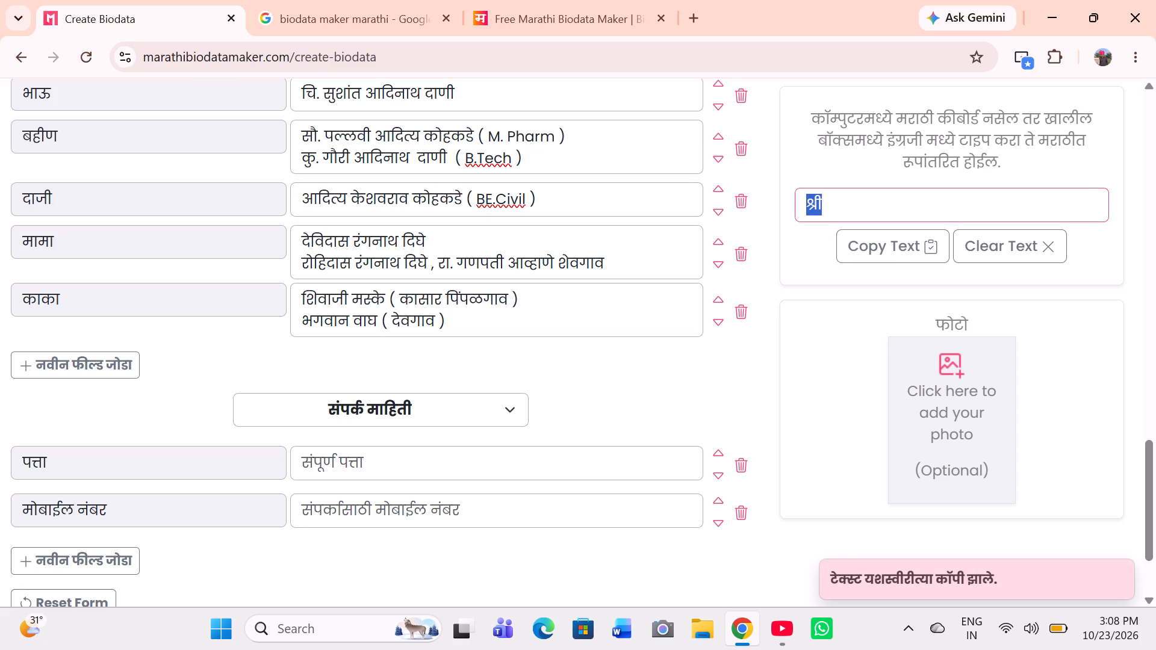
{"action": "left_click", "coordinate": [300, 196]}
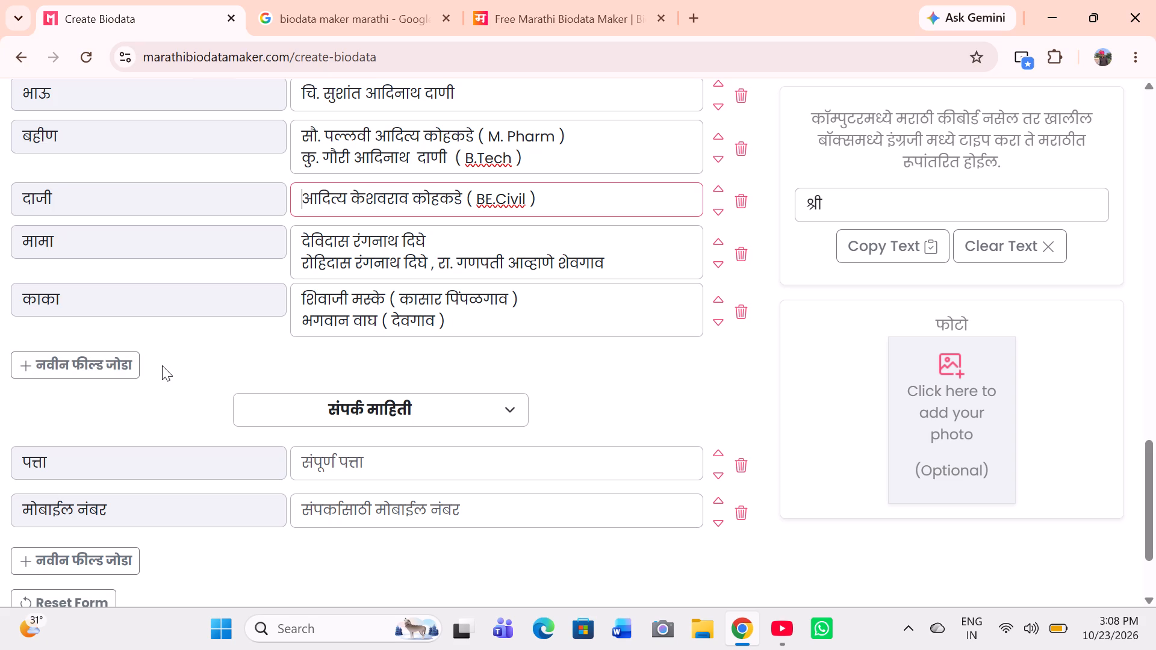
Add a new blank field below काका in the family details section.
{"action": "left_click", "coordinate": [162, 365]}
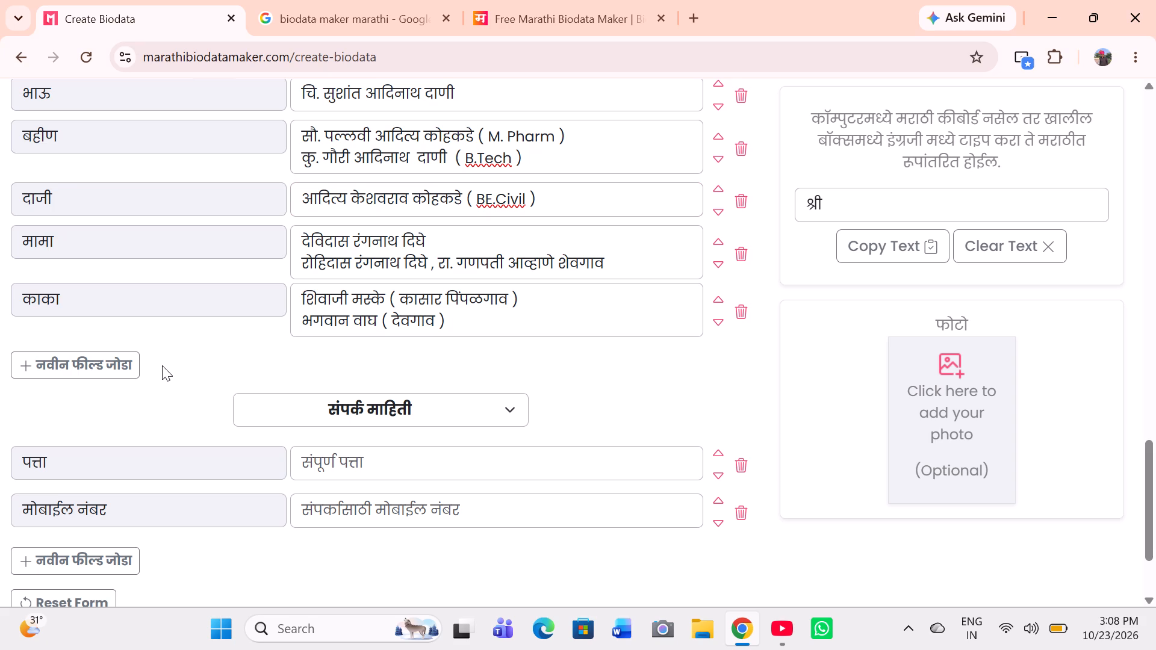
{"action": "left_click", "coordinate": [120, 365]}
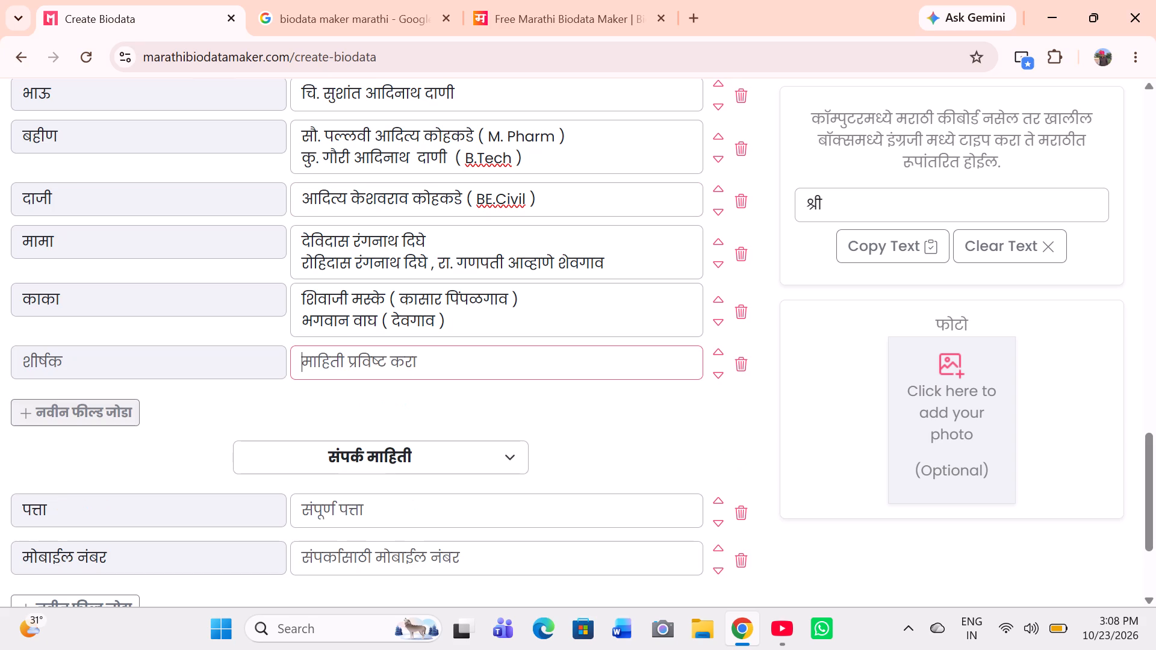
Clear the transliteration box, convert "nate samband" to नाते संबंध, and paste it as the new field's label.
{"action": "left_click_drag", "start_coordinate": [984, 234], "coordinate": [951, 195]}
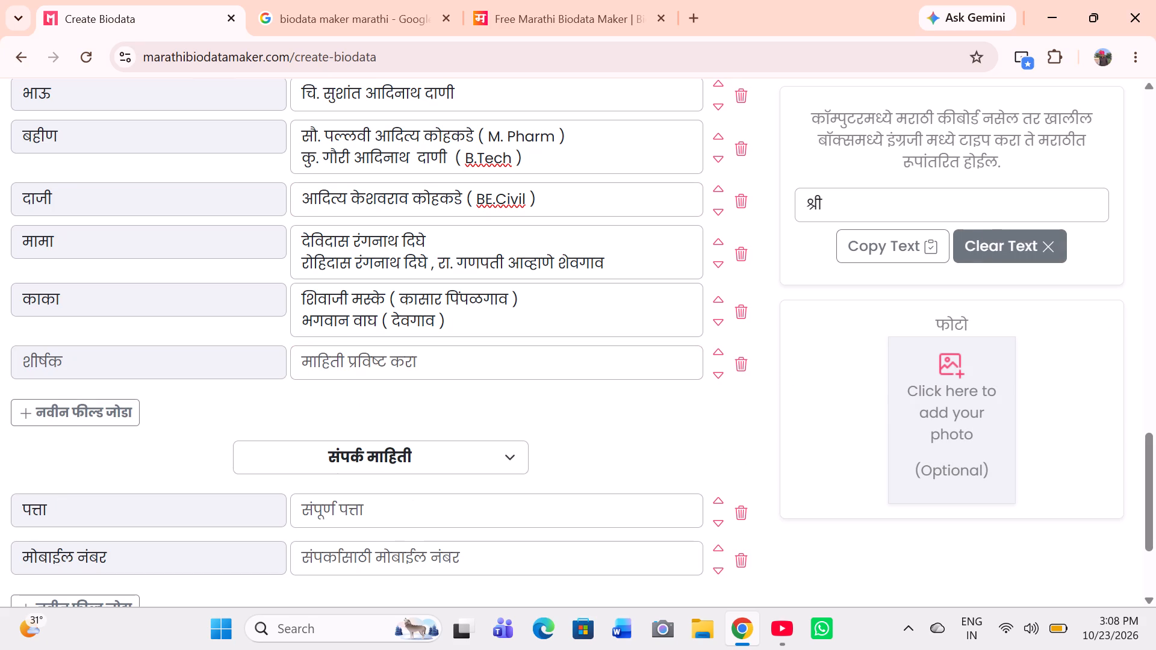
{"action": "left_click_drag", "start_coordinate": [951, 195], "coordinate": [980, 252]}
{"action": "left_click", "coordinate": [980, 252]}
{"action": "left_click", "coordinate": [957, 199]}
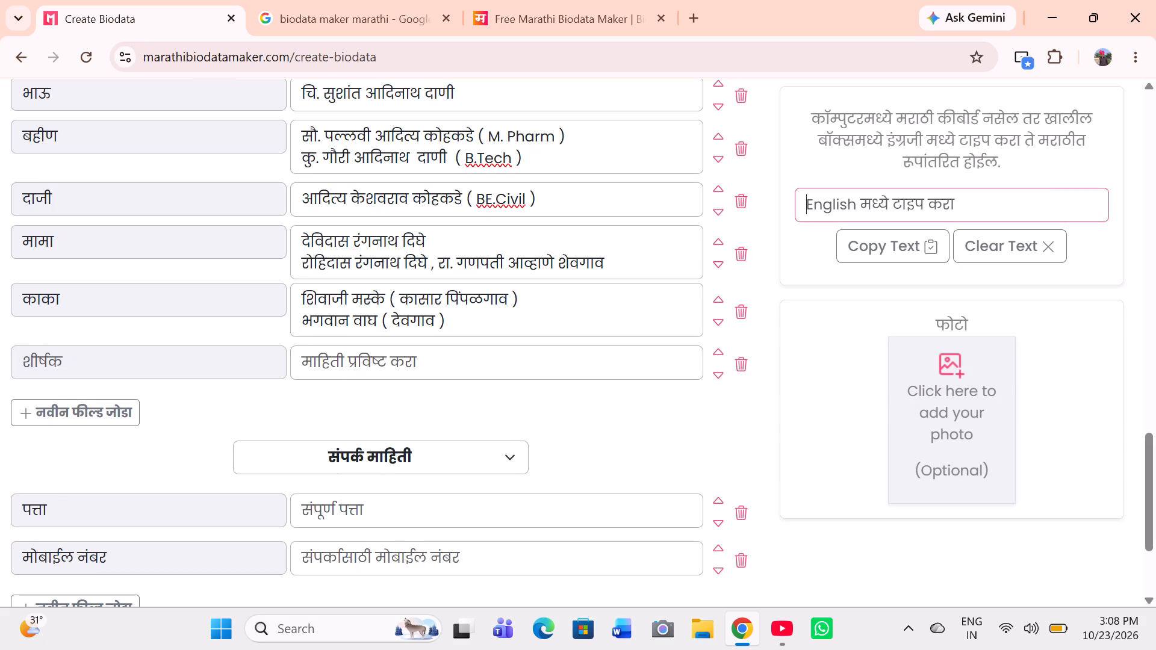
{"action": "type", "text": "nate"}
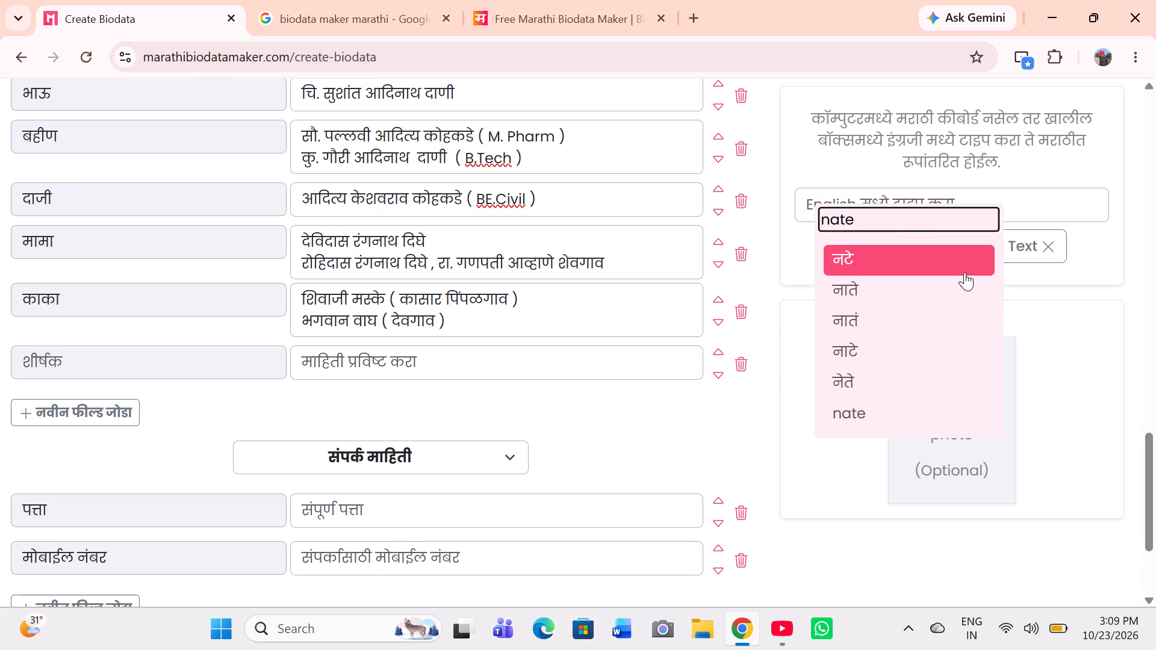
{"action": "left_click", "coordinate": [943, 284]}
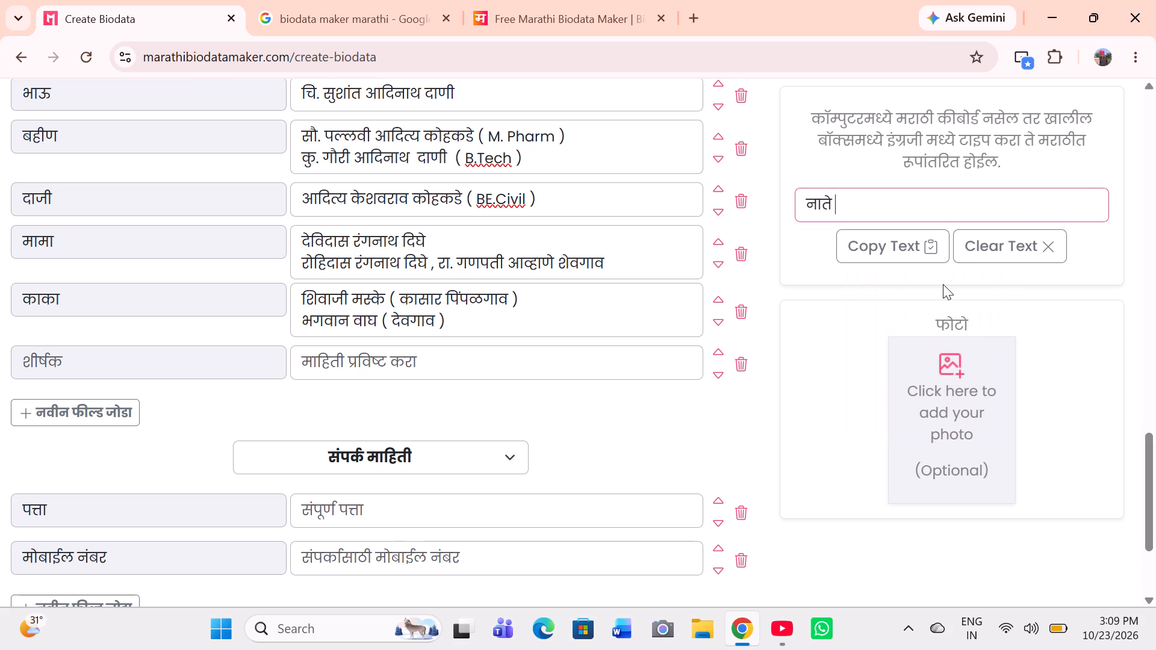
{"action": "type", "text": "samband"}
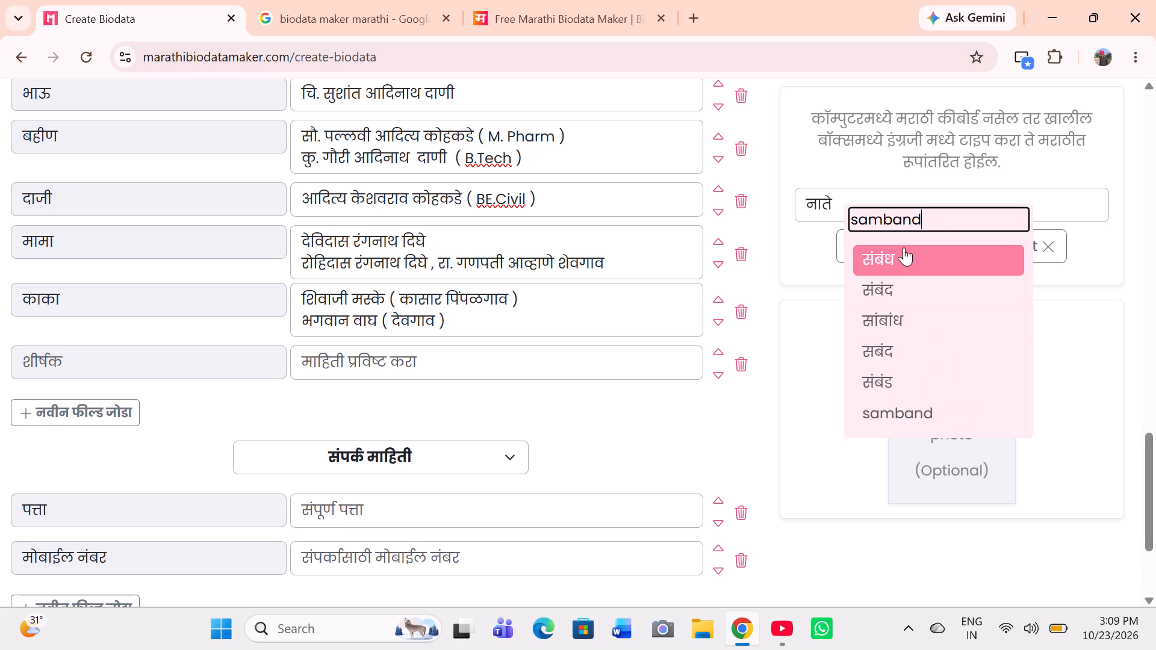
{"action": "left_click", "coordinate": [904, 247]}
{"action": "left_click_drag", "start_coordinate": [884, 229], "coordinate": [884, 238]}
{"action": "triple_click", "coordinate": [884, 238]}
{"action": "left_click_drag", "start_coordinate": [884, 238], "coordinate": [211, 354]}
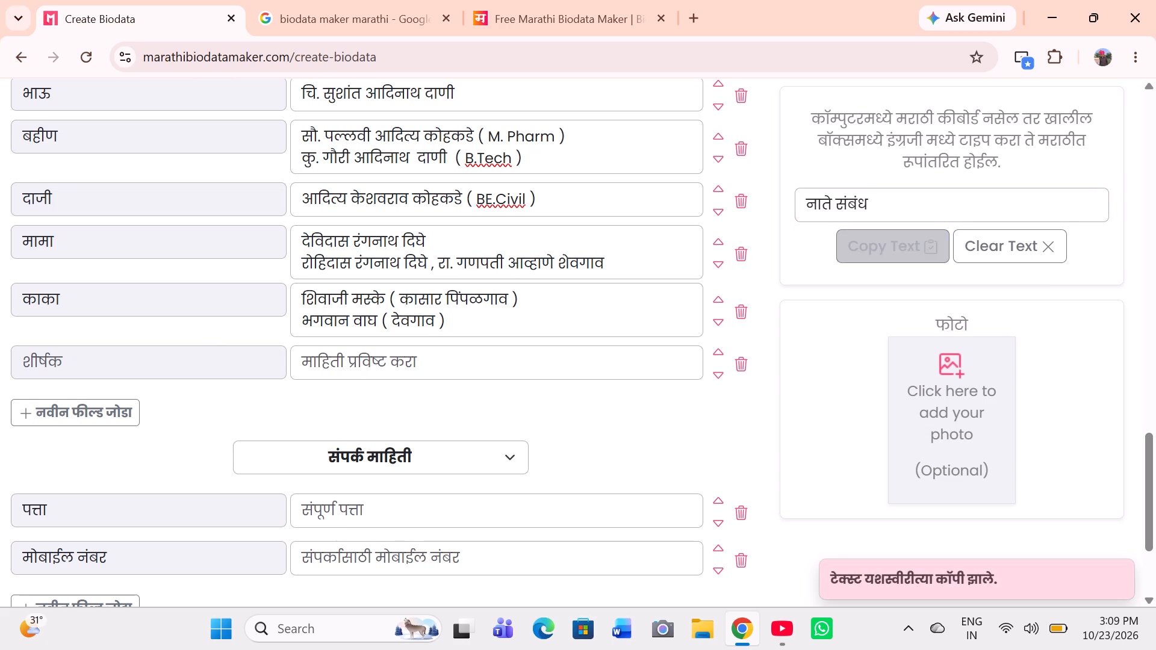
{"action": "left_click", "coordinate": [211, 354]}
{"action": "key", "text": "ctrl+v"}
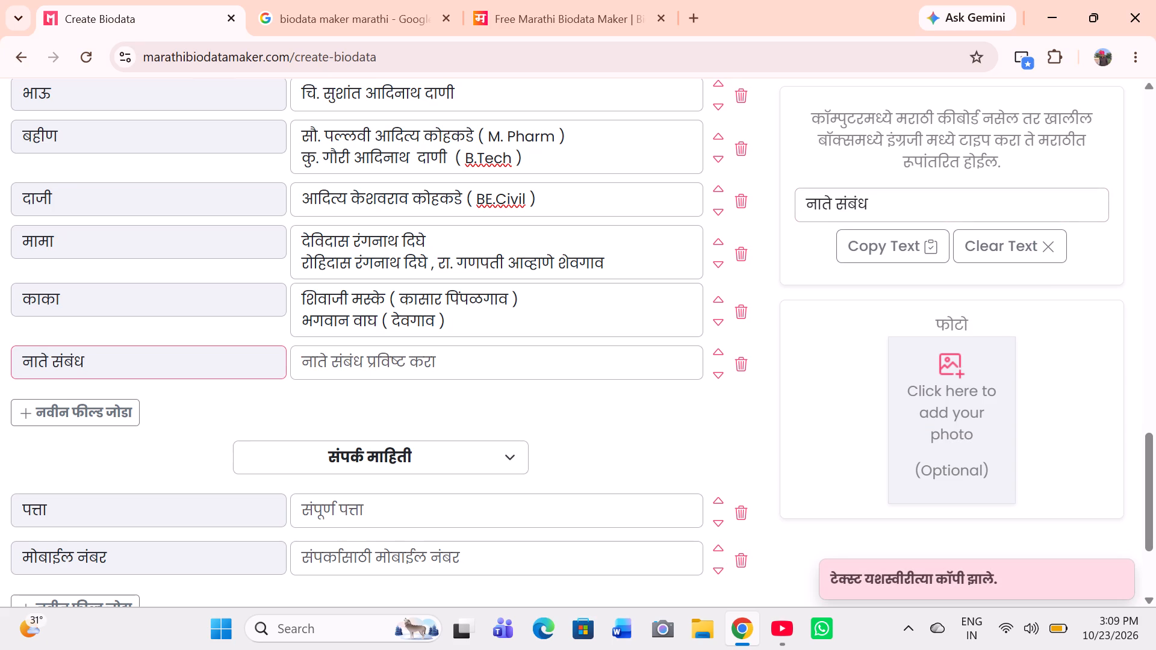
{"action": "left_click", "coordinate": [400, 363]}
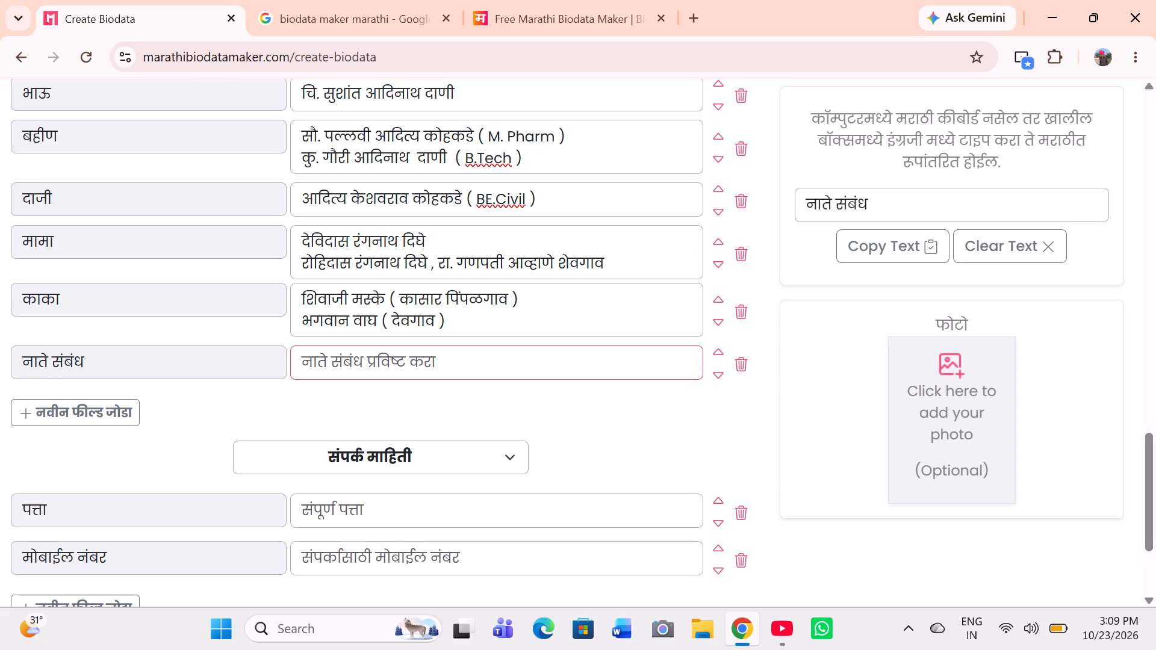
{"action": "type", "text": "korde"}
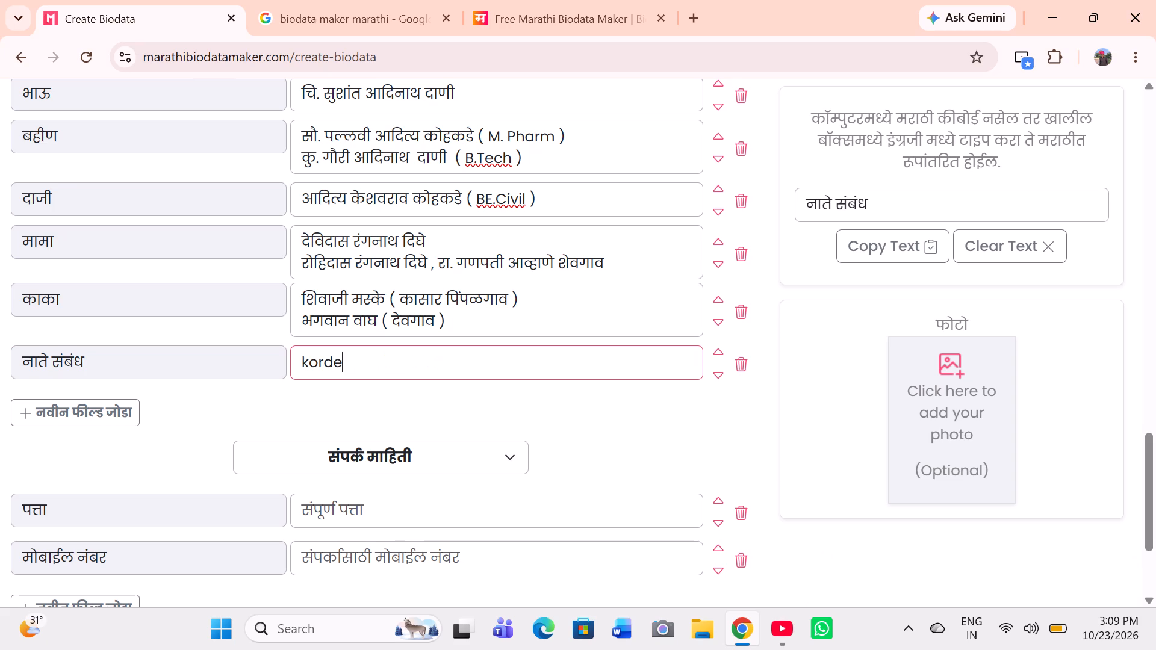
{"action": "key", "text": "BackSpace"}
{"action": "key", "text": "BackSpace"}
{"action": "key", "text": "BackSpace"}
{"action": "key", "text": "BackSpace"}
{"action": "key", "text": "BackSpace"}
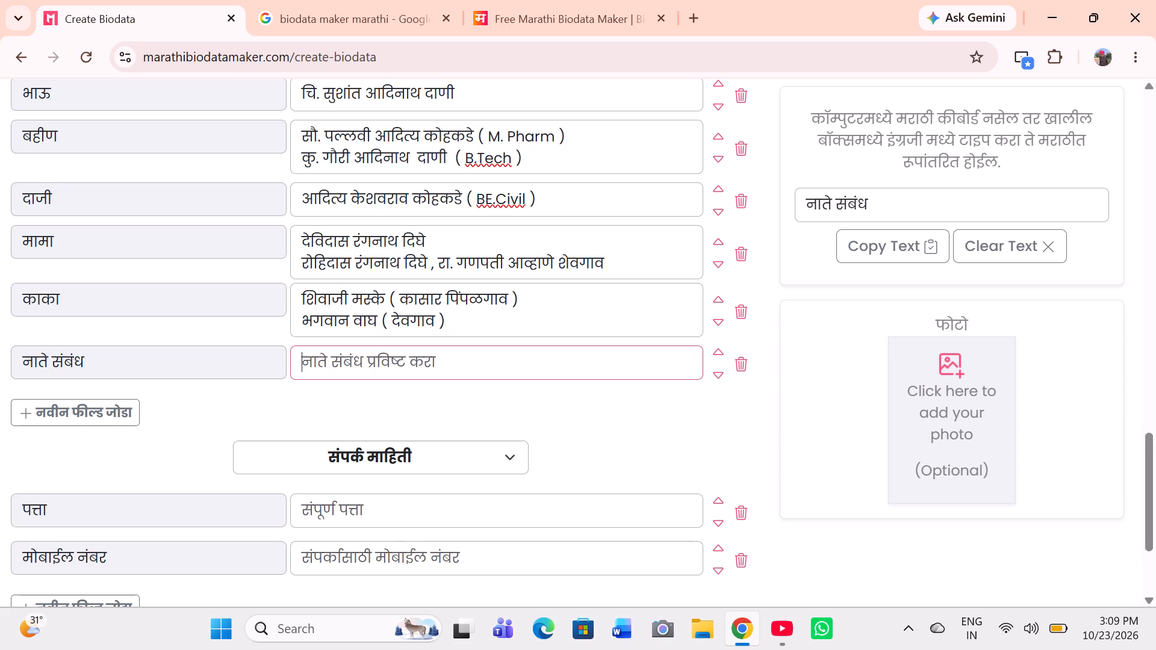
Clear the transliteration box and build a comma-separated surname list starting with कोरडे and ससे from "korde" and "sase".
{"action": "left_click", "coordinate": [977, 252]}
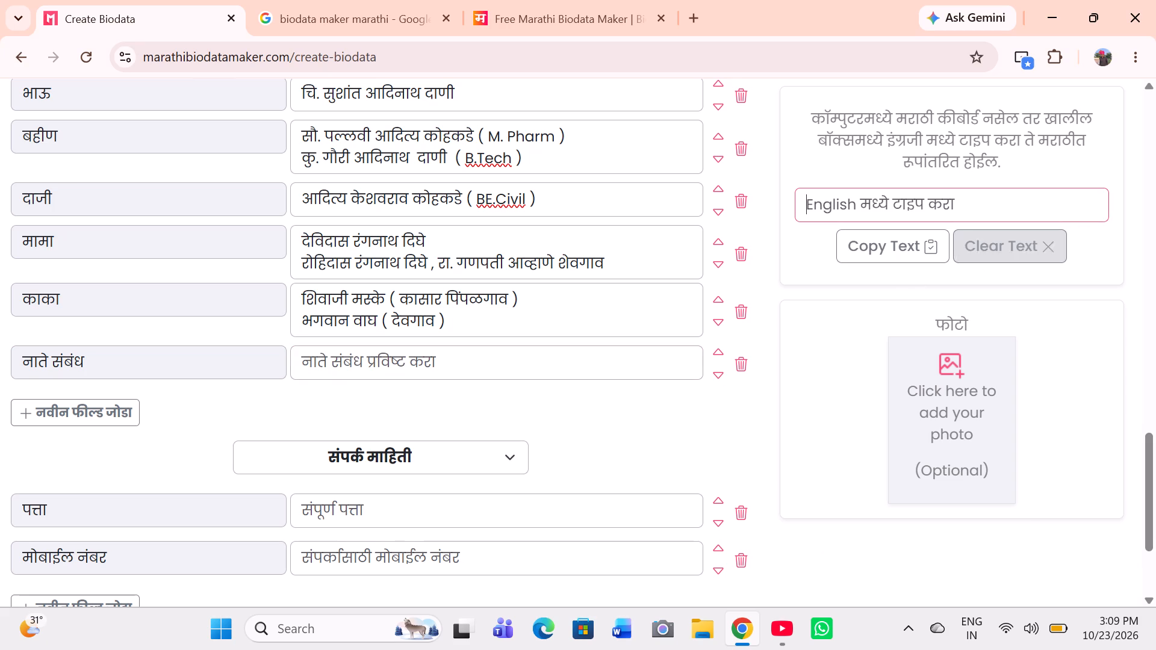
{"action": "left_click", "coordinate": [913, 215]}
{"action": "left_click", "coordinate": [903, 204]}
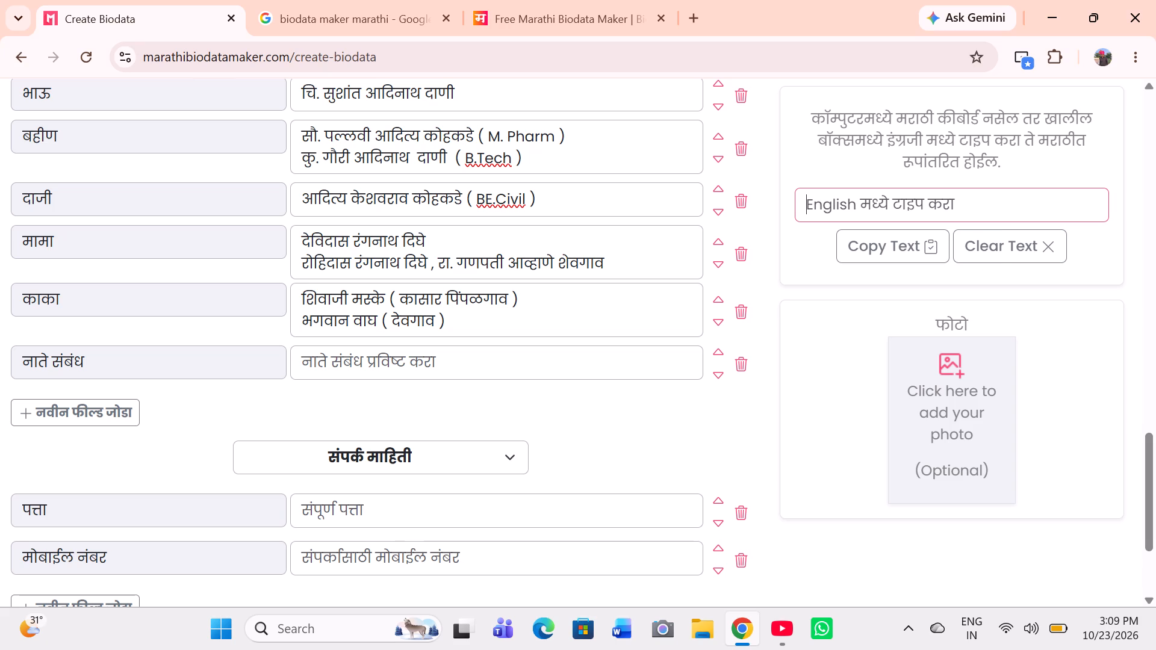
{"action": "type", "text": "korde"}
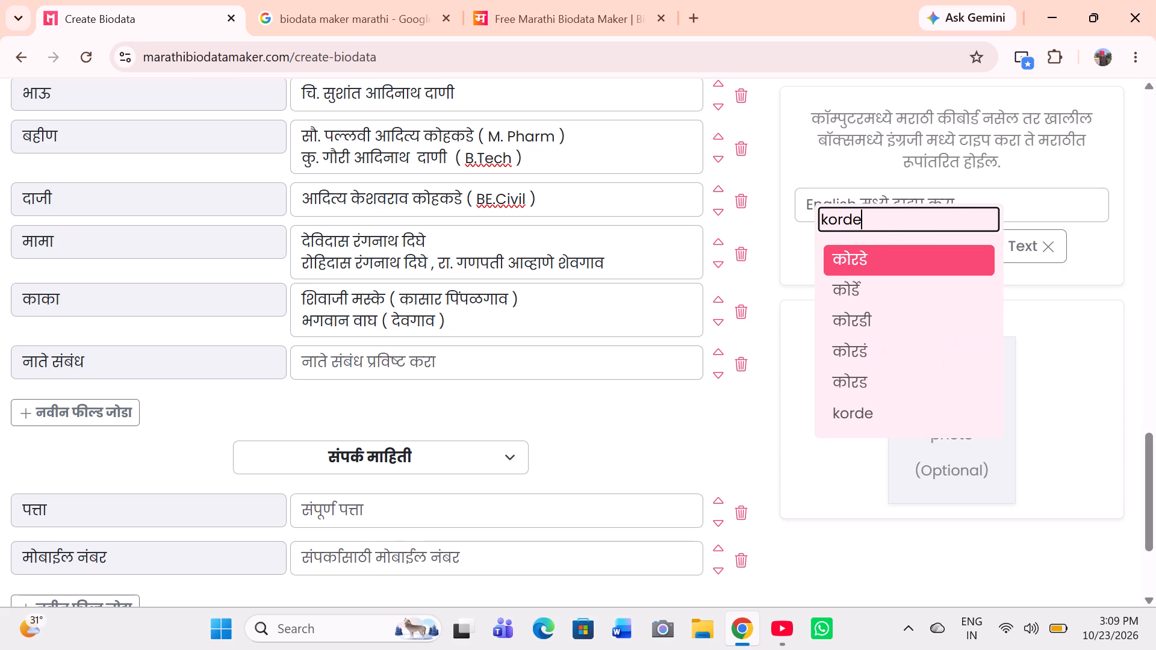
{"action": "left_click", "coordinate": [927, 262]}
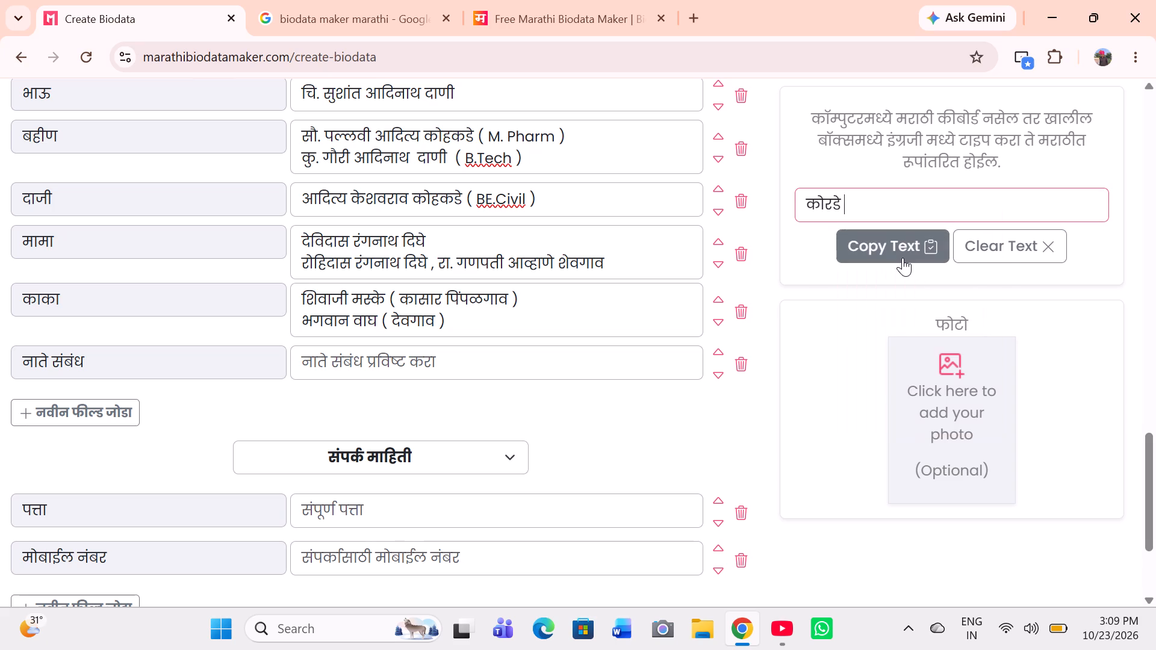
{"action": "key", "text": "comma"}
{"action": "key", "text": "BackSpace"}
{"action": "type", "text": ","}
{"action": "key", "text": "space"}
{"action": "type", "text": "sase"}
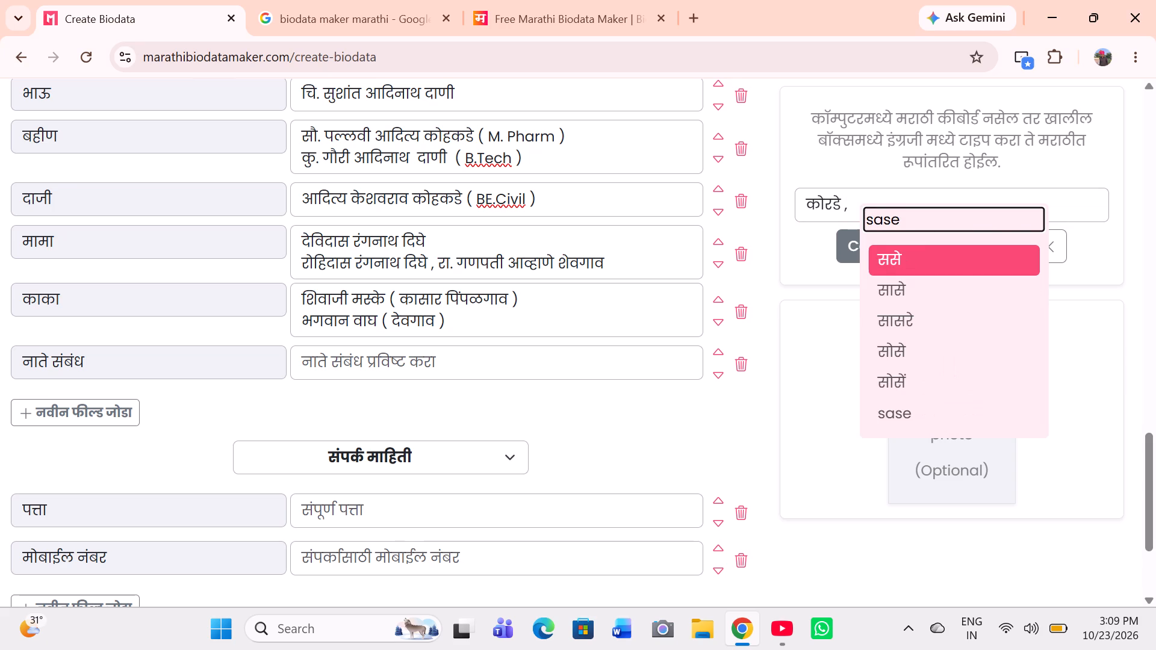
{"action": "key", "text": "Return"}
{"action": "type", "text": ","}
{"action": "key", "text": "space"}
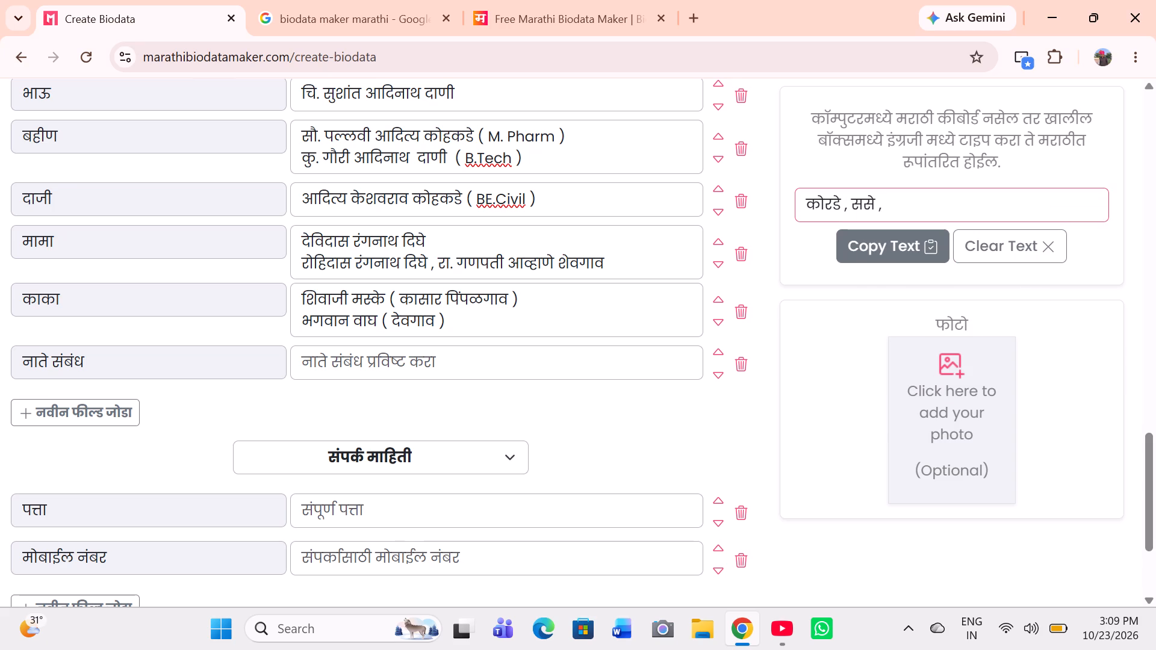
Append आगळे, वाघ and खंडागळे to the comma-separated surname list in the transliteration box, from "agale", "wagh" and "khandagle".
{"action": "type", "text": "agale"}
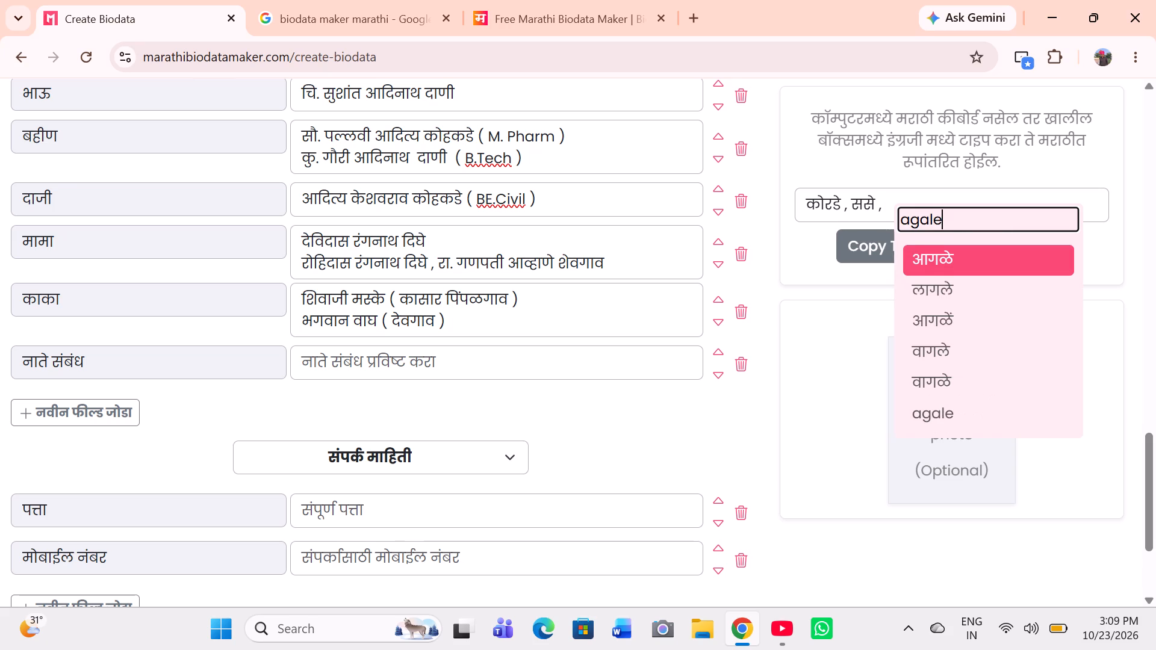
{"action": "key", "text": "Return"}
{"action": "type", "text": ","}
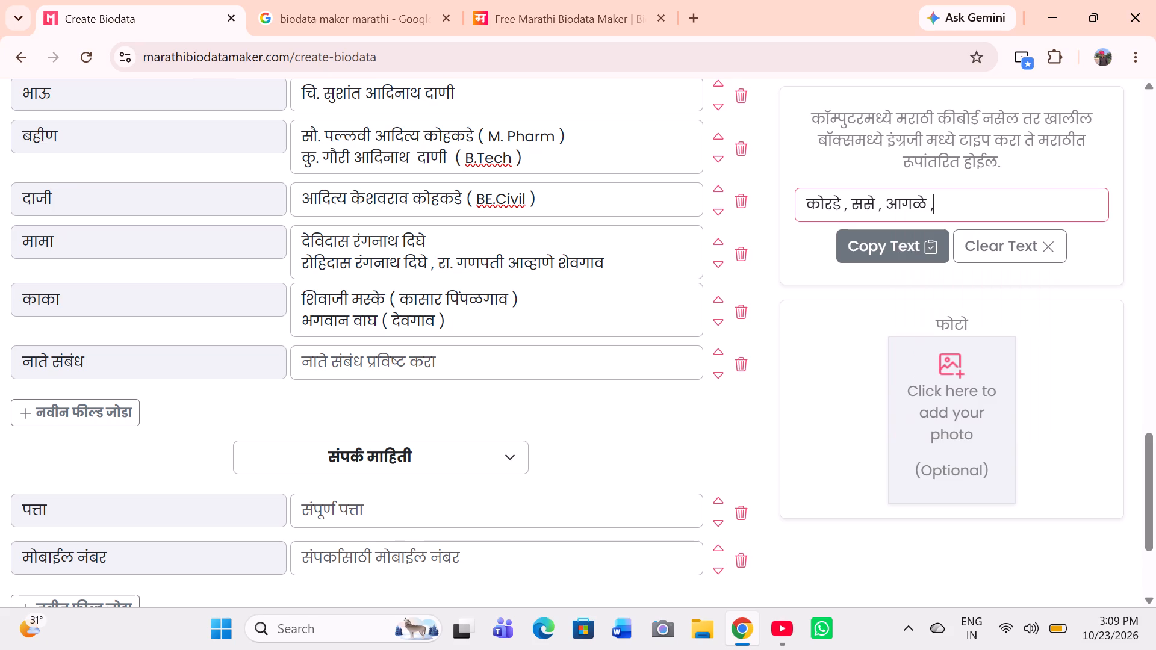
{"action": "key", "text": "space"}
{"action": "type", "text": "wagh"}
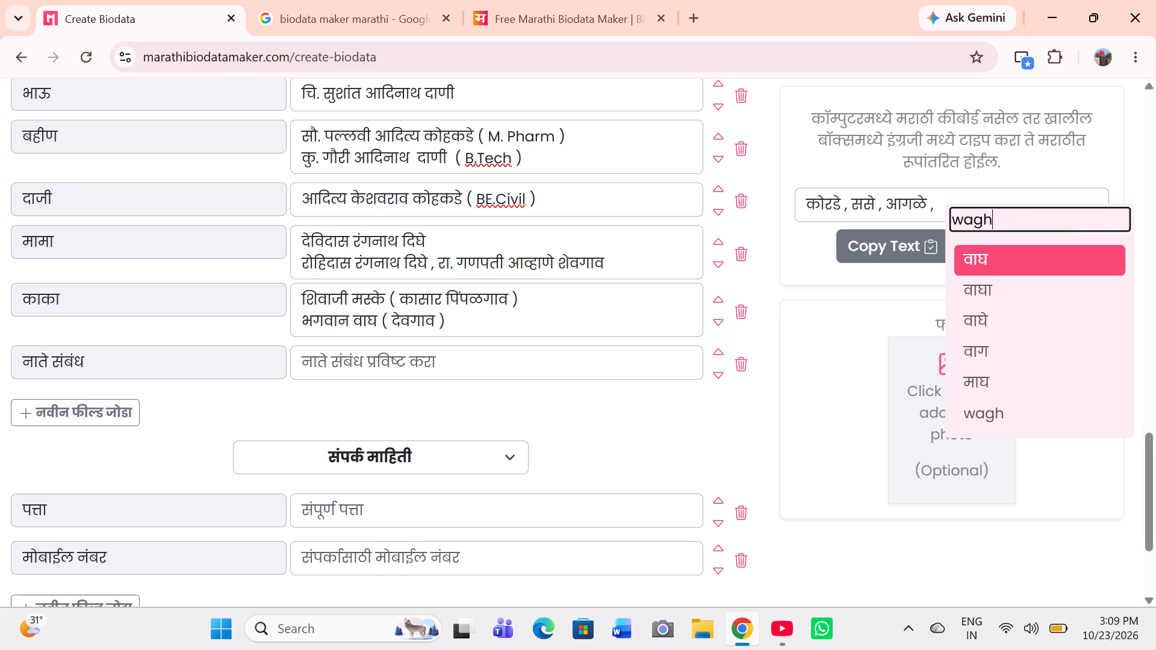
{"action": "key", "text": "Return"}
{"action": "type", "text": ","}
{"action": "key", "text": "space"}
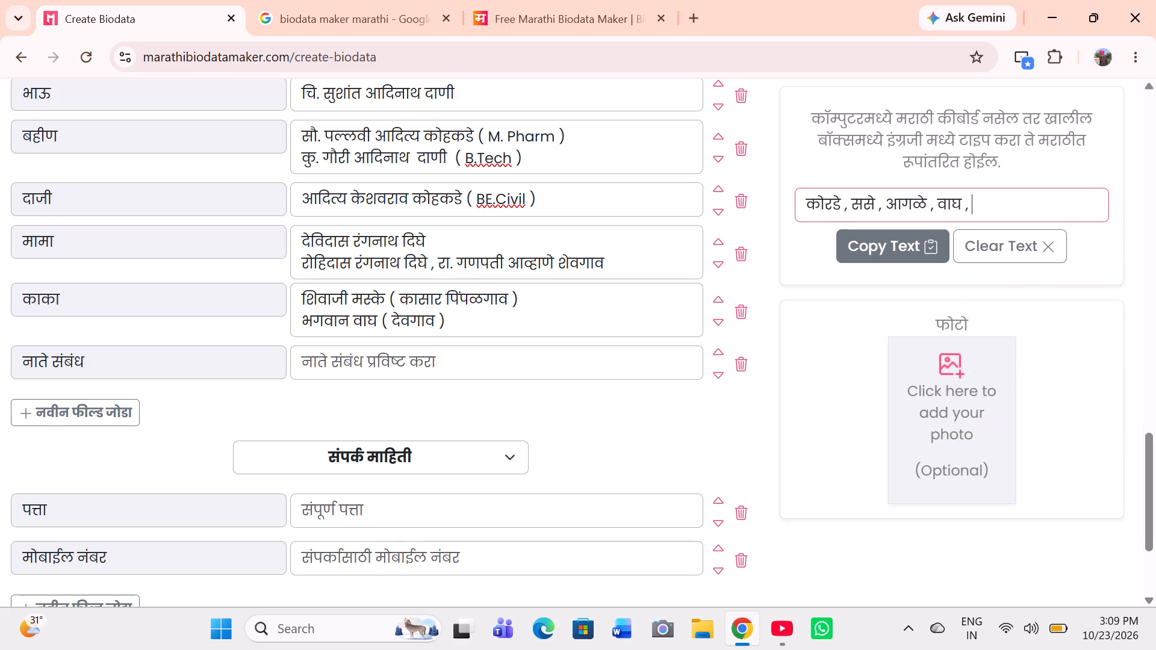
{"action": "type", "text": "khandagle"}
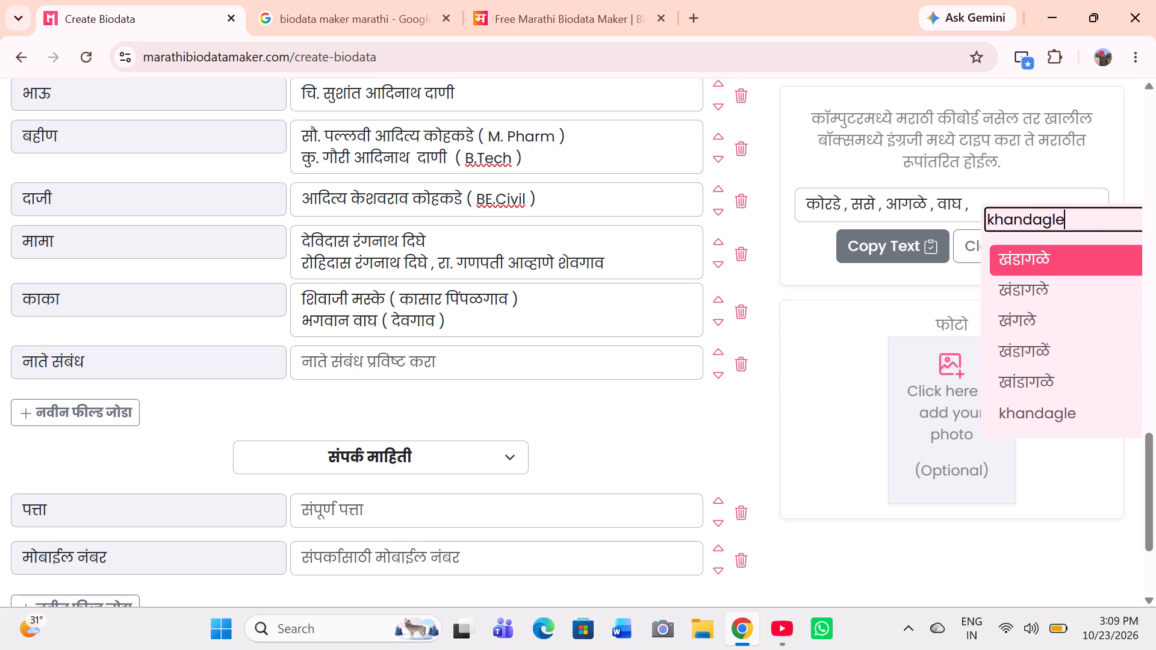
{"action": "key", "text": "Return"}
{"action": "type", "text": ","}
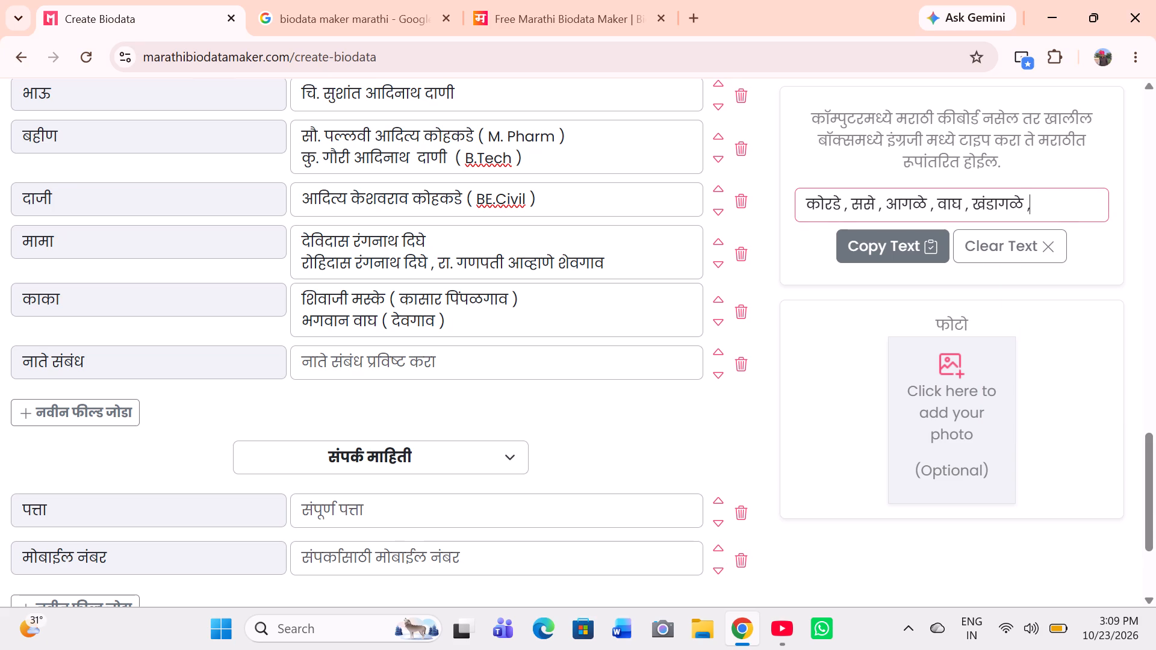
{"action": "key", "text": "space"}
Extend the surname list in the transliteration box with पटारे and गवळी, converted from "patare" and "gawali", each followed by a comma.
{"action": "type", "text": "pat"}
{"action": "type", "text": "era"}
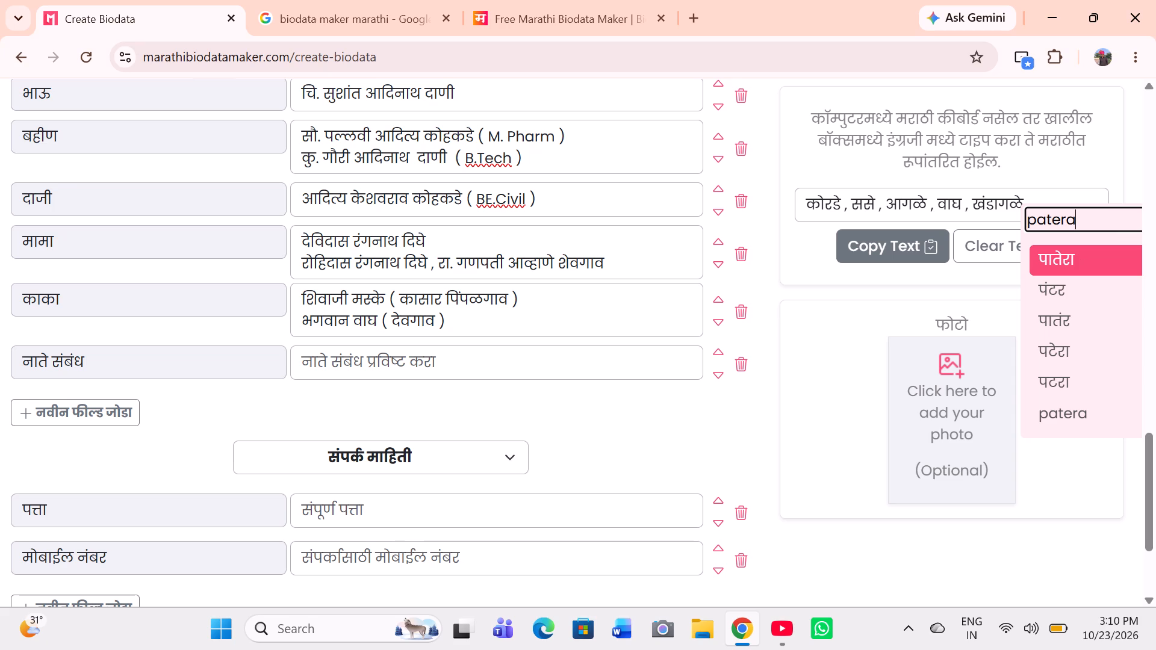
{"action": "key", "text": "BackSpace"}
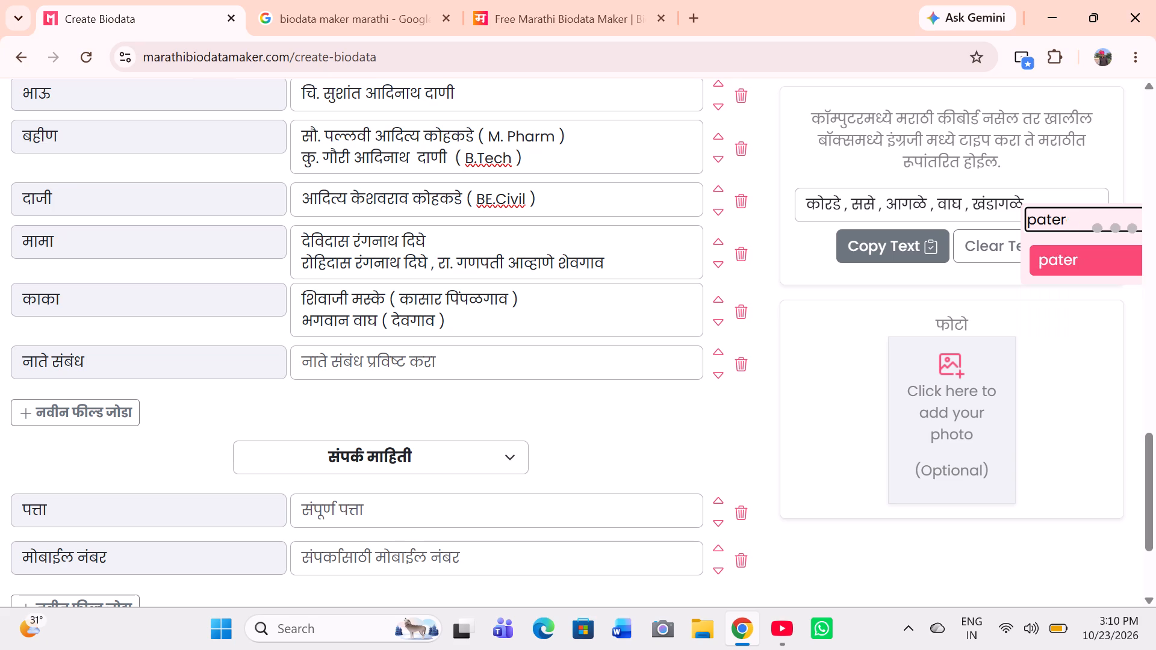
{"action": "key", "text": "BackSpace"}
{"action": "key", "text": "BackSpace"}
{"action": "type", "text": "are"}
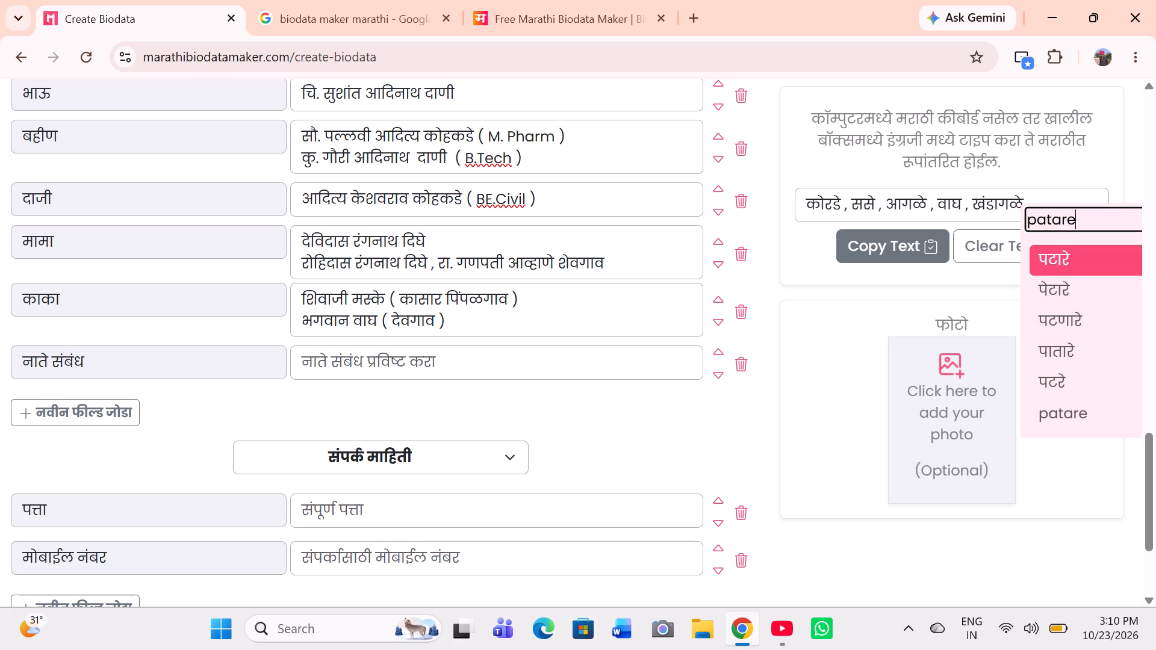
{"action": "key", "text": "Return"}
{"action": "type", "text": ","}
{"action": "key", "text": "space"}
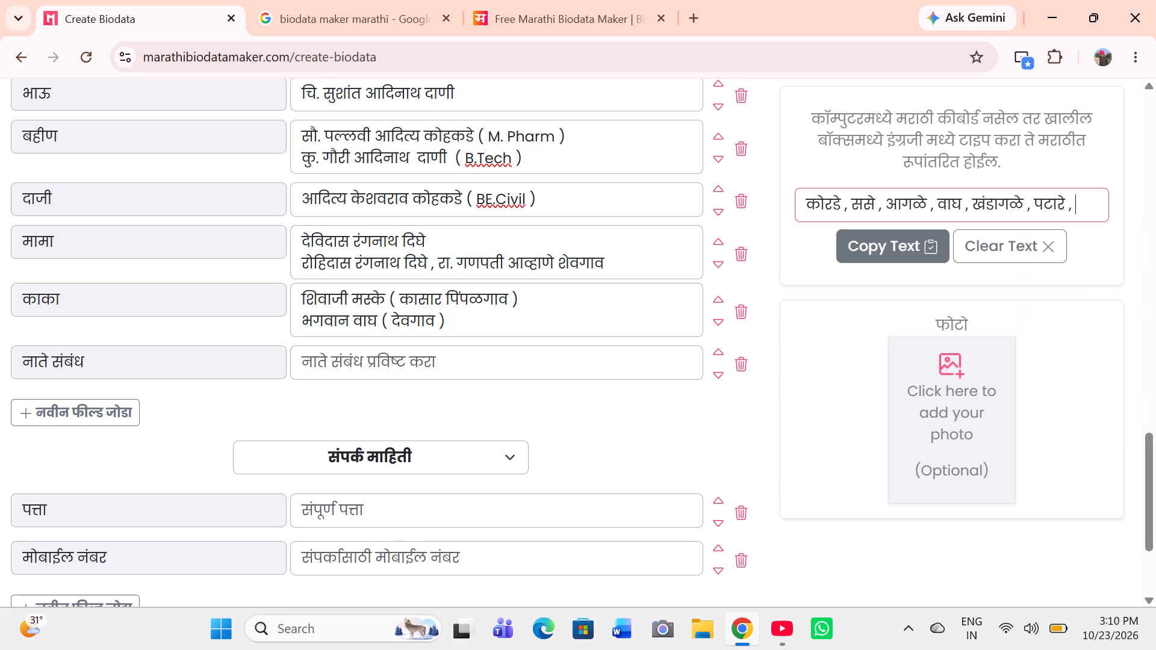
{"action": "type", "text": "gawali"}
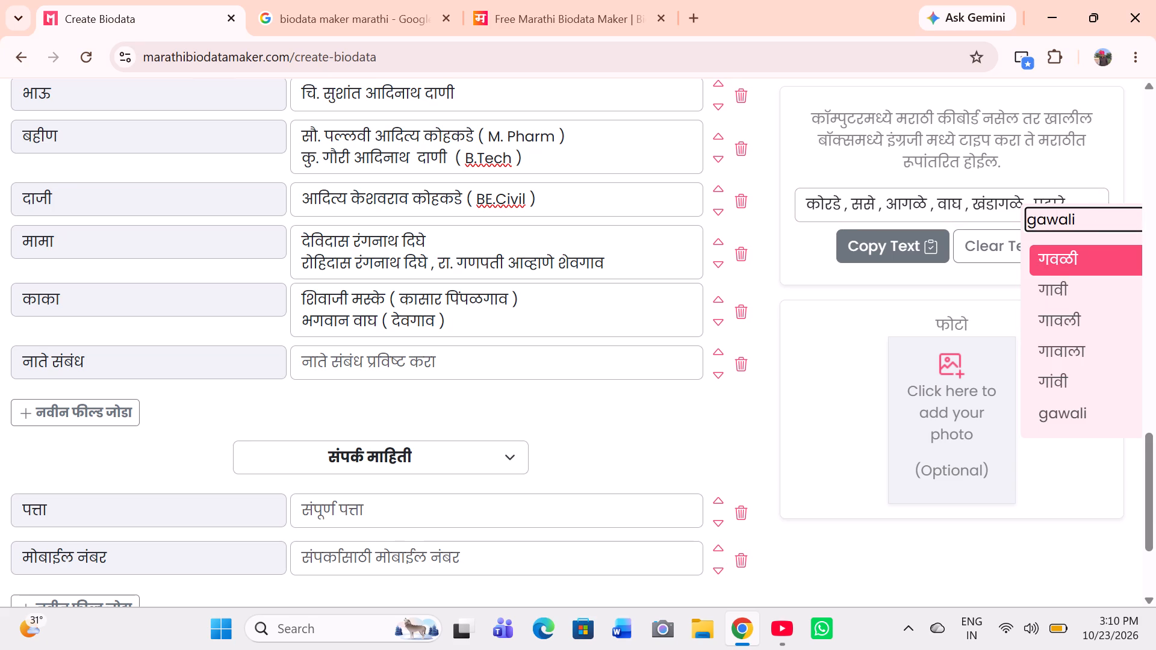
{"action": "key", "text": "Return"}
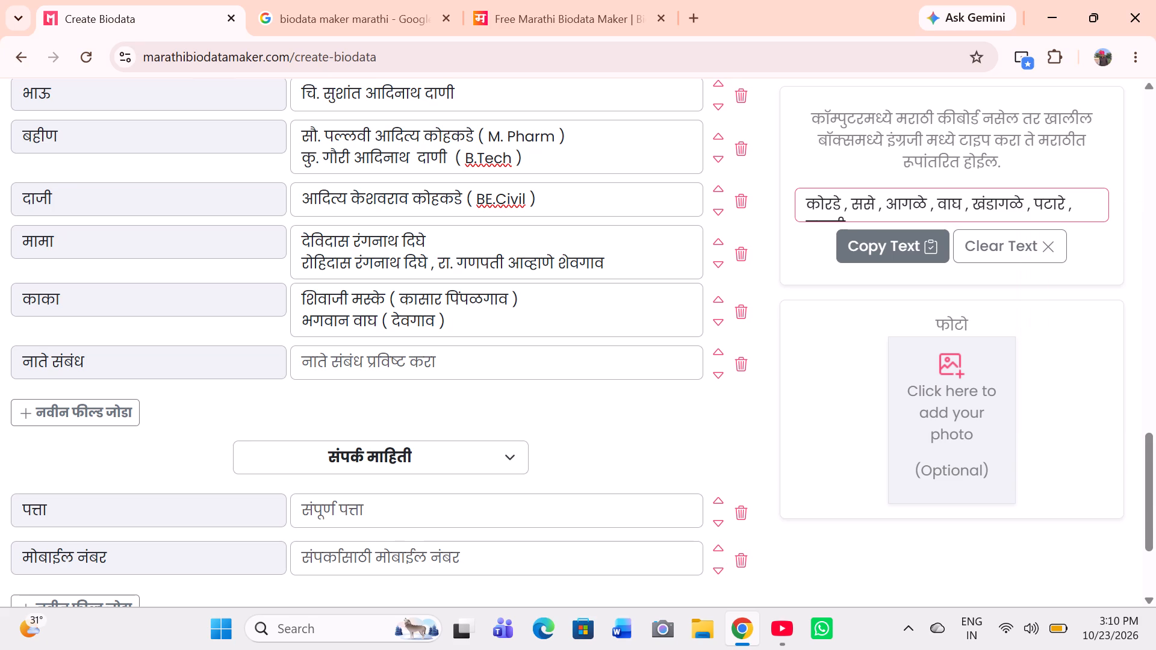
{"action": "key", "text": "Down"}
{"action": "type", "text": ","}
{"action": "key", "text": "space"}
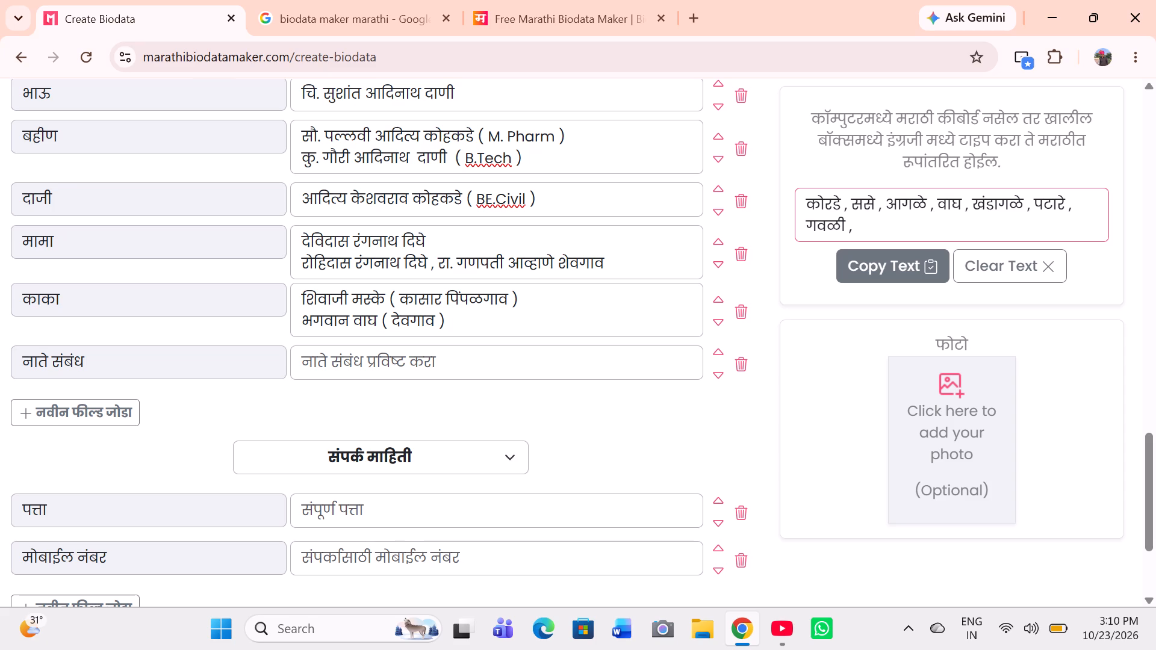
Add नवले and काशिद to the surname list from "nawale" and "kashid", choosing the short-vowel spelling काशिद, with commas after each.
{"action": "type", "text": "nawale"}
{"action": "key", "text": "Return"}
{"action": "type", "text": ","}
{"action": "key", "text": "space"}
{"action": "type", "text": "kashid"}
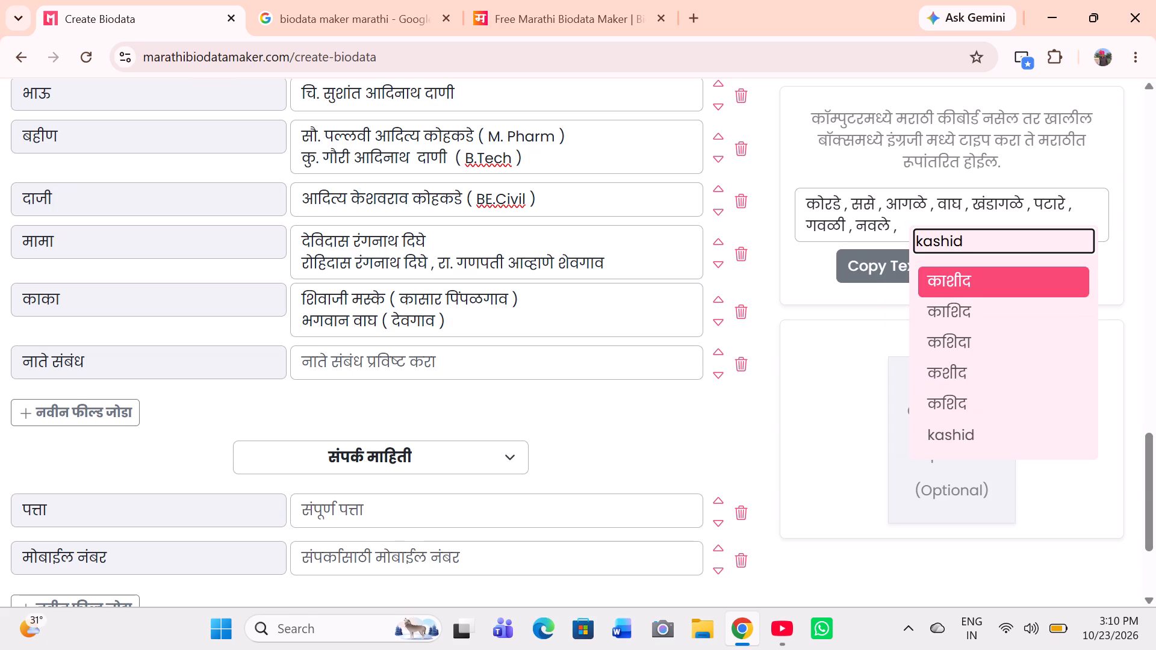
{"action": "left_click", "coordinate": [952, 319]}
{"action": "type", "text": ","}
{"action": "key", "text": "space"}
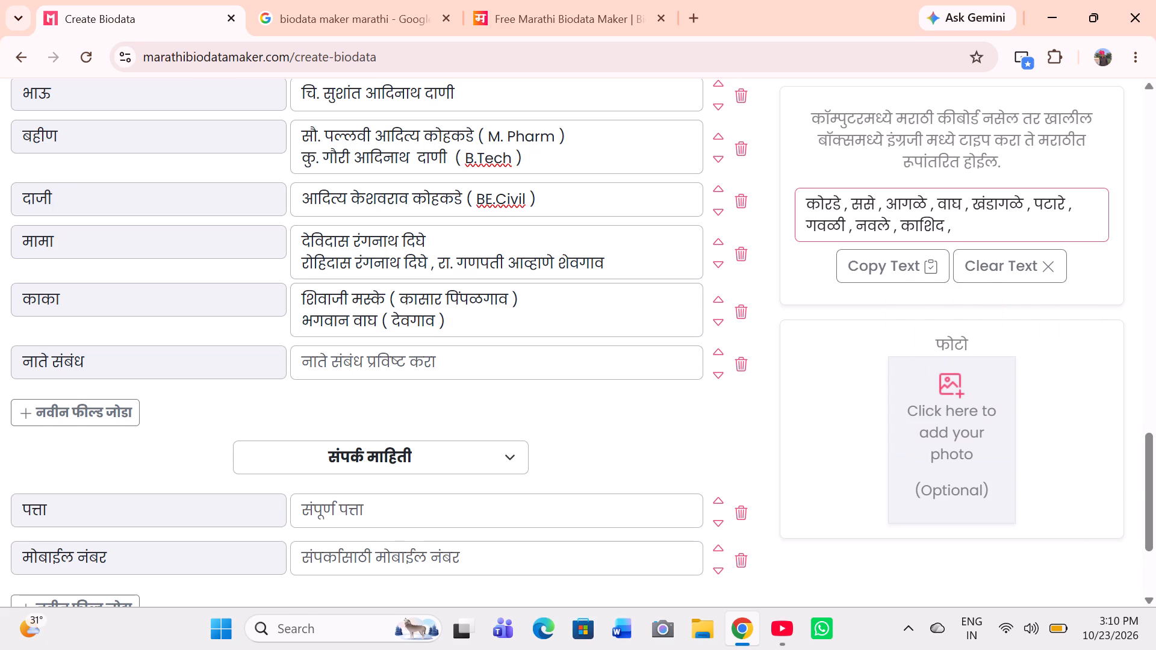
Add मरकड to the surname list using the spelling "mrkad", followed by a comma.
{"action": "type", "text": "mar"}
{"action": "key", "text": "k"}
{"action": "type", "text": "ed"}
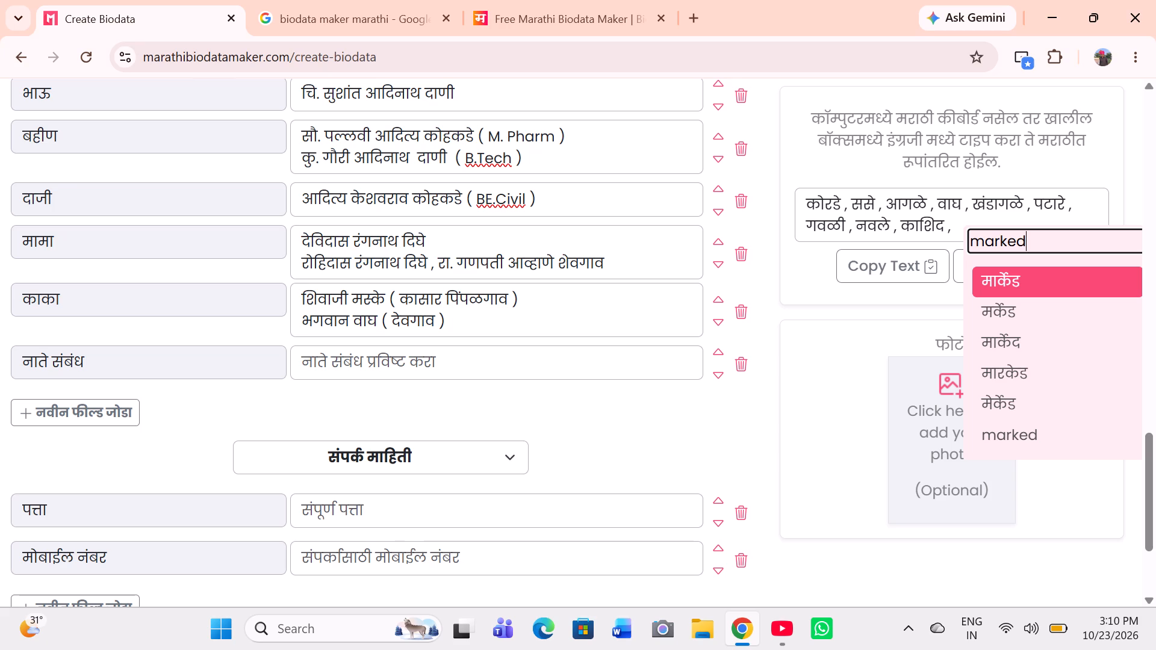
{"action": "key", "text": "BackSpace"}
{"action": "key", "text": "BackSpace"}
{"action": "key", "text": "BackSpace"}
{"action": "key", "text": "BackSpace"}
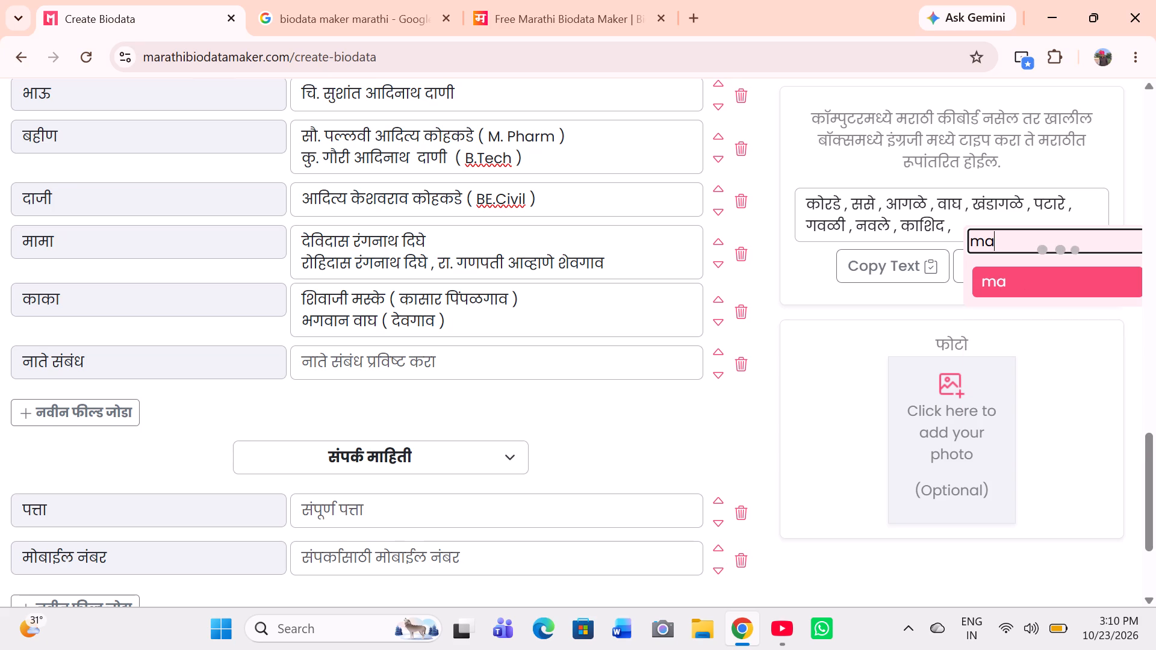
{"action": "key", "text": "BackSpace"}
{"action": "key", "text": "r"}
{"action": "type", "text": "kad"}
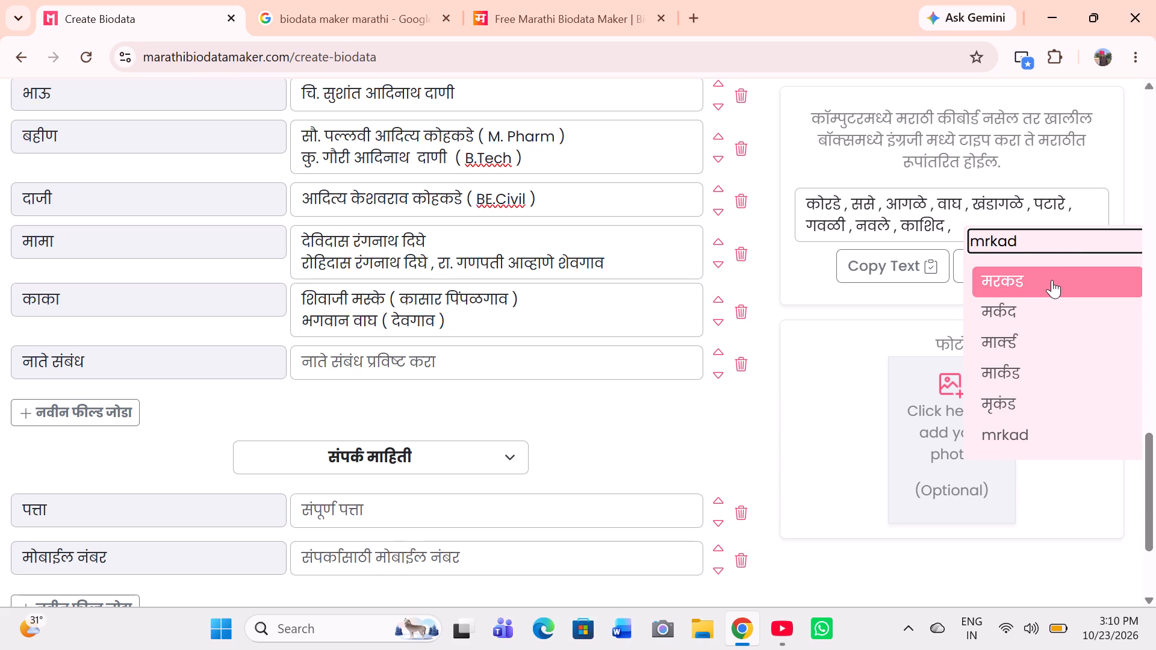
{"action": "left_click", "coordinate": [1052, 280]}
{"action": "type", "text": ","}
{"action": "key", "text": "space"}
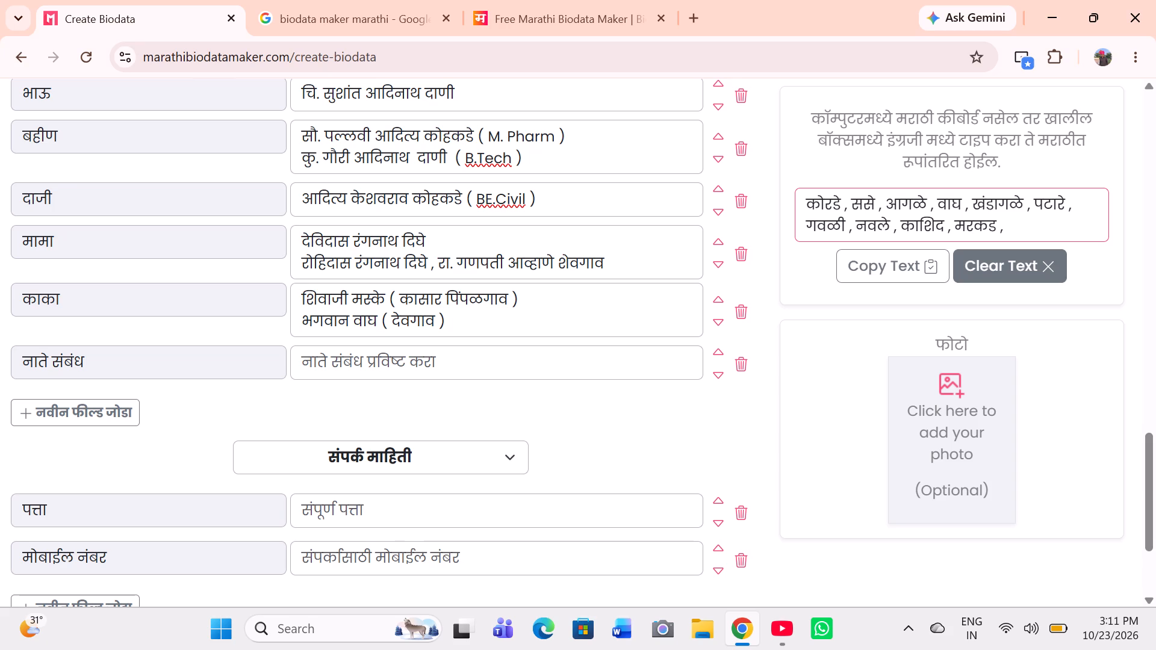
Add घाडगे to the surname list, converted from "ghadge" and followed by a comma.
{"action": "type", "text": "gha"}
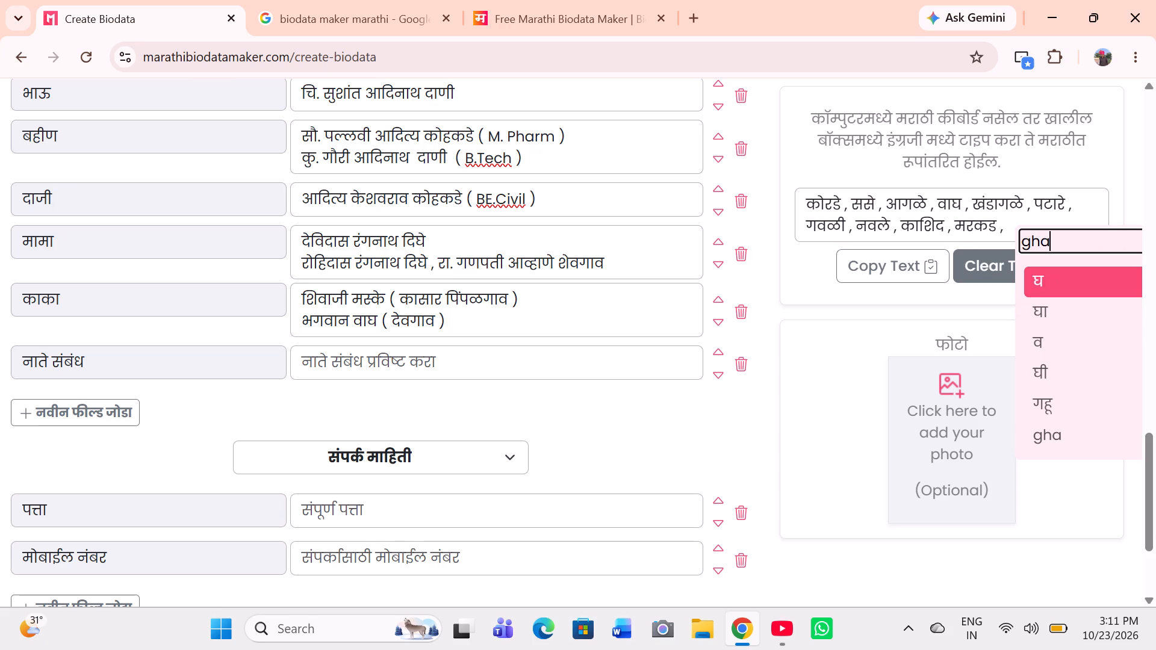
{"action": "type", "text": "de"}
{"action": "key", "text": "BackSpace"}
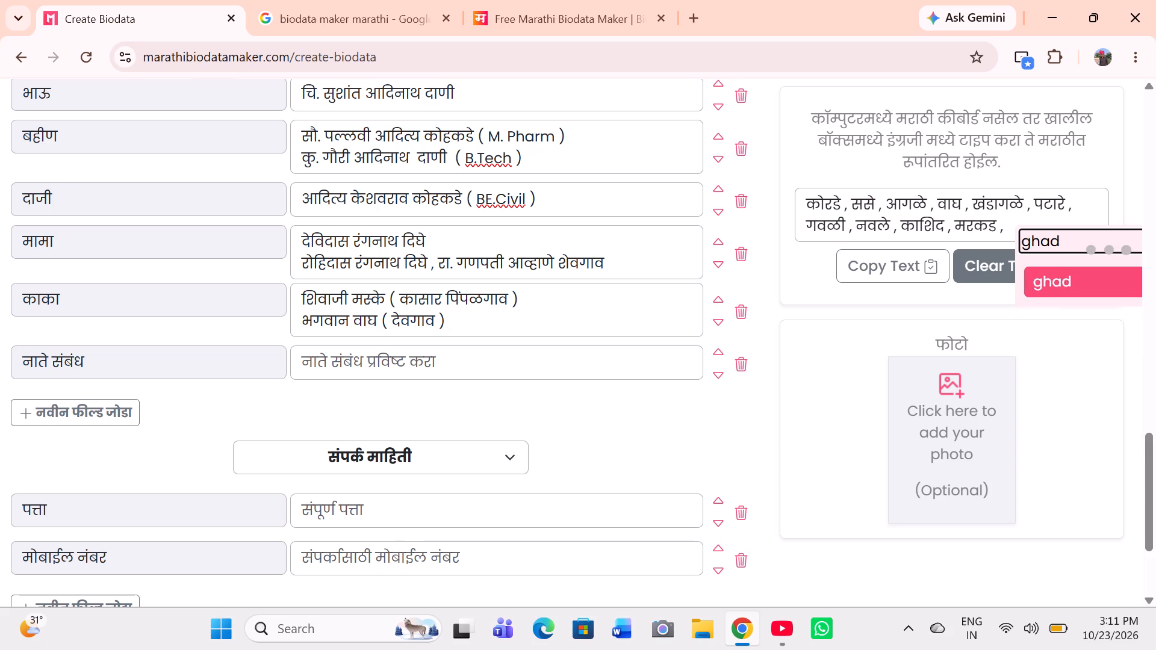
{"action": "key", "text": "BackSpace"}
{"action": "key", "text": "BackSpace"}
{"action": "key", "text": "a"}
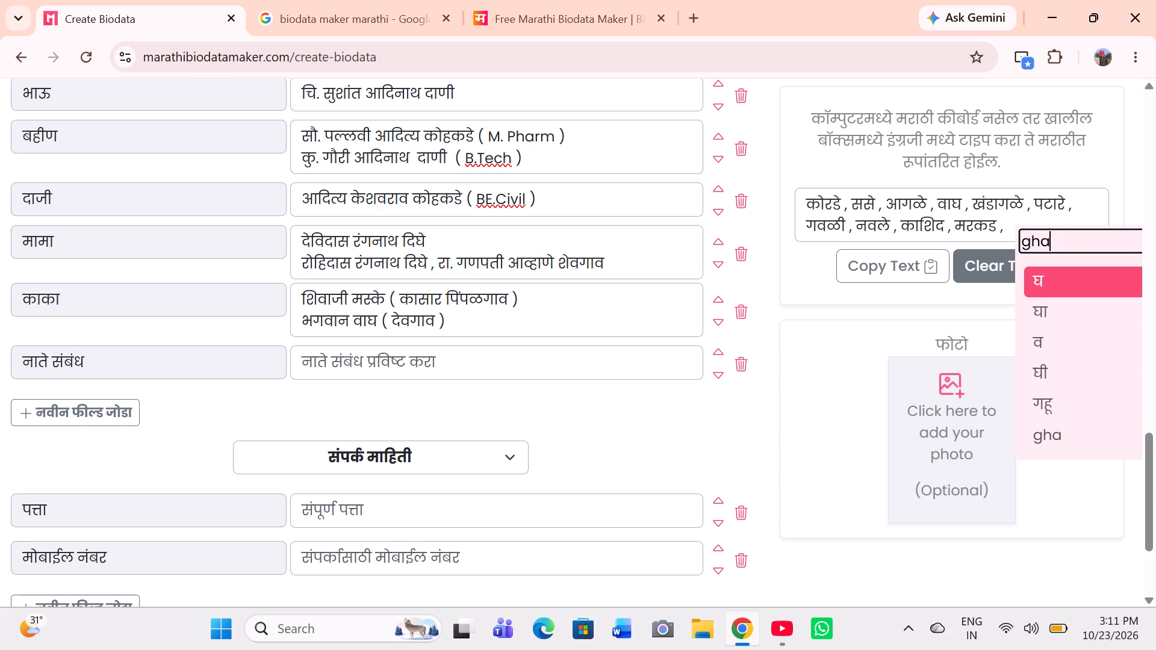
{"action": "key", "text": "d"}
{"action": "type", "text": "ge"}
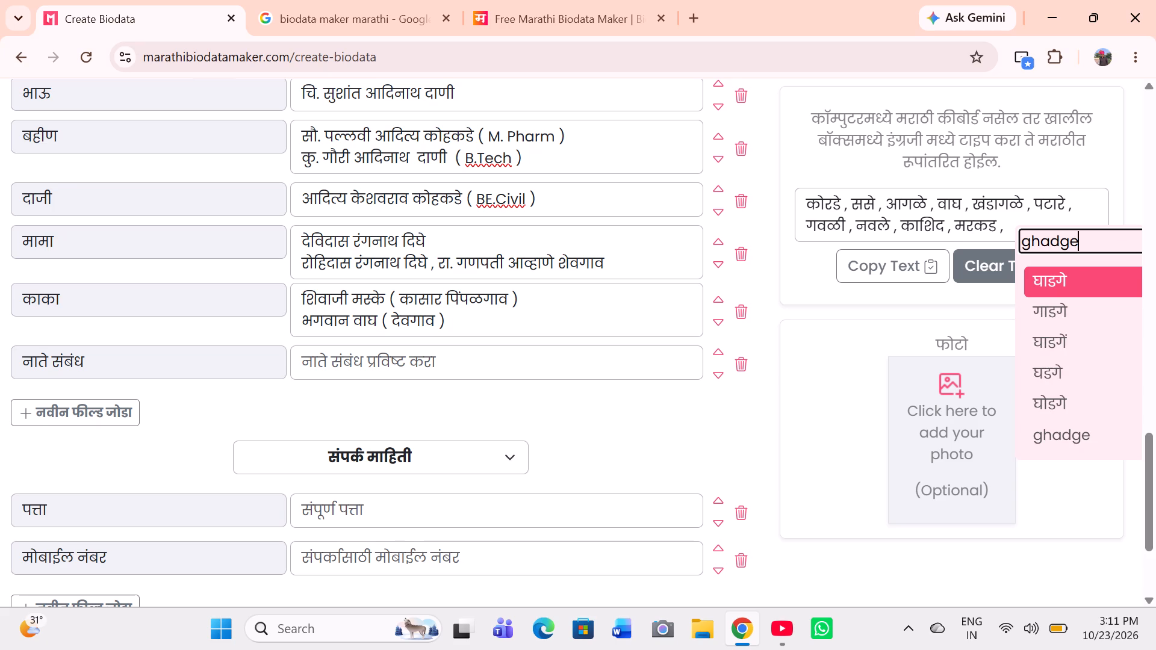
{"action": "key", "text": "Return"}
{"action": "type", "text": ","}
{"action": "key", "text": "space"}
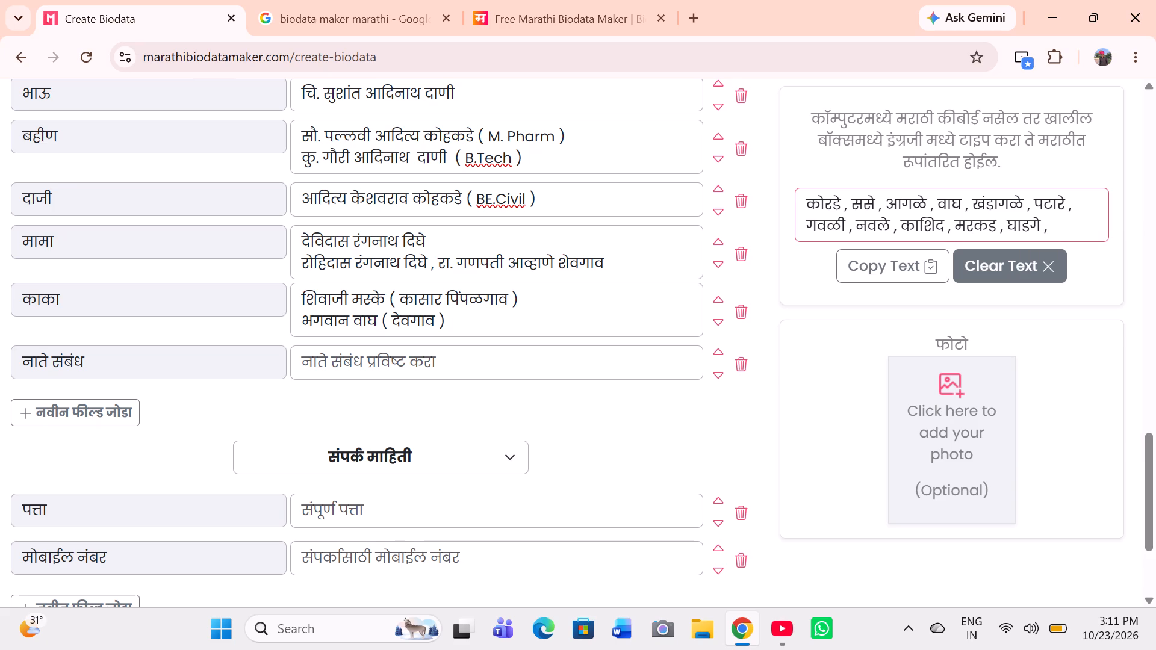
Append कोहकडे and कासार to the surname list from "kohkade" and "kasar", each followed by a comma.
{"action": "type", "text": "kohkade"}
{"action": "key", "text": "Return"}
{"action": "type", "text": ","}
{"action": "key", "text": "space"}
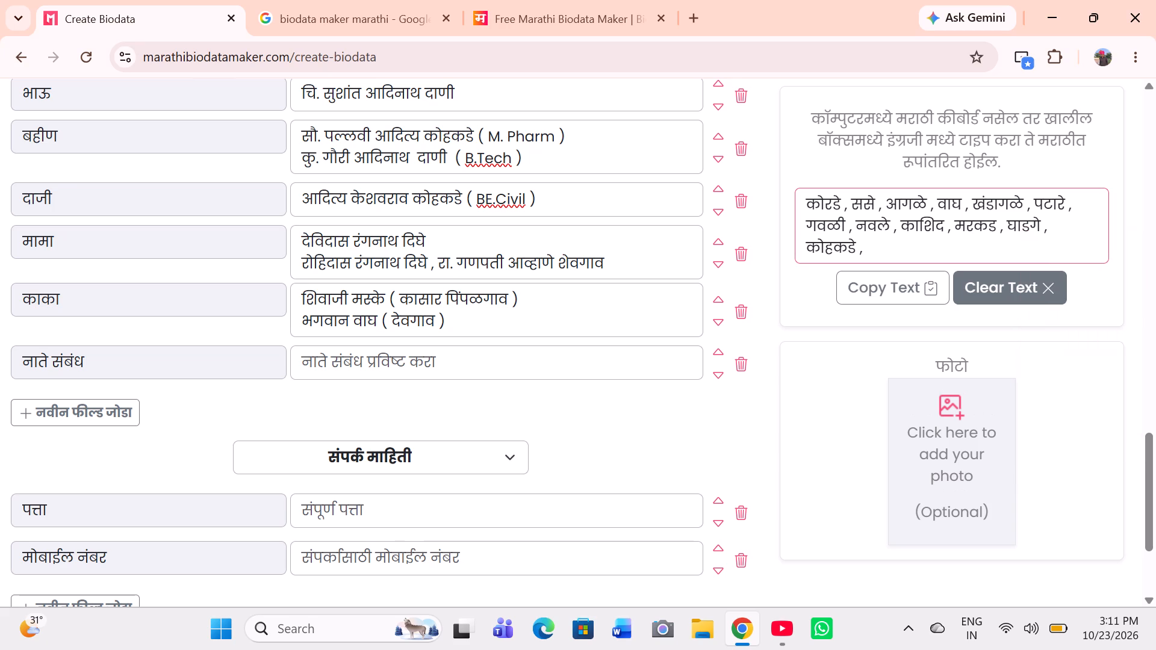
{"action": "type", "text": "kasar"}
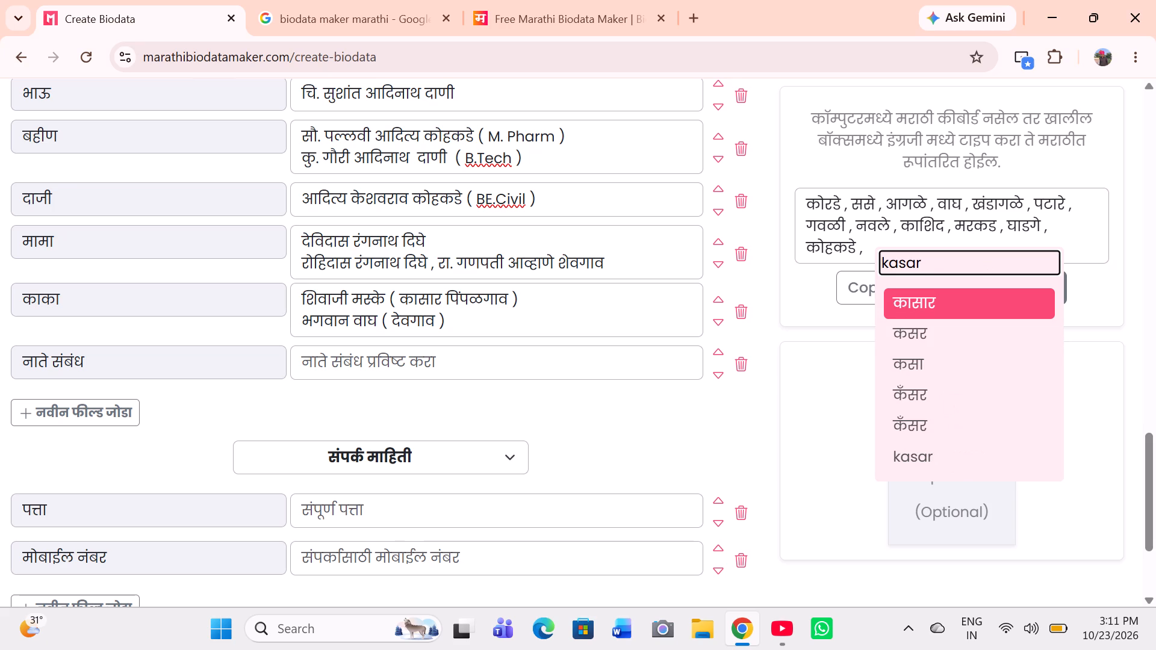
{"action": "key", "text": "Return"}
{"action": "type", "text": ","}
{"action": "key", "text": "space"}
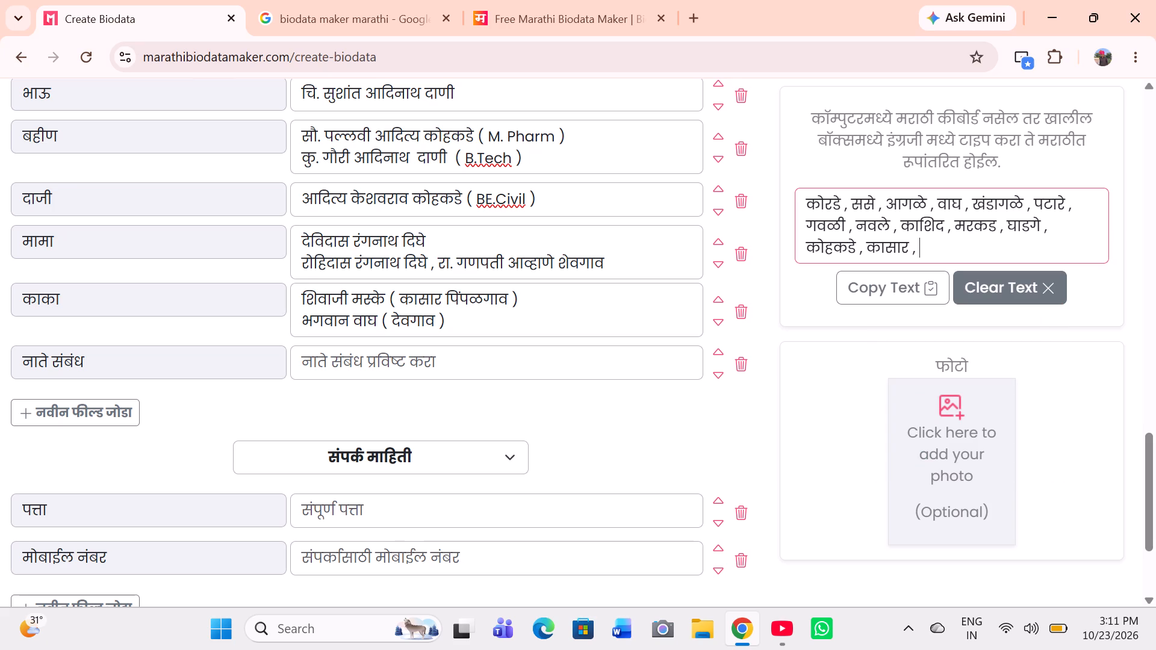
Append बारहाते and लटके to the surname list from "barahate" and "latke", separated by a comma.
{"action": "type", "text": "barahate"}
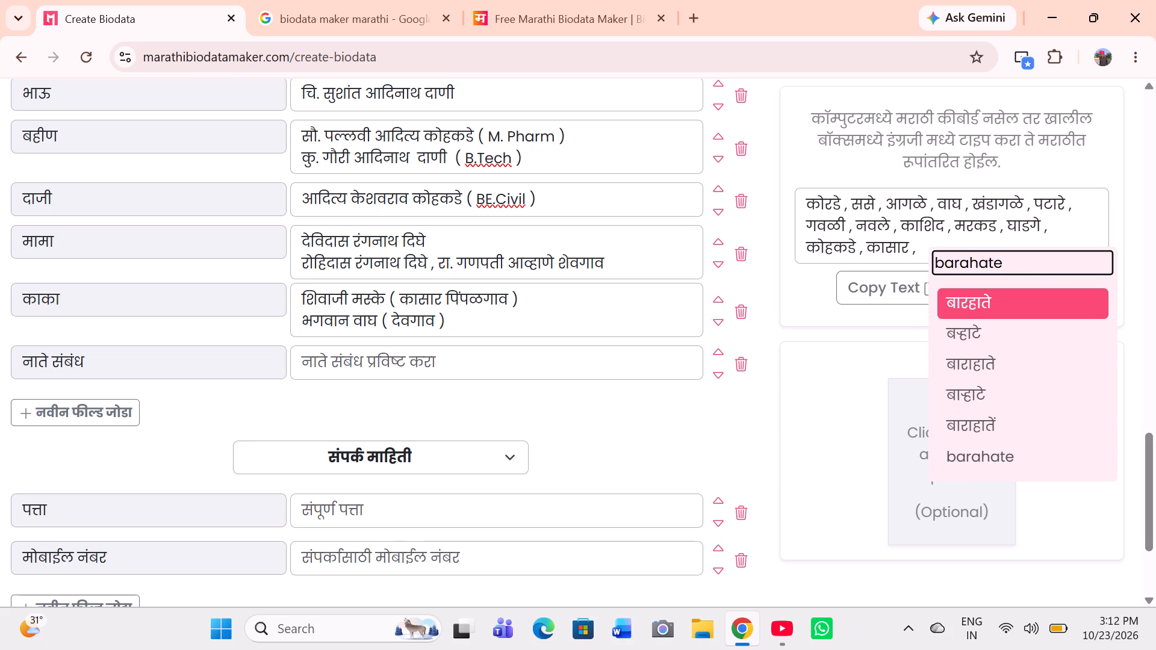
{"action": "key", "text": "Return"}
{"action": "type", "text": ","}
{"action": "key", "text": "space"}
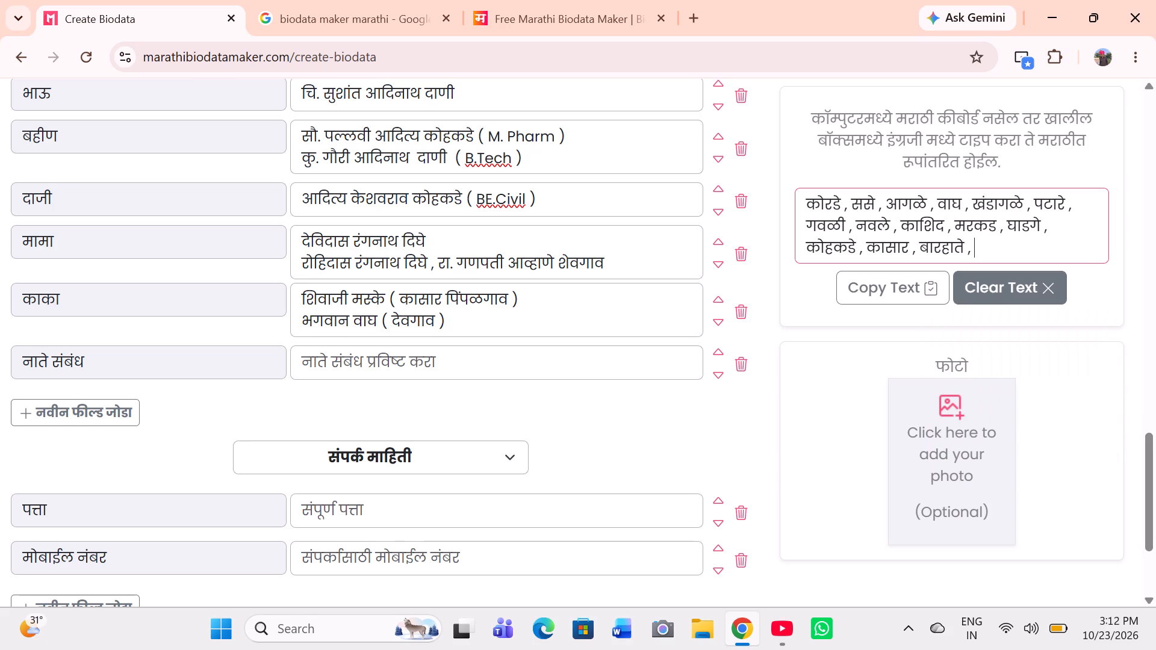
{"action": "type", "text": "latke"}
{"action": "key", "text": "Return"}
Put a comma after लटके and append तोरडमल, converted from "tordmal" and followed by a comma, to the surname list.
{"action": "type", "text": ","}
{"action": "key", "text": "space"}
{"action": "type", "text": "tordmal"}
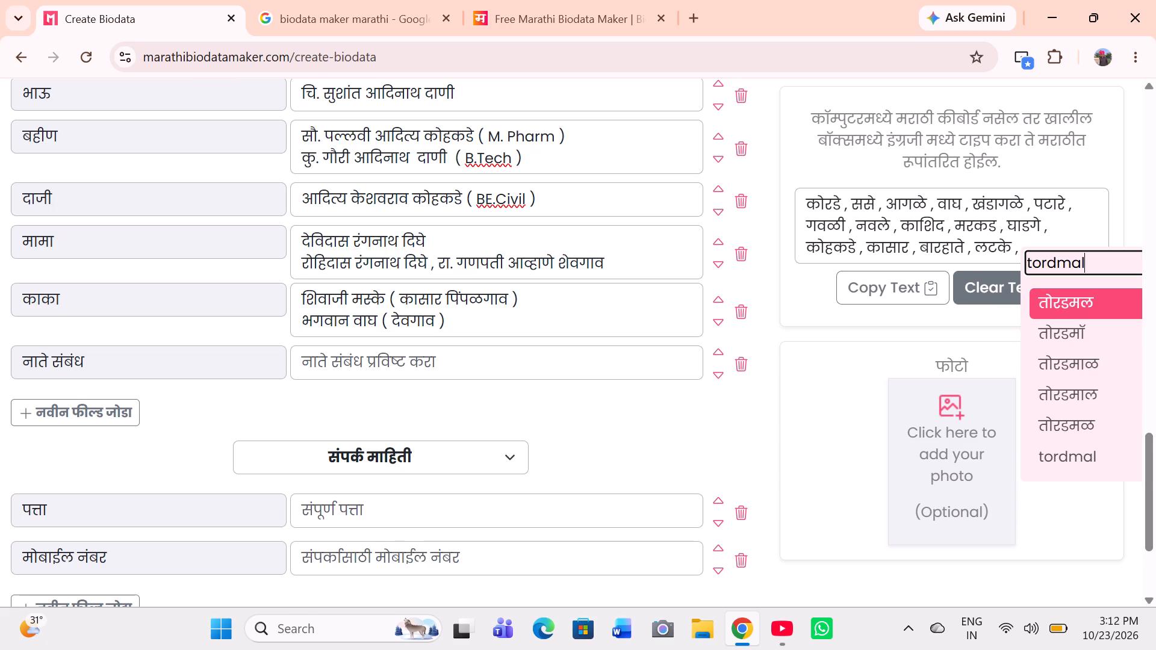
{"action": "key", "text": "Return"}
{"action": "type", "text": ","}
{"action": "key", "text": "space"}
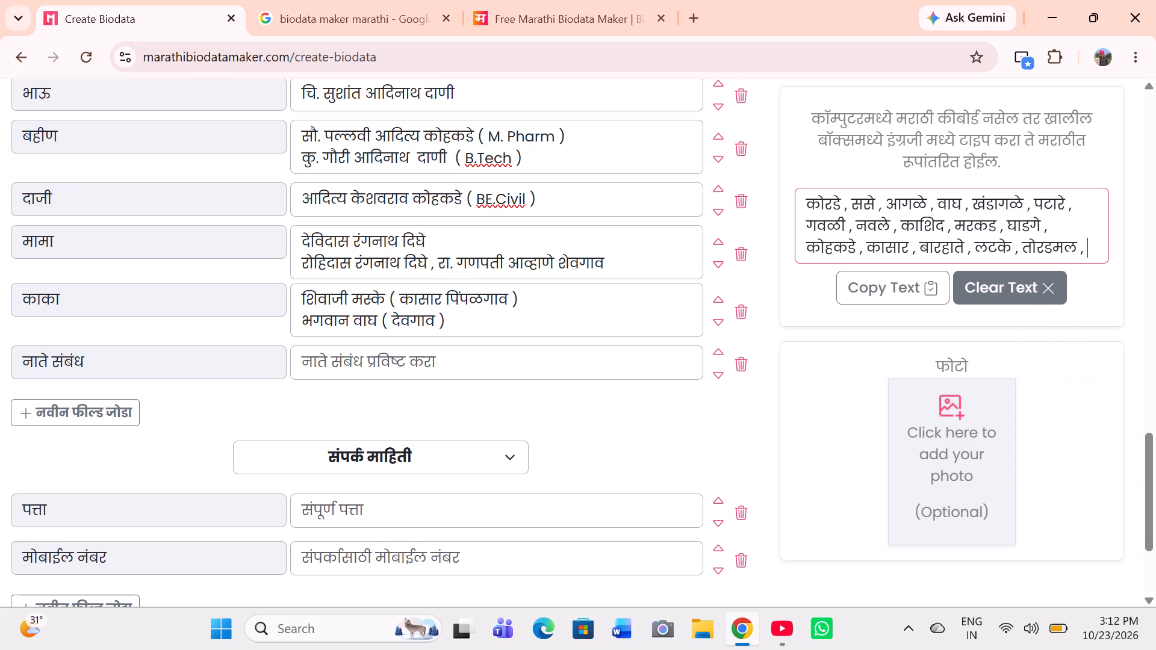
Add खुळे to the surname list, choosing that spelling from the suggestions for "khule", followed by a comma.
{"action": "key", "text": "k"}
{"action": "type", "text": "hulr"}
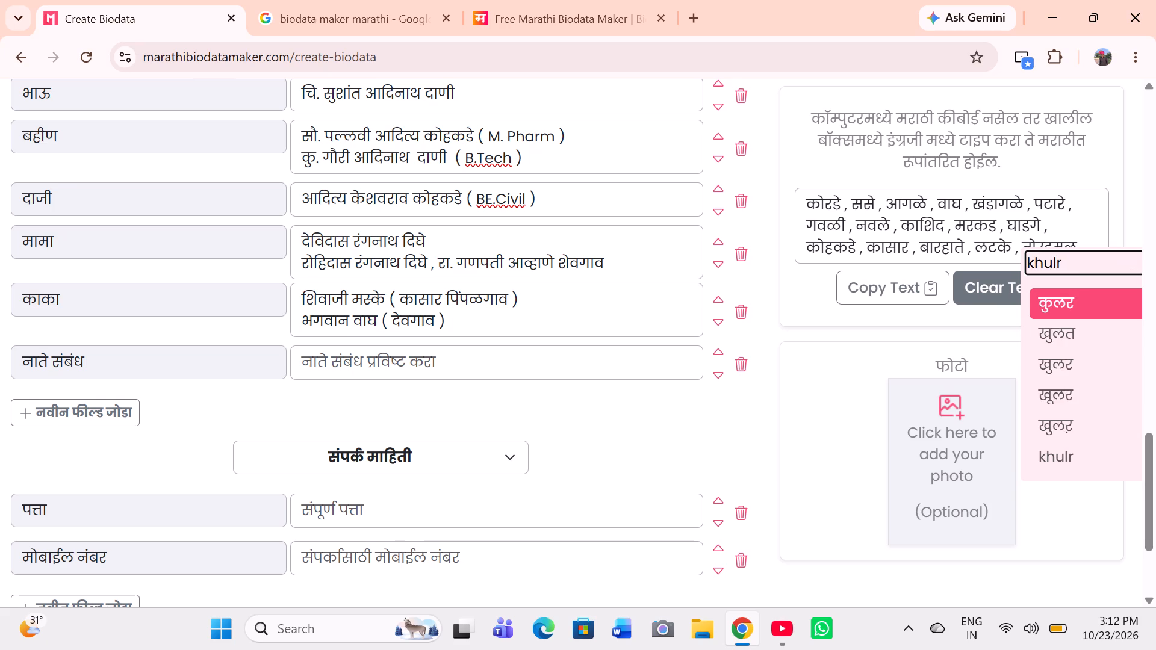
{"action": "key", "text": "BackSpace"}
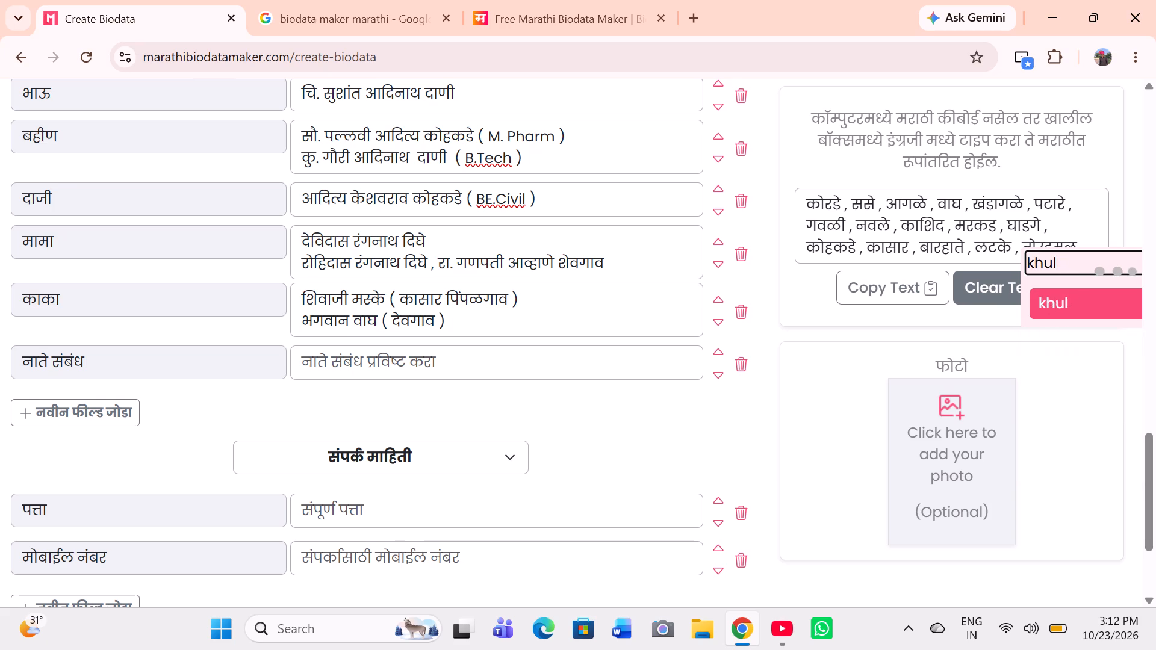
{"action": "key", "text": "e"}
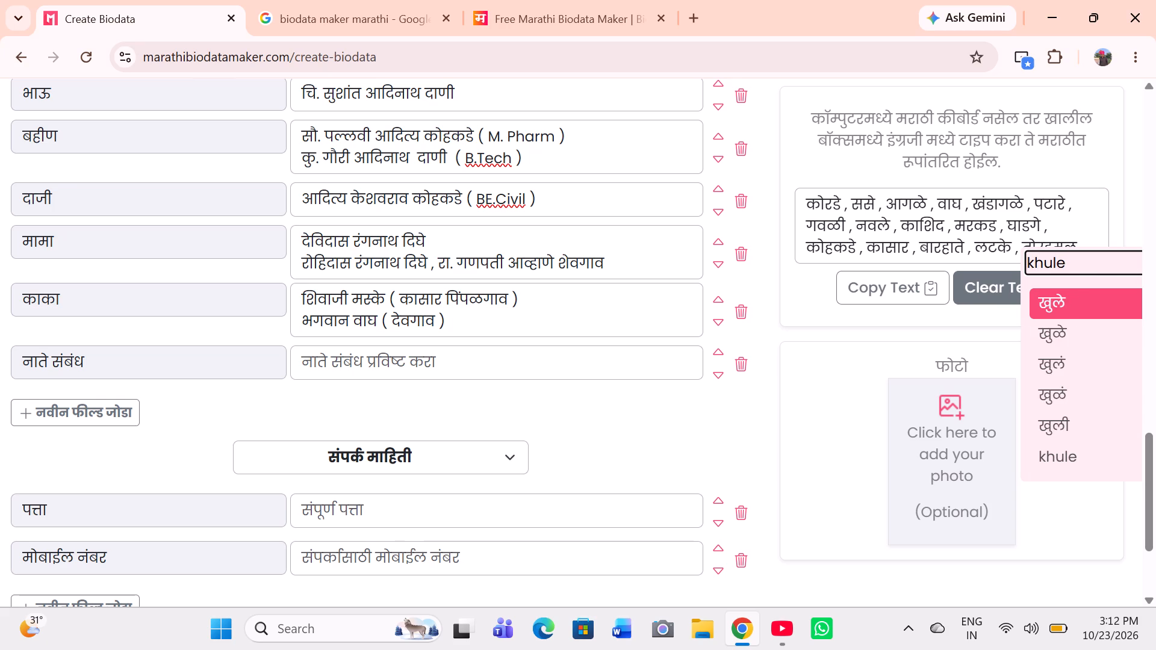
{"action": "left_click", "coordinate": [1075, 335]}
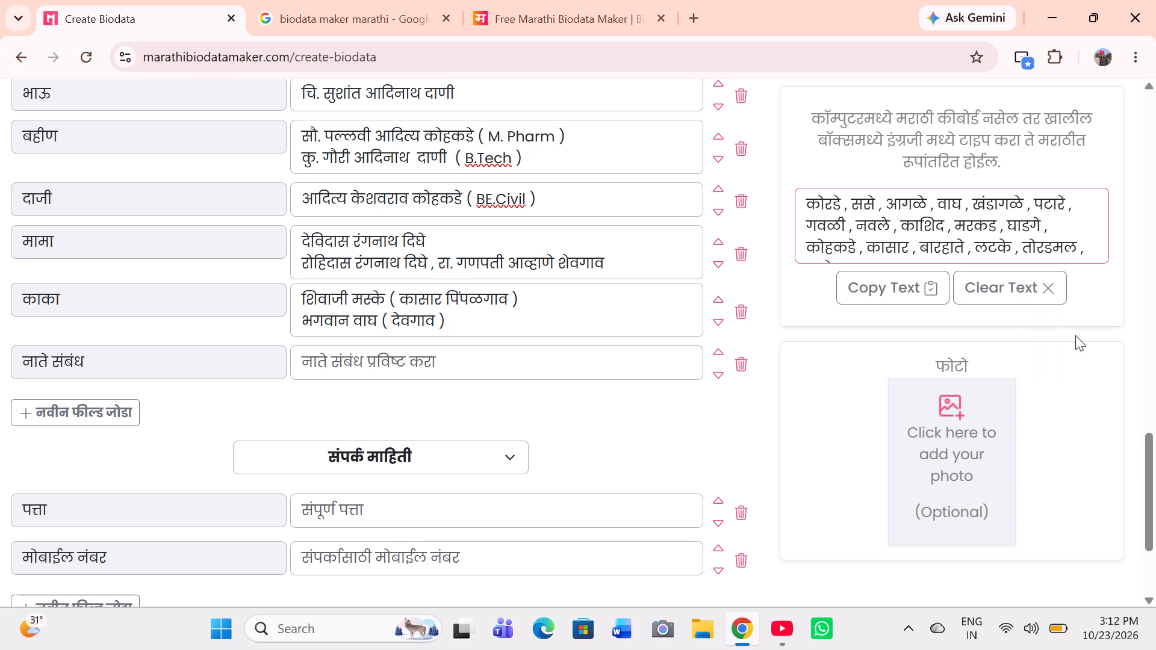
{"action": "type", "text": ","}
{"action": "key", "text": "space"}
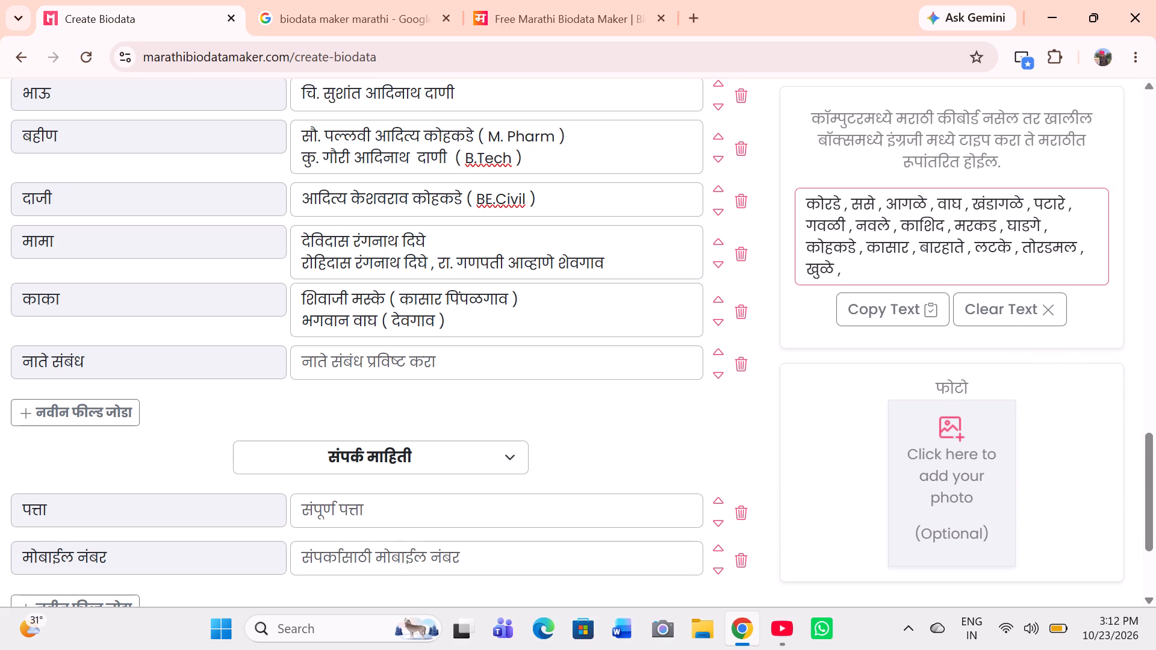
Append दिघे and म्हस्के to the surname list from "dighe" and "mhaske", separated by a comma and ending with a full stop.
{"action": "type", "text": "dighe"}
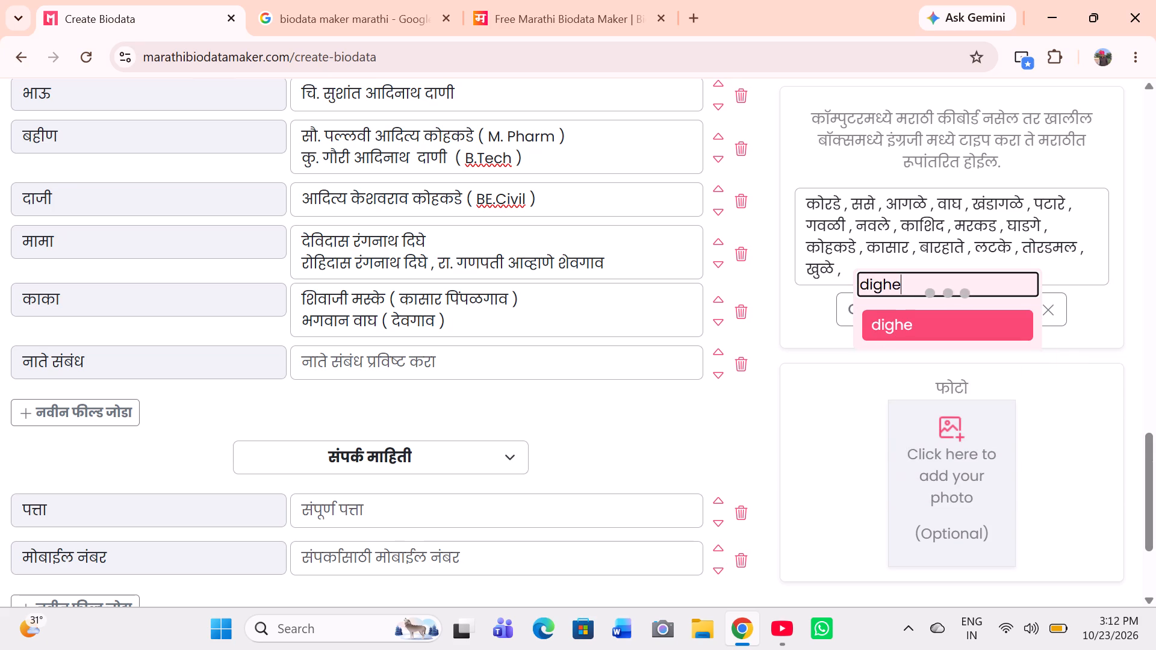
{"action": "key", "text": "Return"}
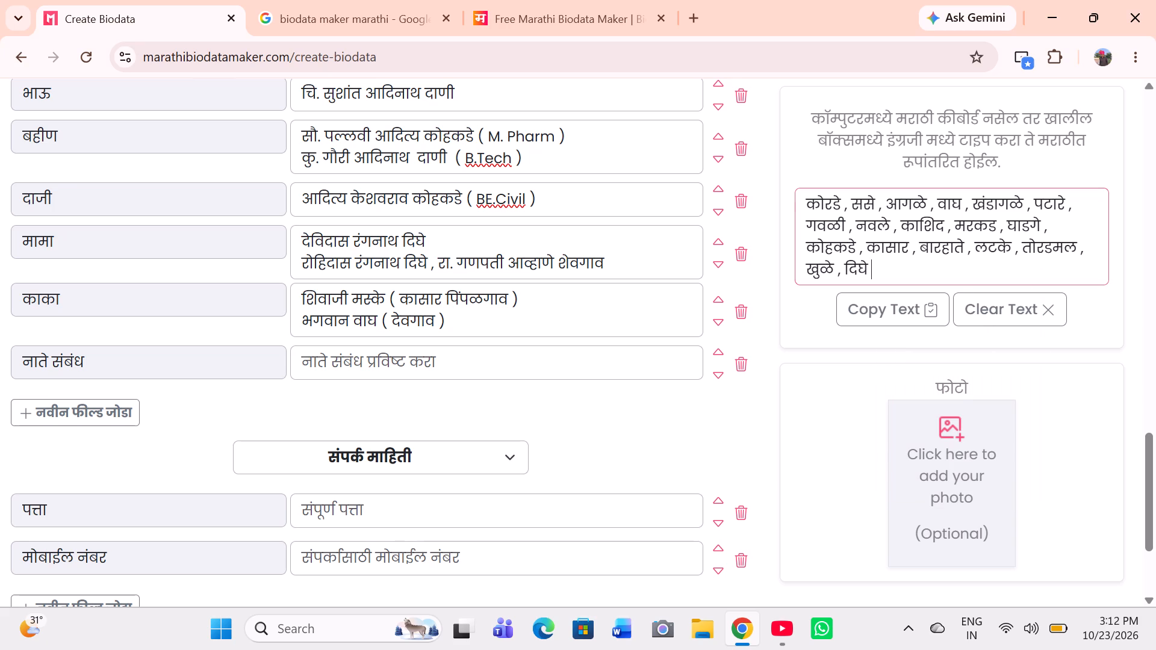
{"action": "type", "text": ","}
{"action": "key", "text": "space"}
{"action": "type", "text": "mhaskr"}
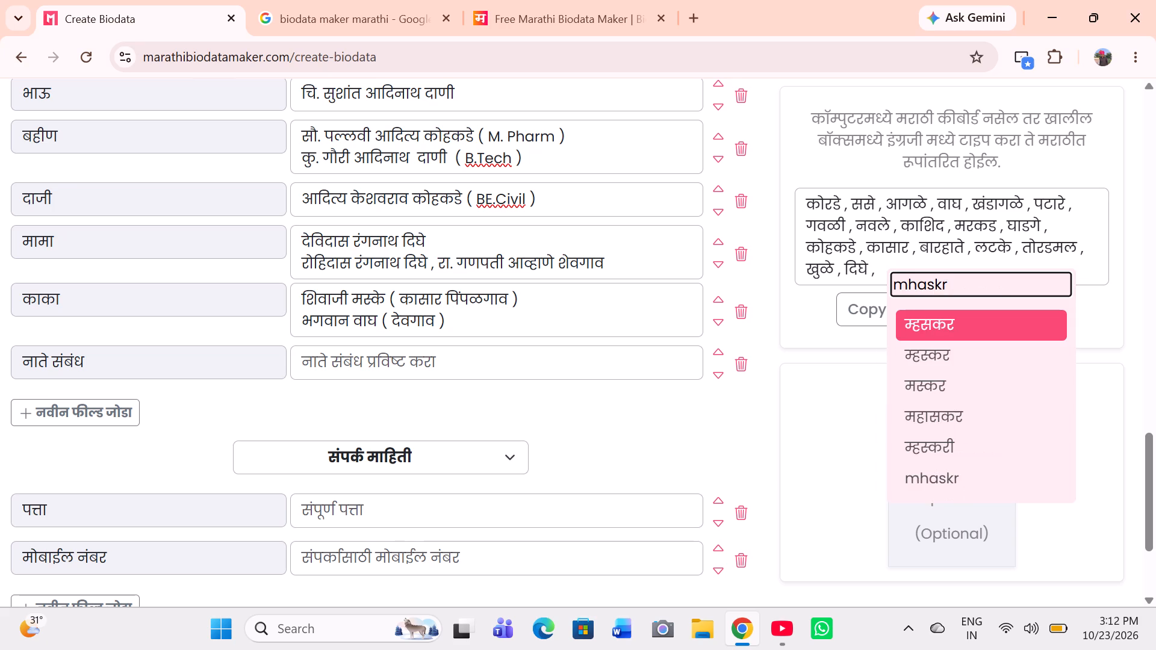
{"action": "key", "text": "BackSpace"}
{"action": "key", "text": "e"}
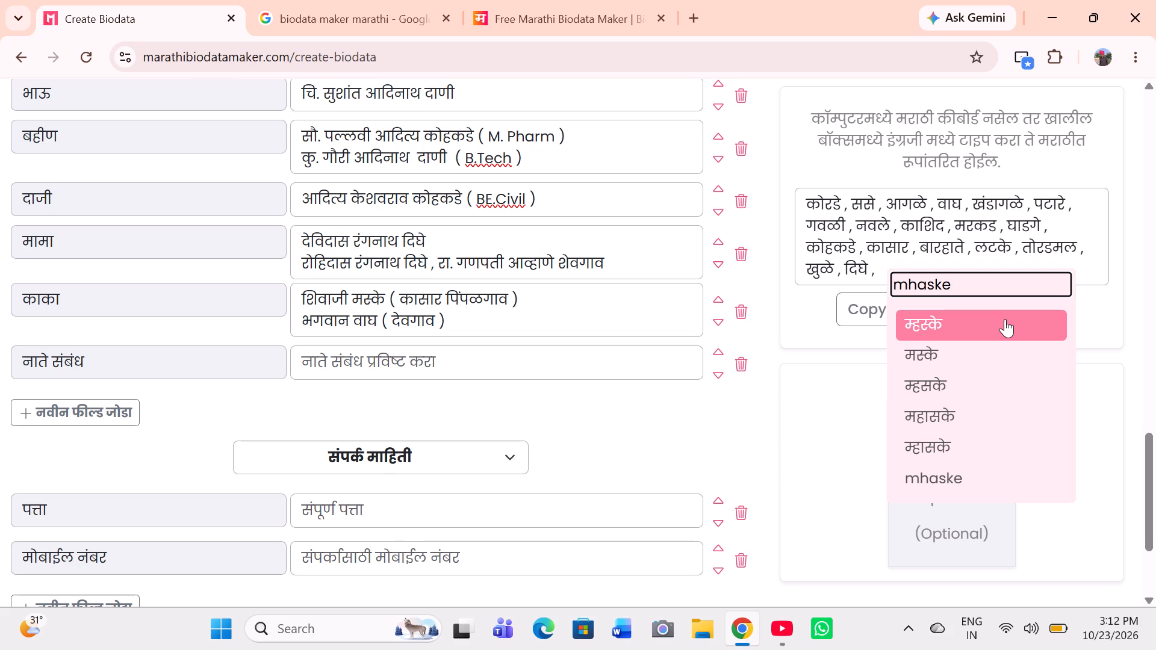
{"action": "left_click", "coordinate": [1005, 320]}
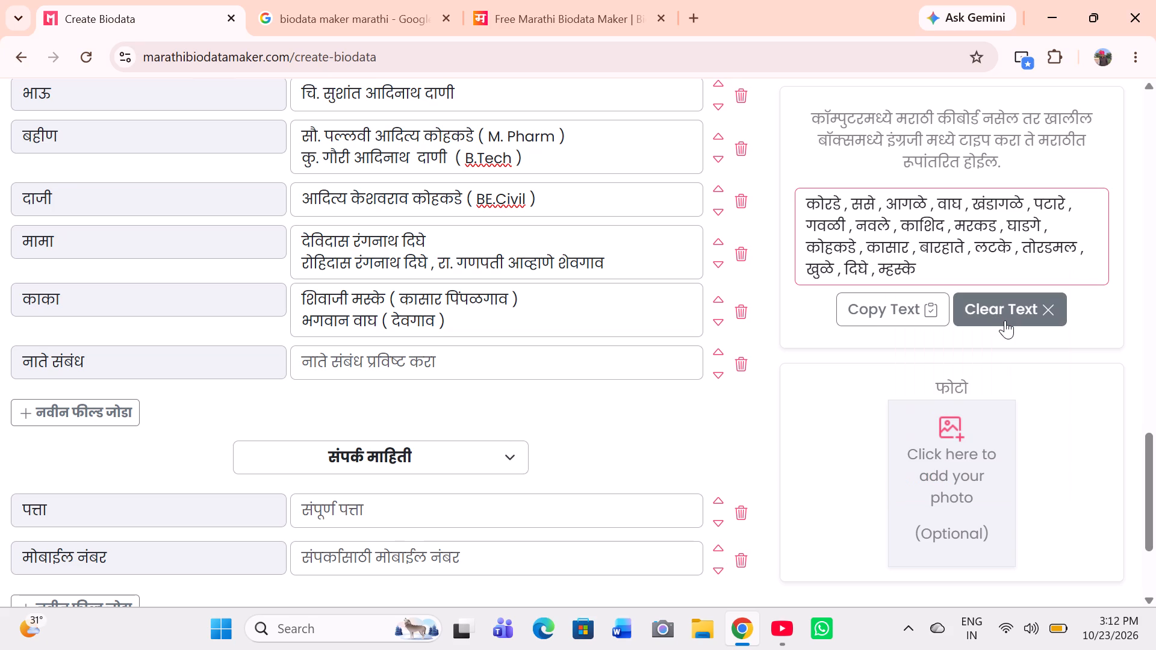
{"action": "key", "text": "period"}
{"action": "key", "text": "Return"}
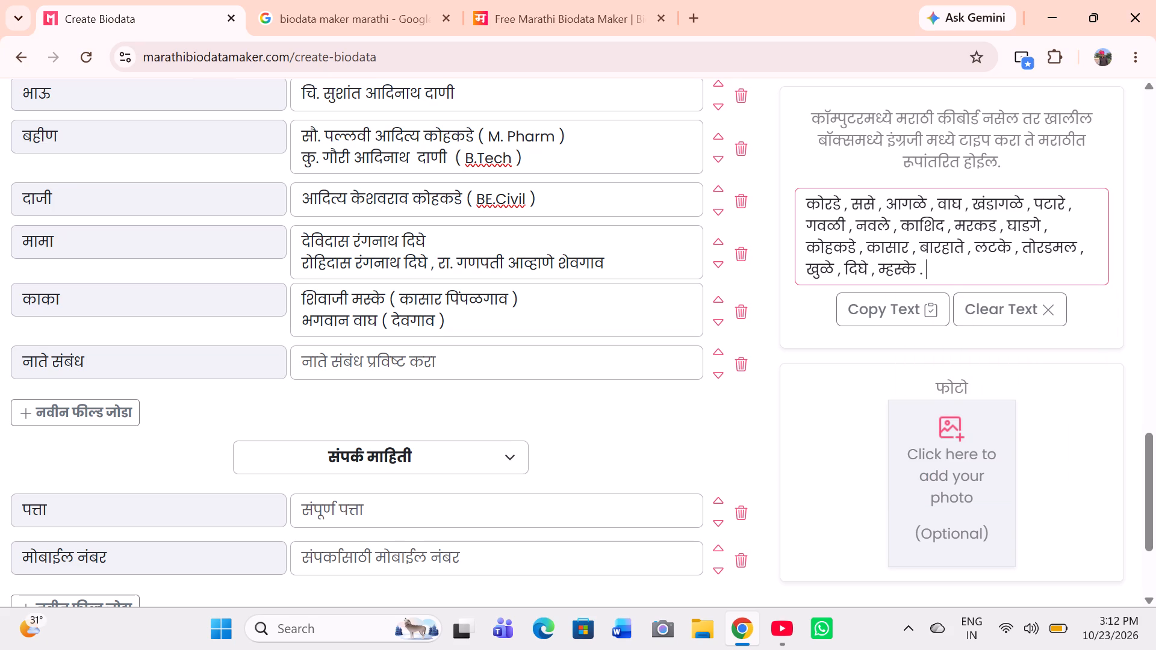
Copy the finished surname list from the transliteration box into the empty नाते संबंध field.
{"action": "triple_click", "coordinate": [875, 311]}
{"action": "triple_click", "coordinate": [875, 311]}
{"action": "left_click", "coordinate": [875, 311]}
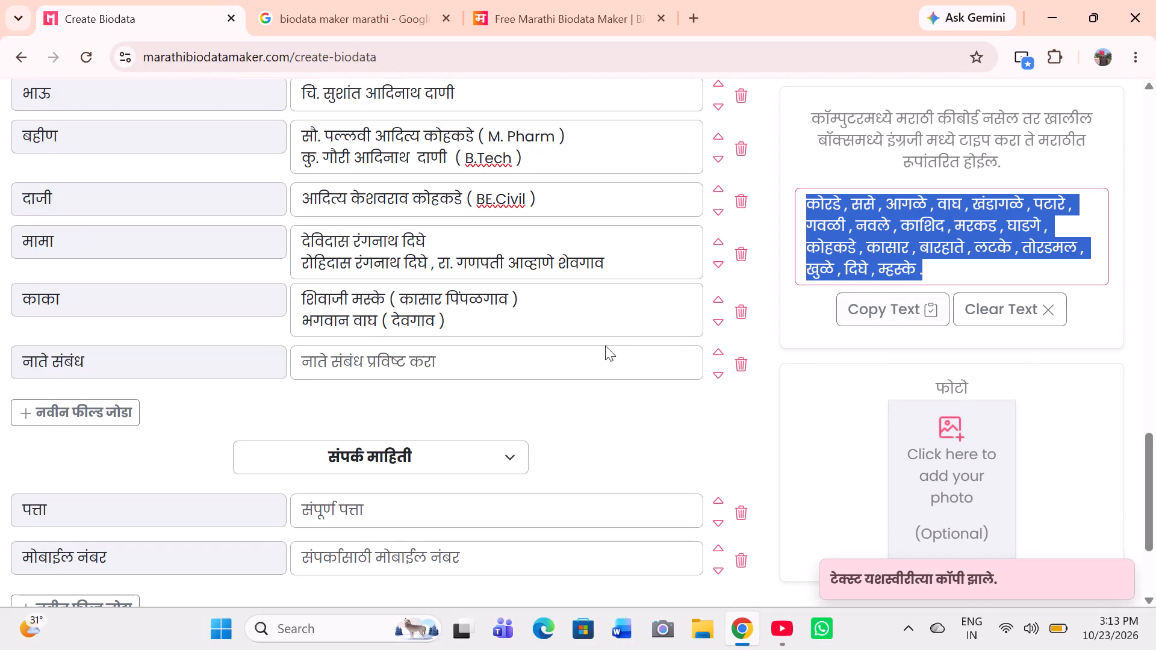
{"action": "left_click", "coordinate": [600, 349]}
{"action": "key", "text": "ctrl+v"}
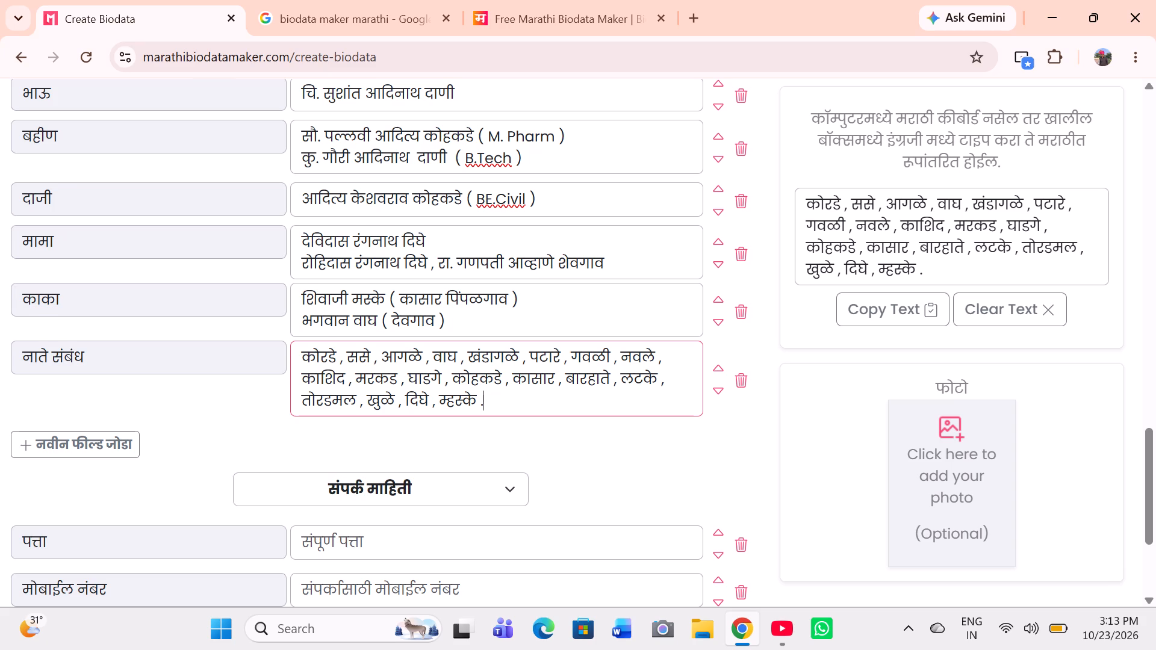
Copy the address from the पत्ता field under कौटुंबिक माहिती into the पत्ता field under संपर्क माहिती.
{"action": "scroll", "coordinate": [519, 390], "scroll_direction": "down", "scroll_amount": 3}
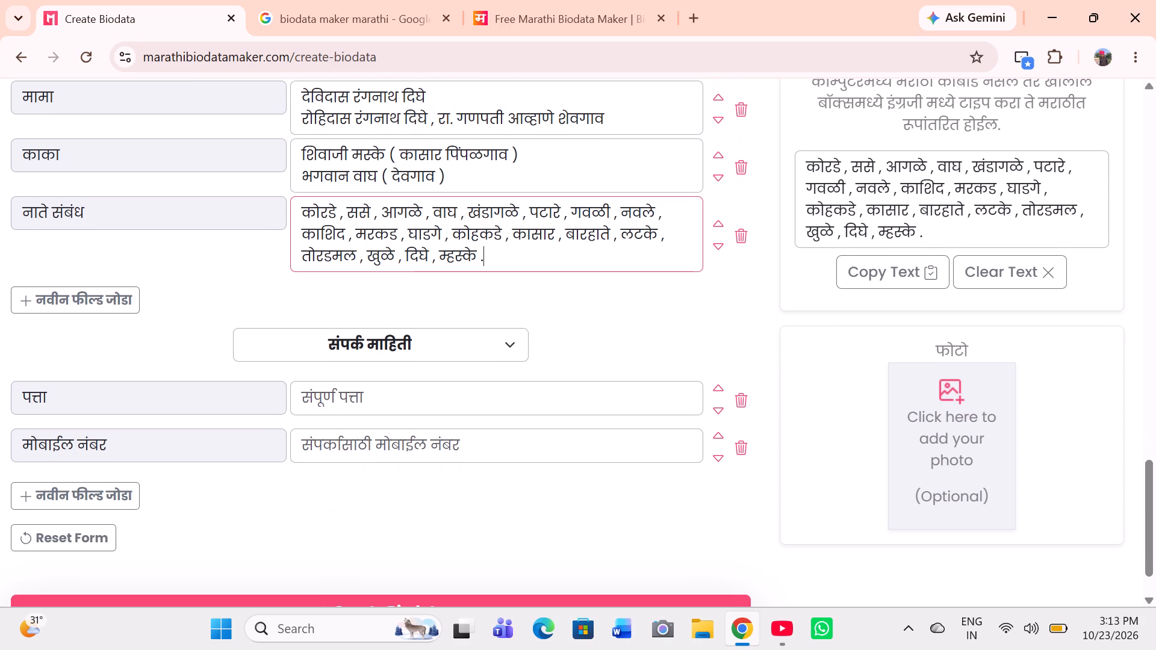
{"action": "left_click", "coordinate": [488, 398]}
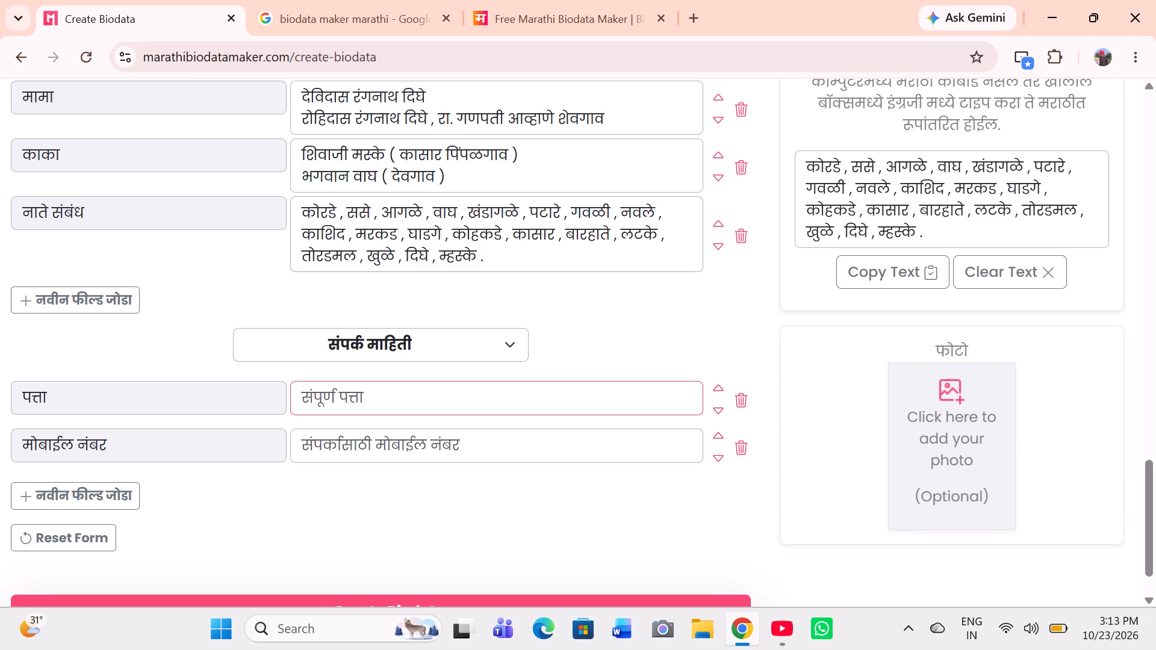
{"action": "scroll", "coordinate": [488, 398], "scroll_direction": "up", "scroll_amount": 4}
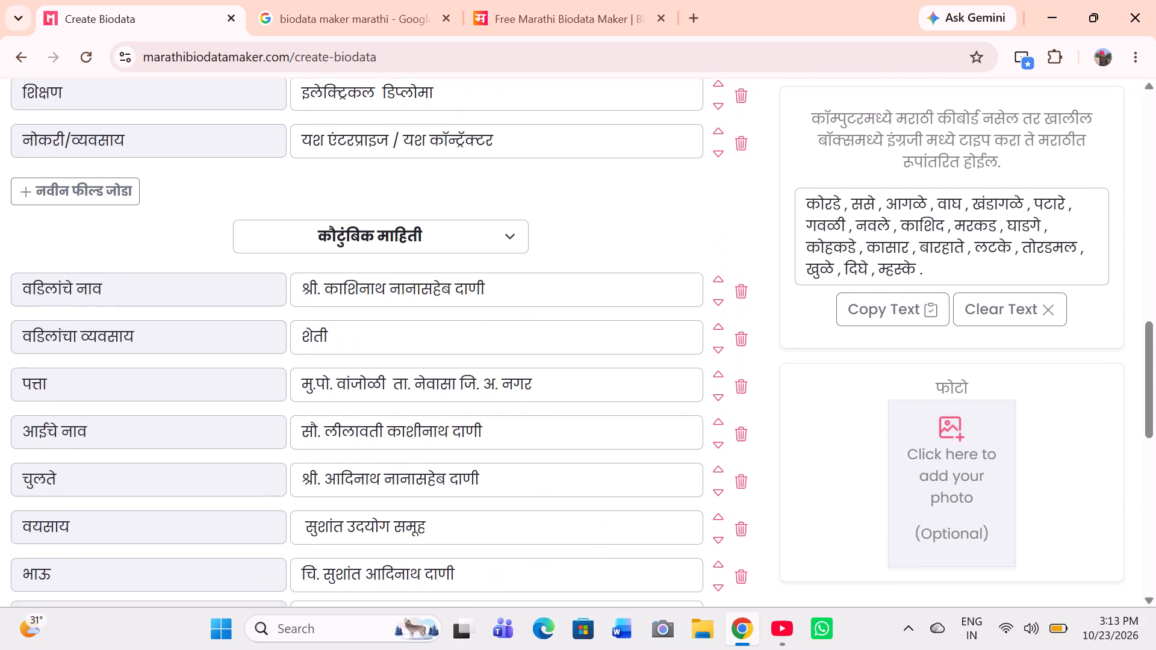
{"action": "scroll", "coordinate": [488, 398], "scroll_direction": "up", "scroll_amount": 2}
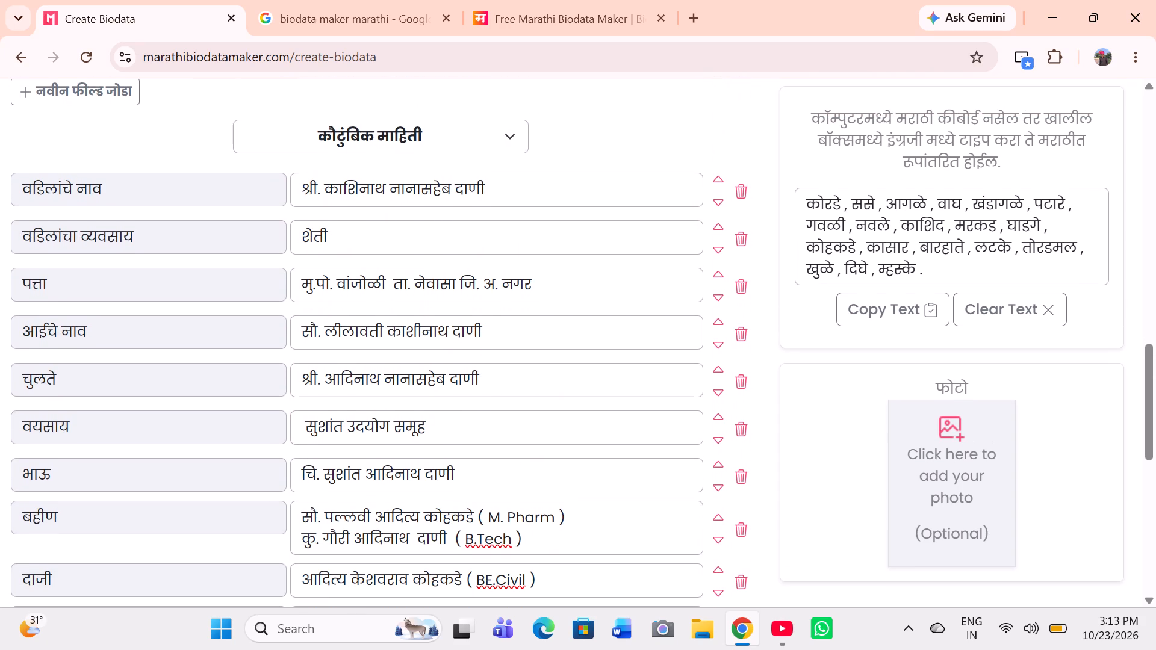
{"action": "double_click", "coordinate": [294, 282]}
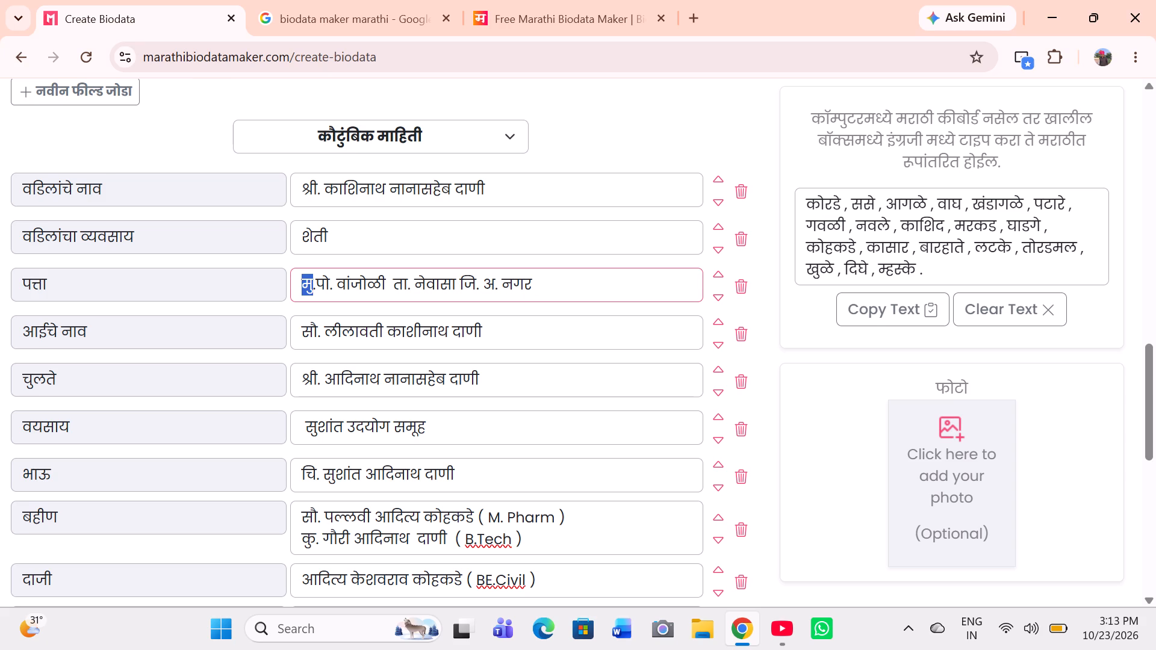
{"action": "left_click", "coordinate": [317, 286]}
{"action": "left_click_drag", "start_coordinate": [296, 278], "coordinate": [594, 300]}
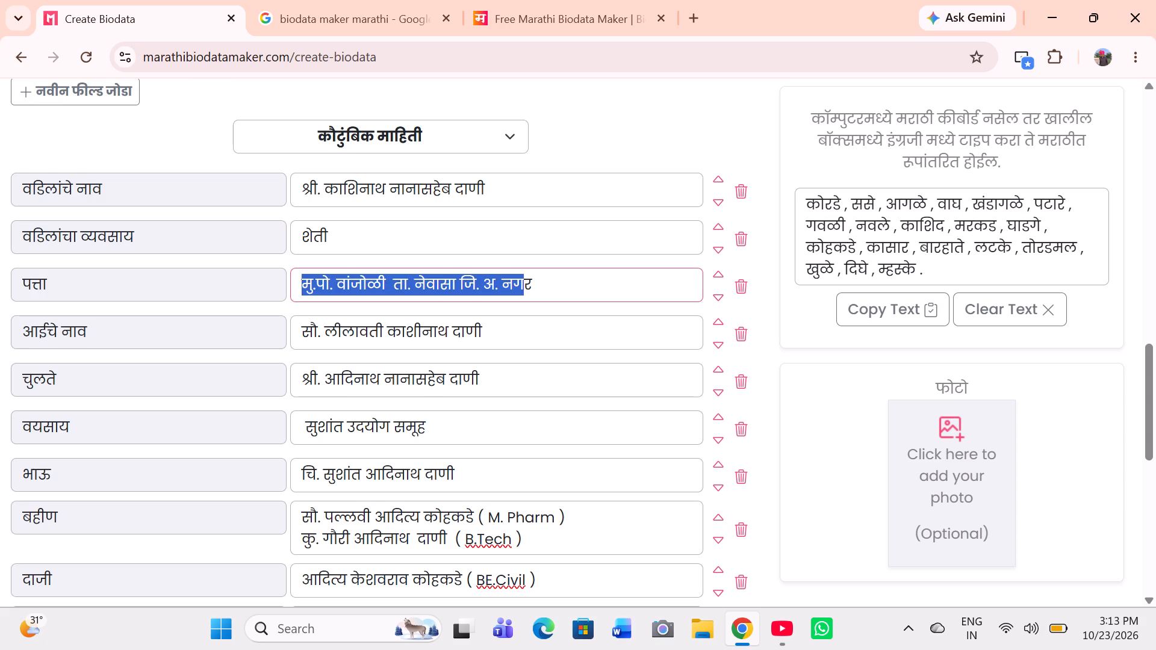
{"action": "key", "text": "ctrl+c"}
{"action": "key", "text": "ctrl+c"}
{"action": "key", "text": "ctrl+c"}
{"action": "key", "text": "ctrl+c"}
{"action": "key", "text": "ctrl+c"}
{"action": "key", "text": "ctrl+c"}
{"action": "key", "text": "ctrl+c"}
{"action": "scroll", "coordinate": [594, 300], "scroll_direction": "down", "scroll_amount": 4}
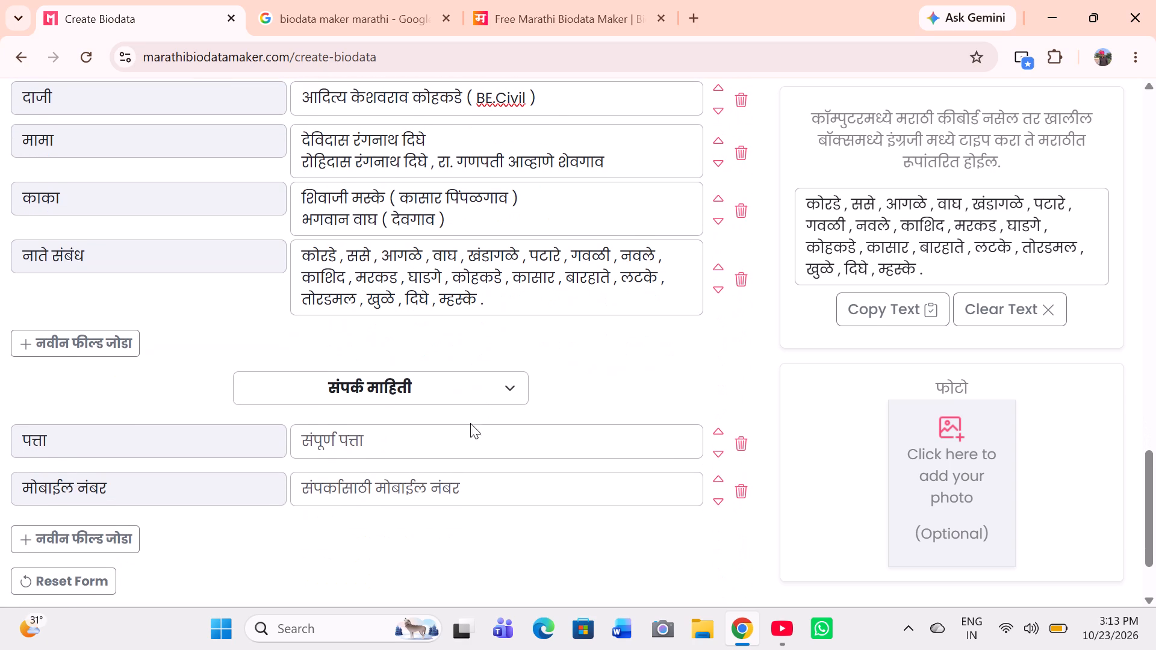
{"action": "left_click", "coordinate": [460, 438]}
{"action": "key", "text": "ctrl+v"}
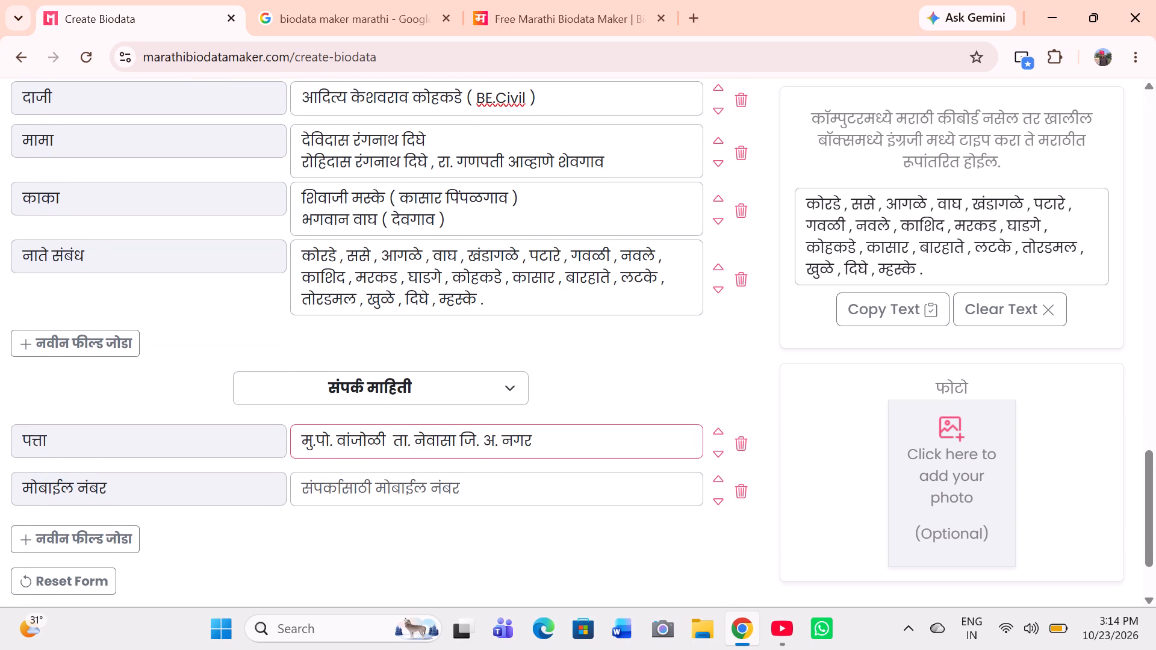
Insert an extra space before the district abbreviation जि. in the contact address.
{"action": "left_click", "coordinate": [457, 437]}
{"action": "key", "text": "space"}
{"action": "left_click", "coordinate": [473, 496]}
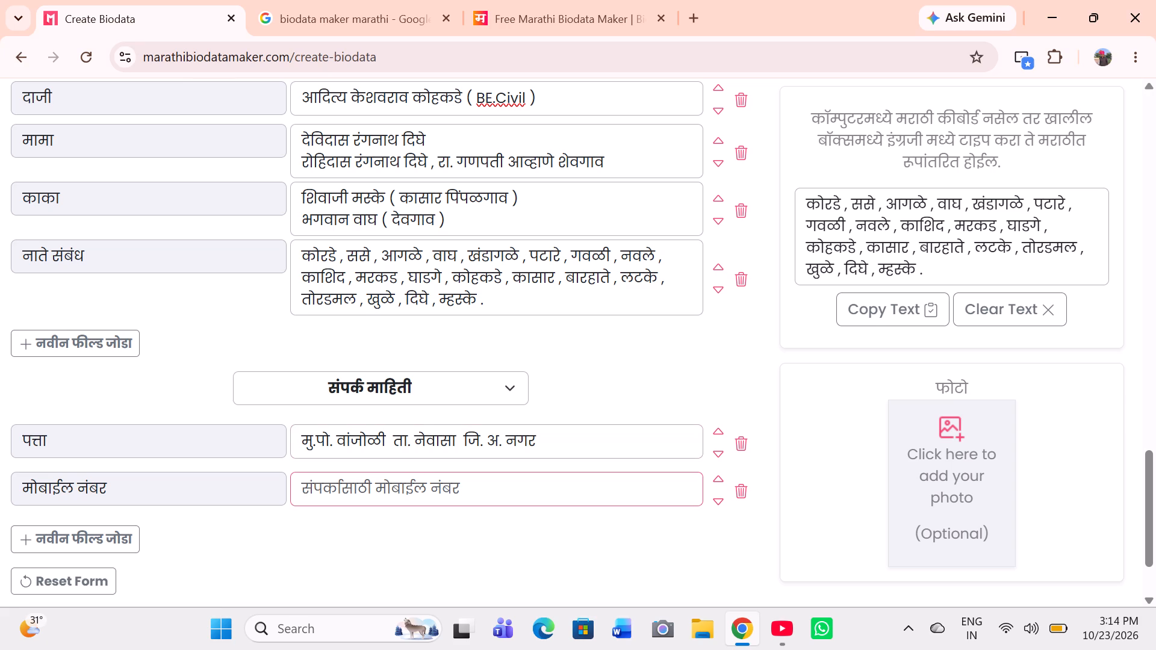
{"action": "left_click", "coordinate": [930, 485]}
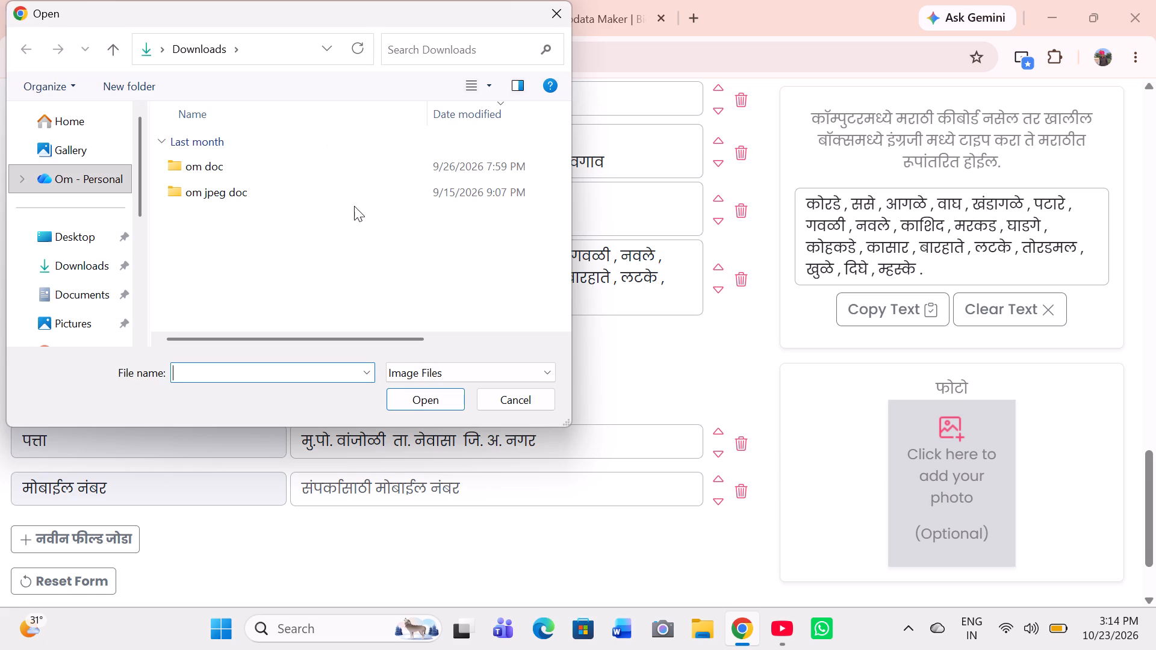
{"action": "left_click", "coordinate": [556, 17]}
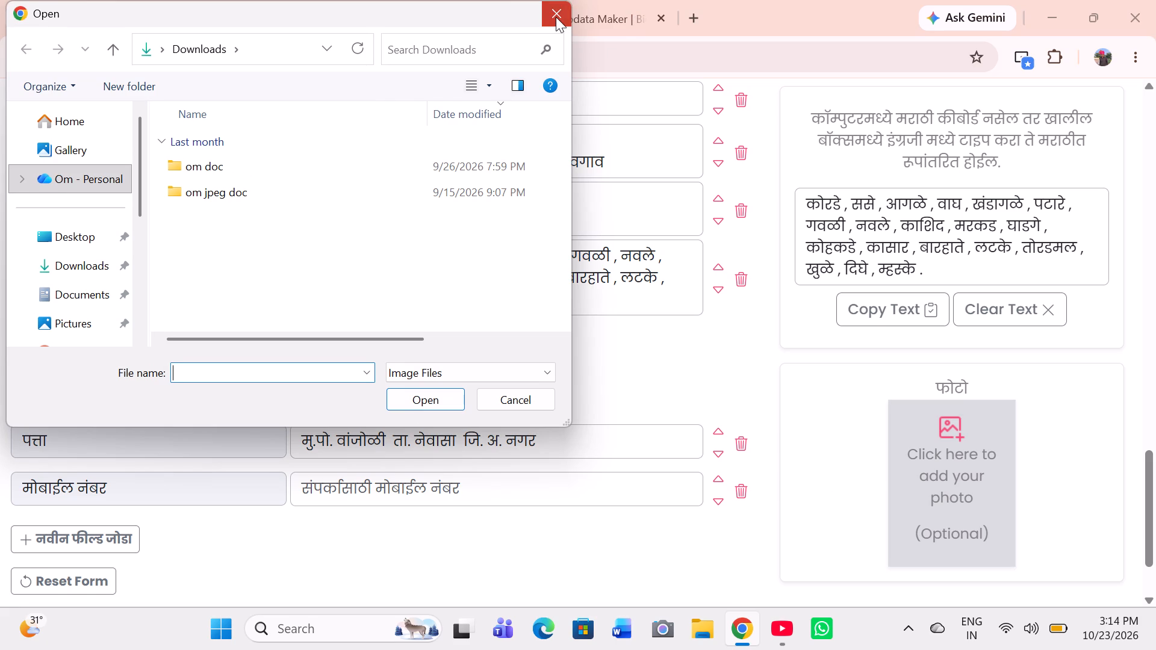
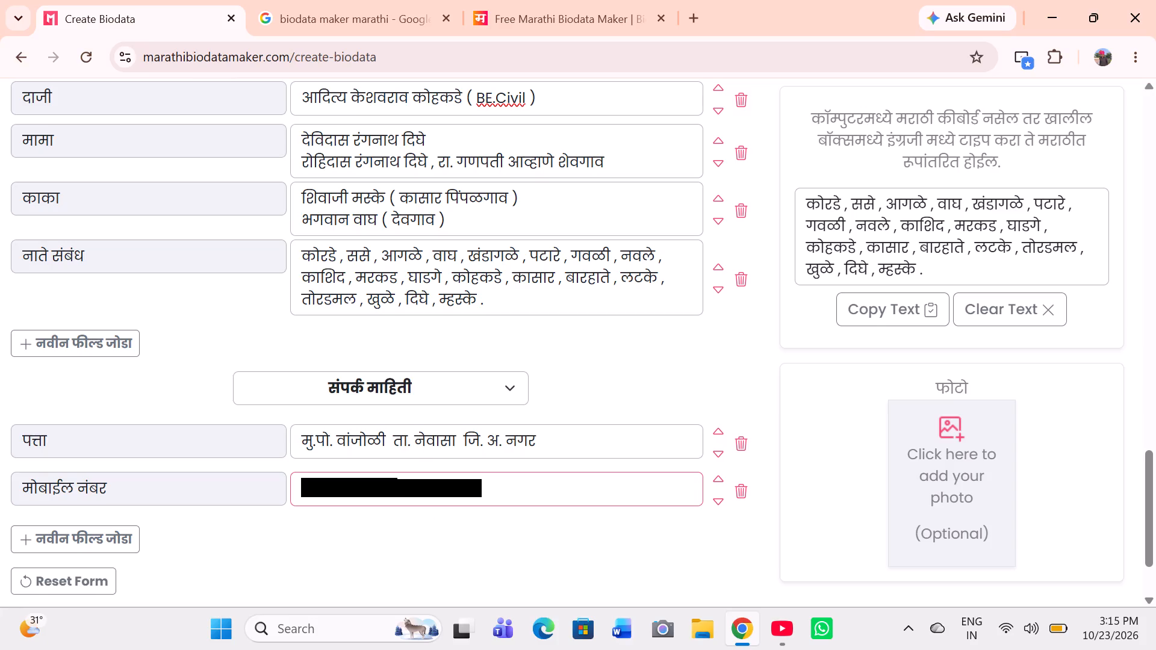
Insert a space between the first number and the slash in the मोबाईल नंबर field.
{"action": "left_click", "coordinate": [390, 494]}
{"action": "key", "text": "space"}
Review the वैयक्तिक माहिती entries from the top of the form, from नाव through नोकरी/व्यवसाय.
{"action": "scroll", "coordinate": [594, 498], "scroll_direction": "down", "scroll_amount": 1}
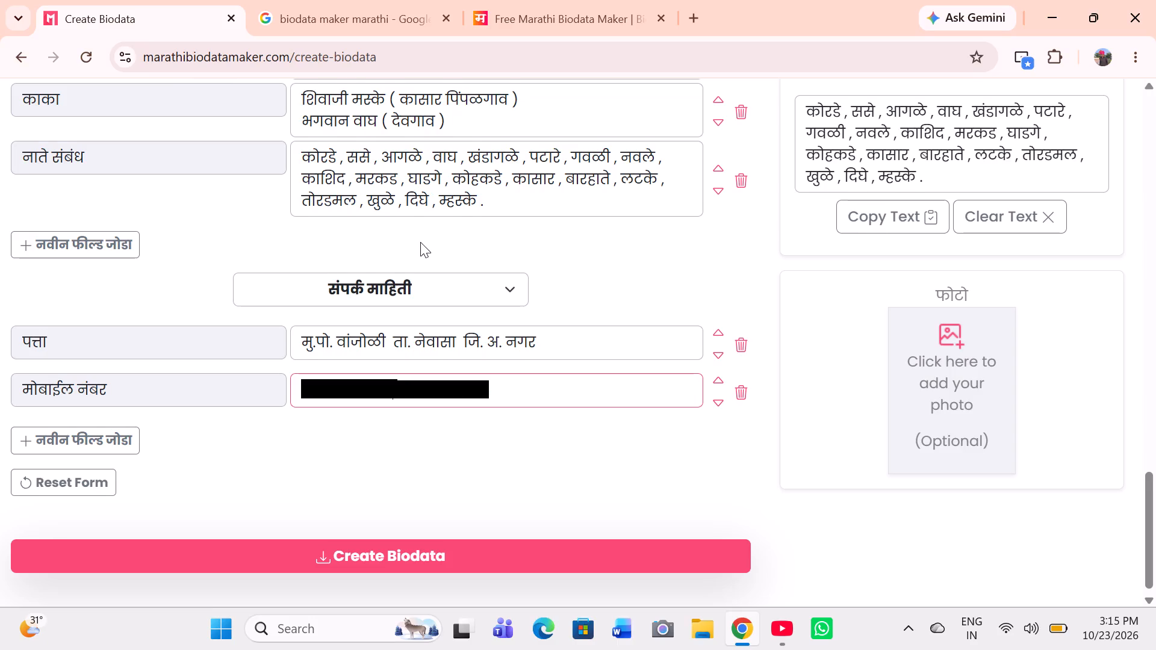
{"action": "scroll", "coordinate": [420, 242], "scroll_direction": "up", "scroll_amount": 14}
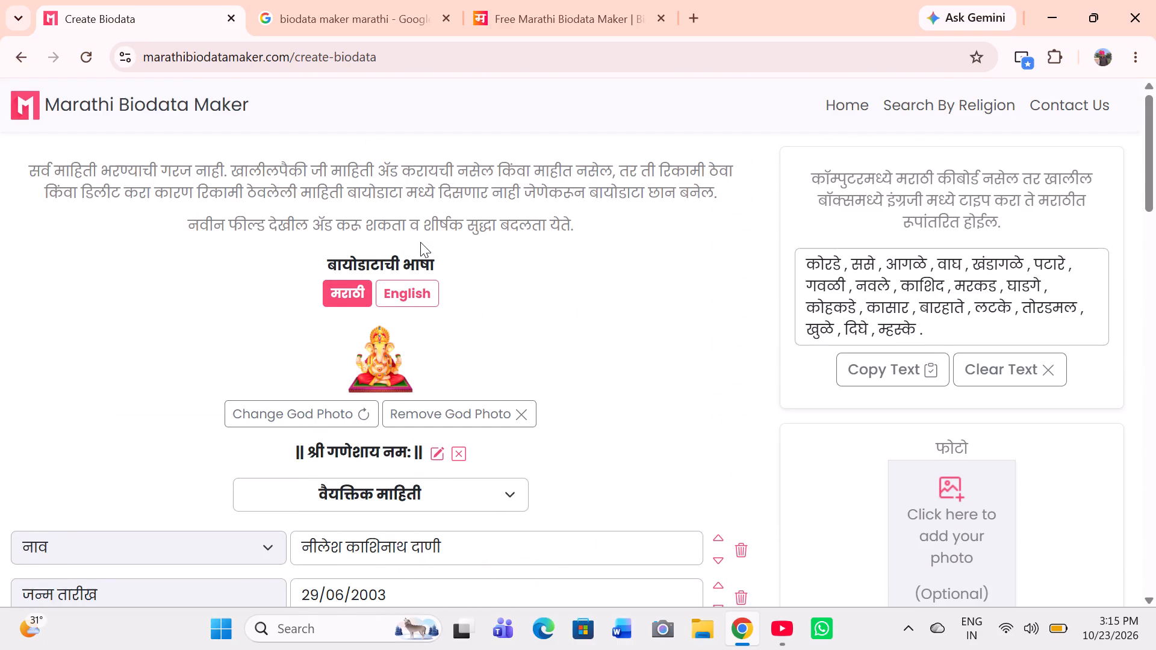
{"action": "scroll", "coordinate": [420, 242], "scroll_direction": "down", "scroll_amount": 4}
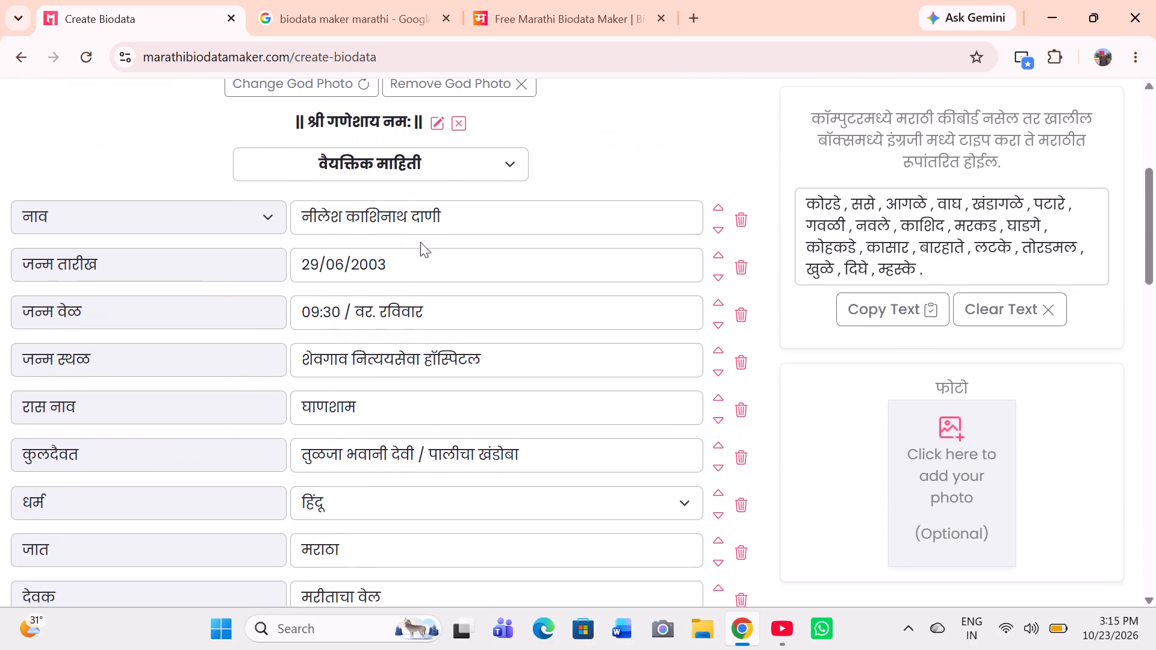
{"action": "scroll", "coordinate": [422, 238], "scroll_direction": "down", "scroll_amount": 2}
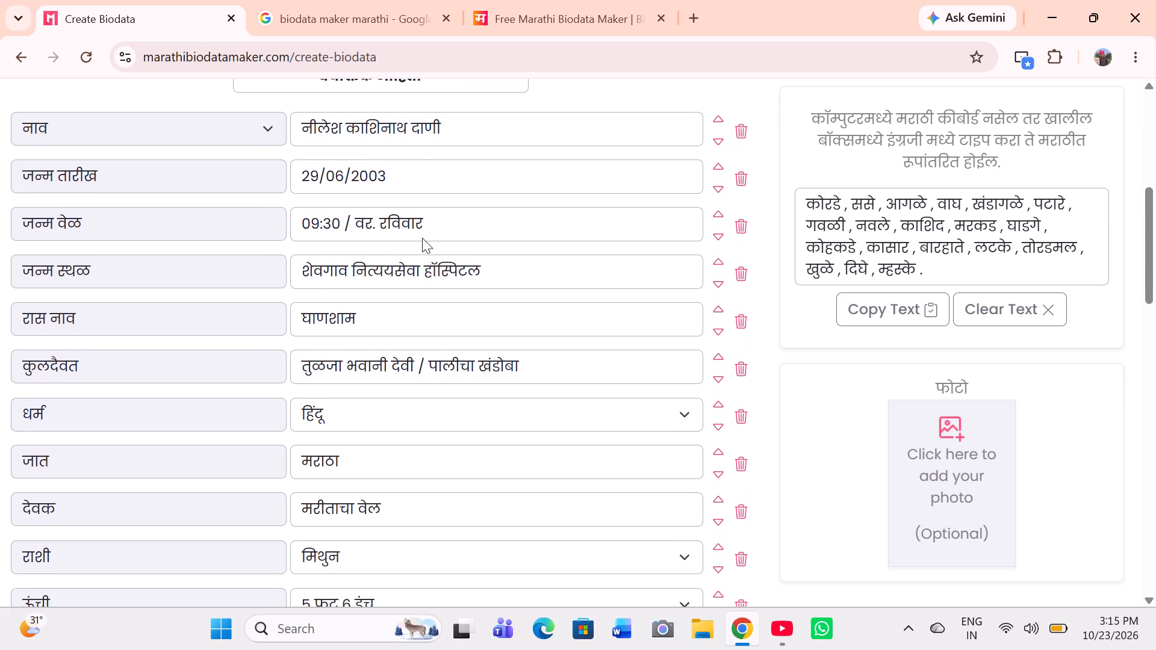
{"action": "scroll", "coordinate": [422, 238], "scroll_direction": "down", "scroll_amount": 1}
{"action": "scroll", "coordinate": [422, 238], "scroll_direction": "right", "scroll_amount": 3}
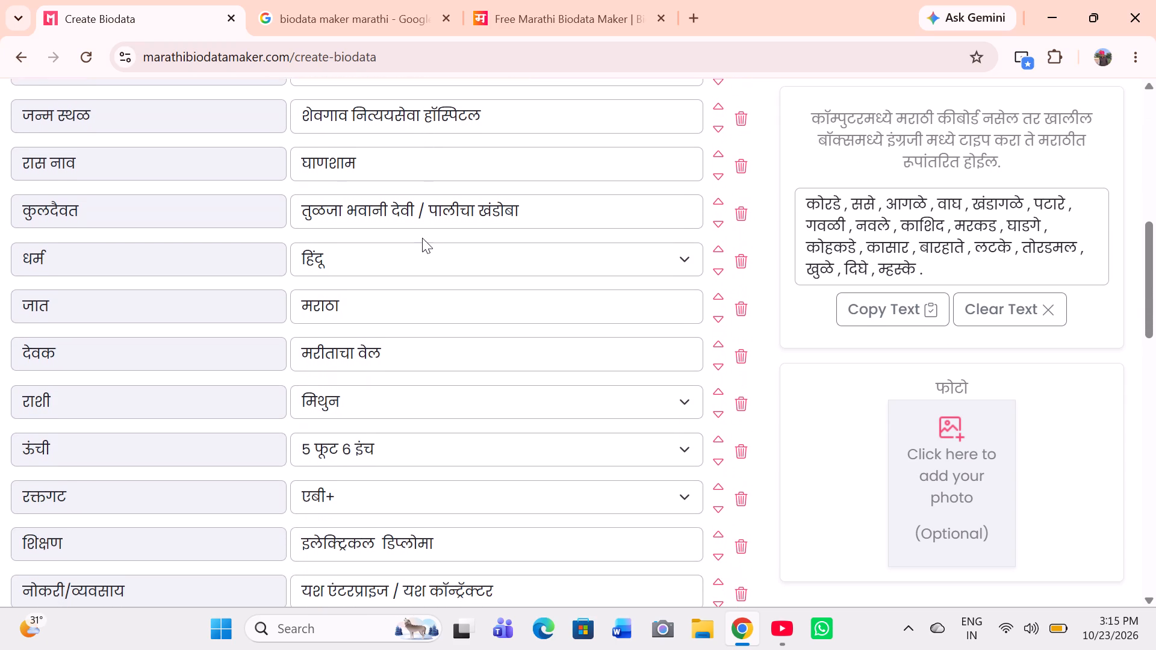
{"action": "scroll", "coordinate": [383, 314], "scroll_direction": "down", "scroll_amount": 1}
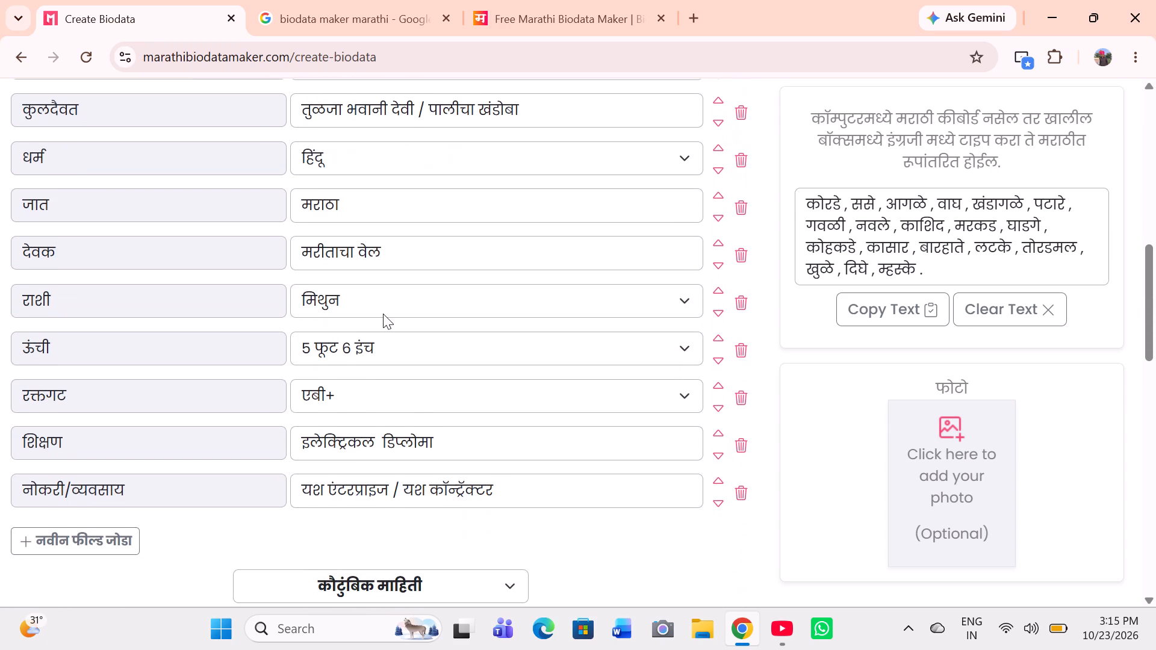
{"action": "scroll", "coordinate": [383, 314], "scroll_direction": "right", "scroll_amount": 1}
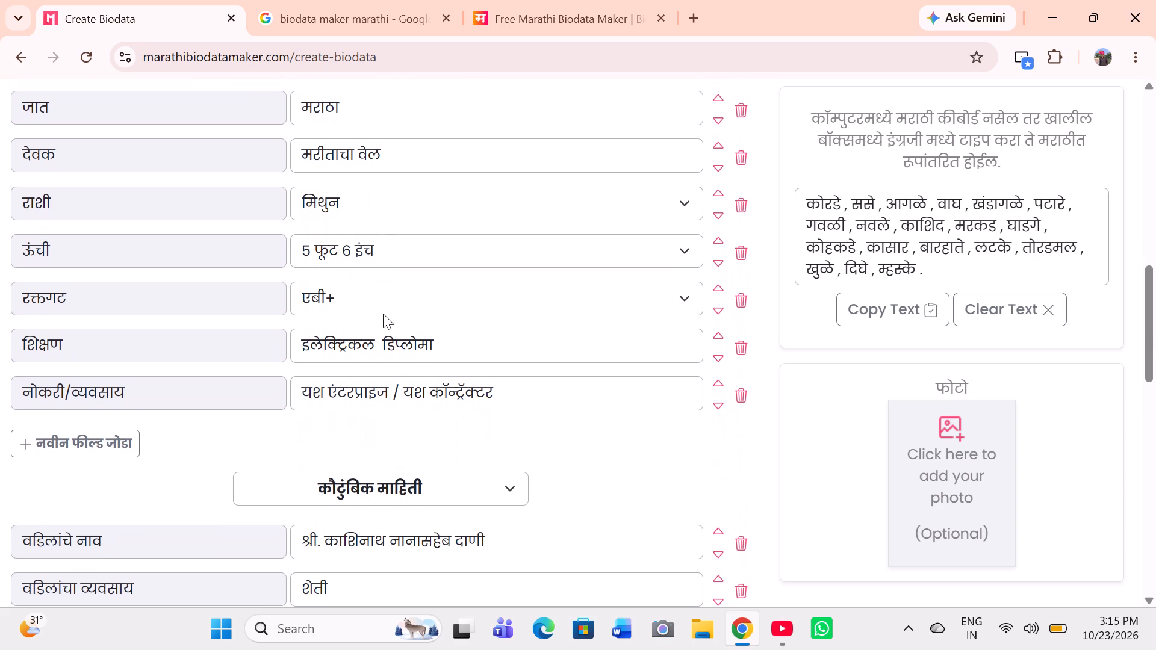
{"action": "scroll", "coordinate": [383, 314], "scroll_direction": "down", "scroll_amount": 1}
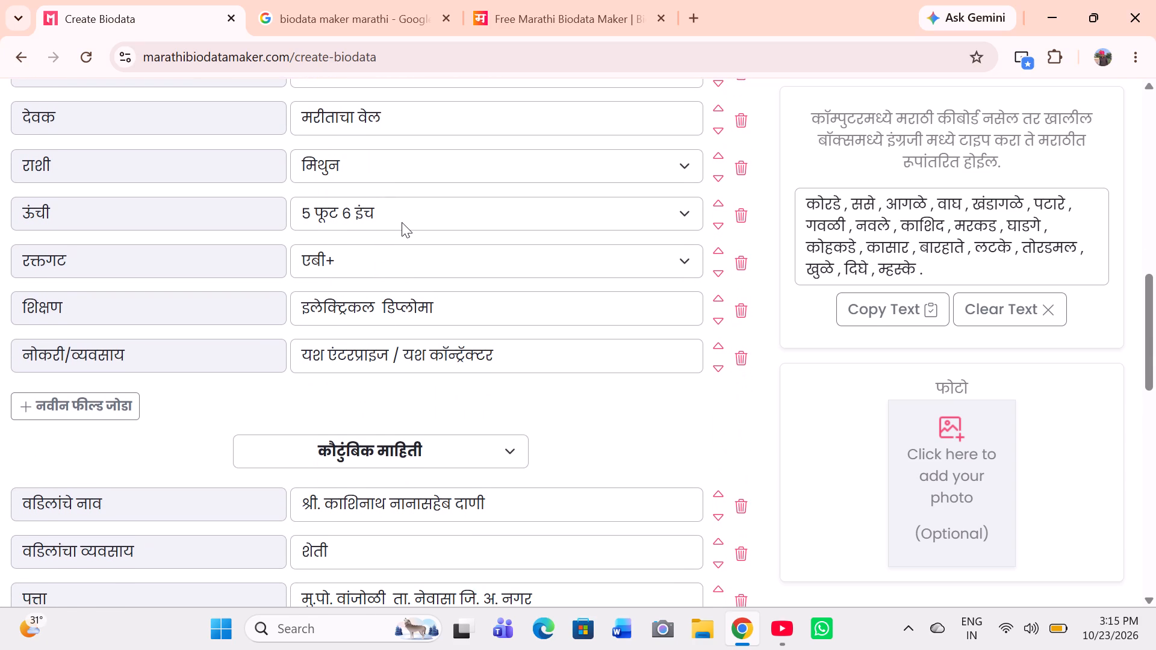
{"action": "scroll", "coordinate": [385, 277], "scroll_direction": "down", "scroll_amount": 1}
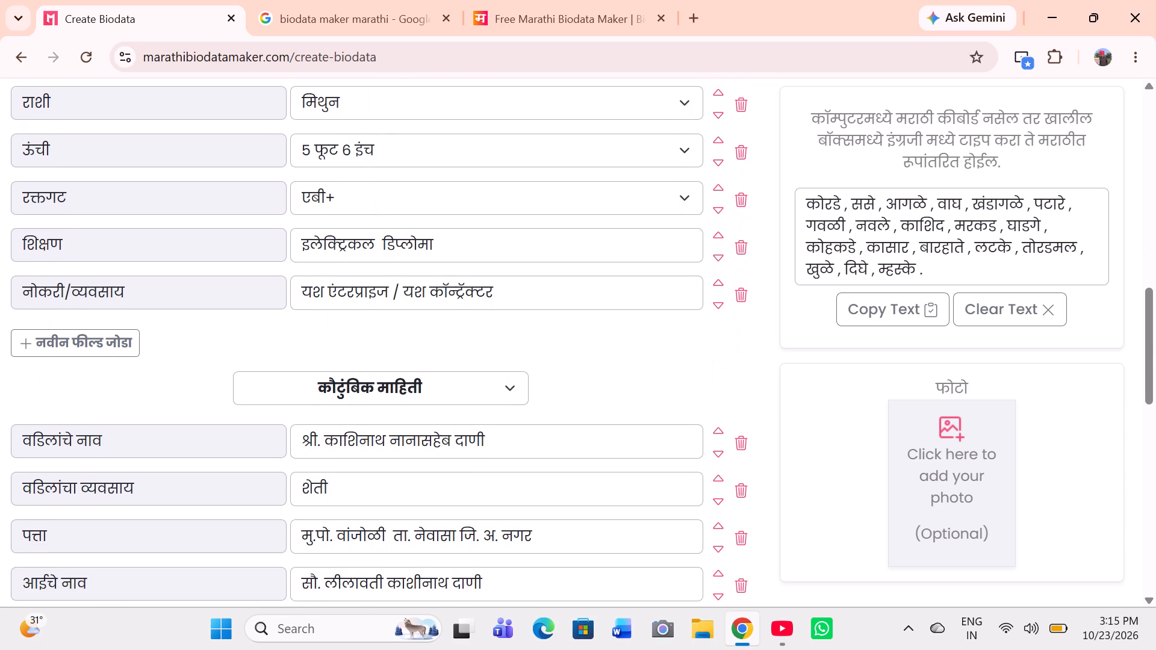
Proofread the कौटुंबिक माहिती entries from वडिलांचे नाव through नाते संबंध, and the संपर्क माहिती fields below them.
{"action": "scroll", "coordinate": [426, 325], "scroll_direction": "down", "scroll_amount": 1}
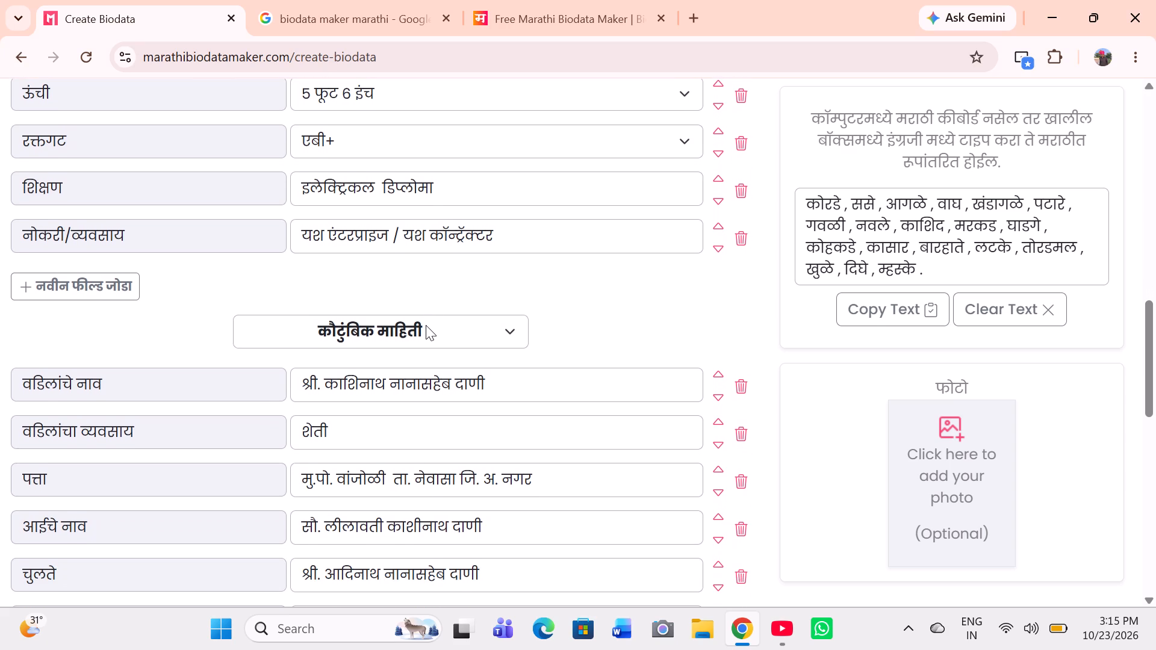
{"action": "scroll", "coordinate": [426, 325], "scroll_direction": "down", "scroll_amount": 1}
{"action": "scroll", "coordinate": [426, 325], "scroll_direction": "right", "scroll_amount": 1}
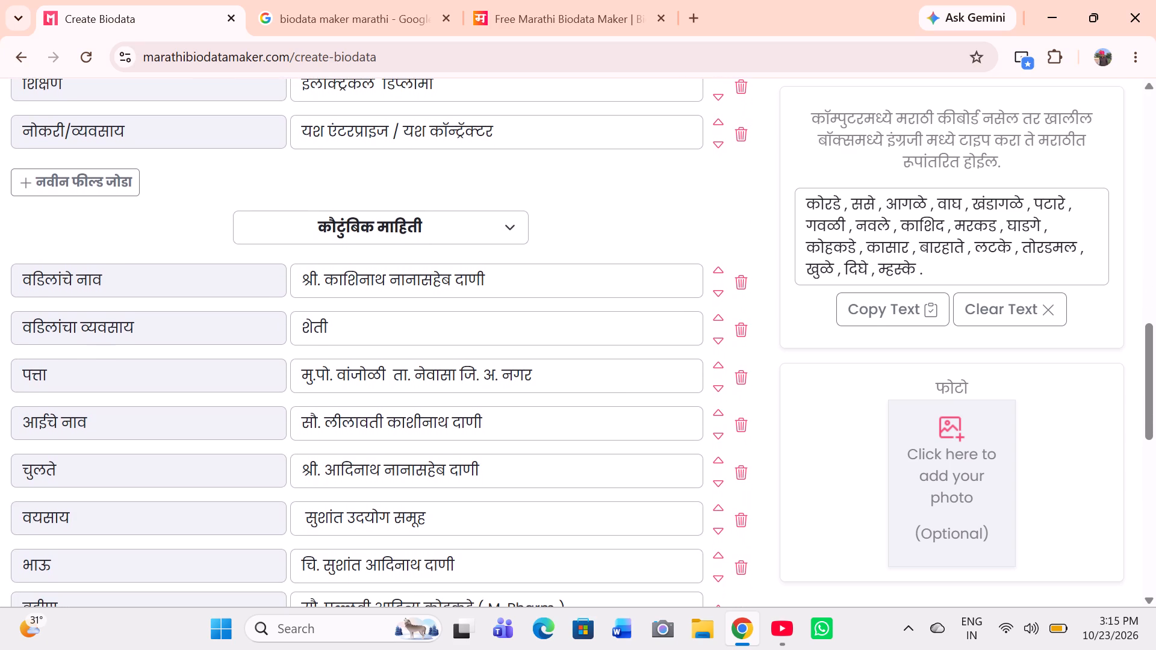
{"action": "scroll", "coordinate": [426, 325], "scroll_direction": "right", "scroll_amount": 1}
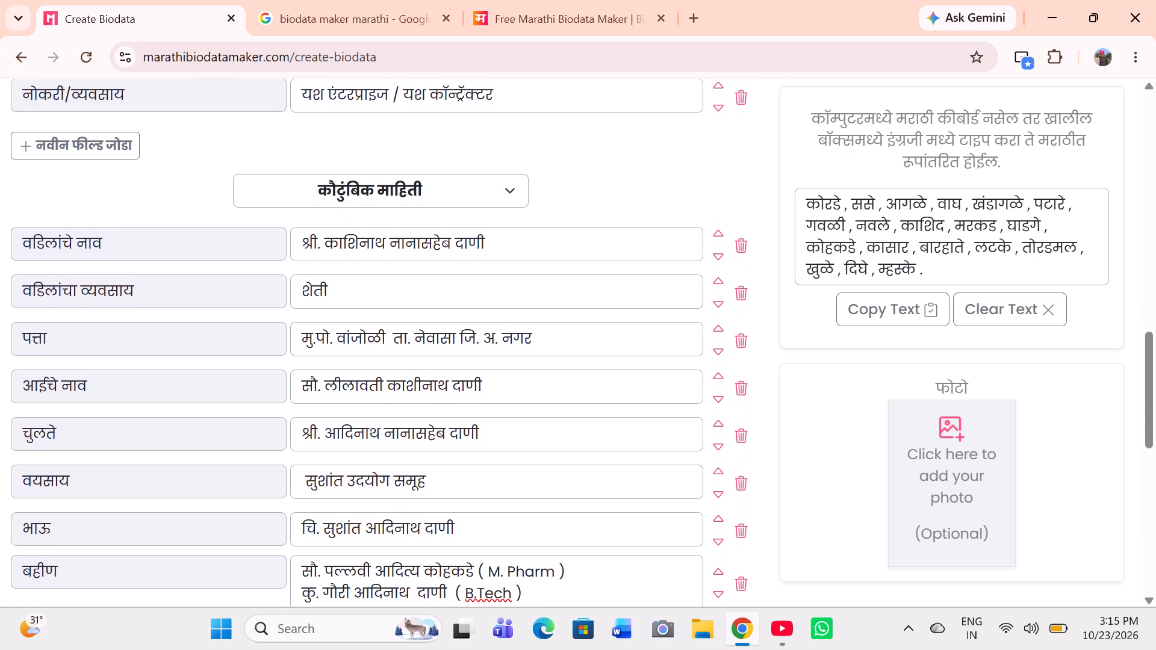
{"action": "scroll", "coordinate": [426, 325], "scroll_direction": "right", "scroll_amount": 2}
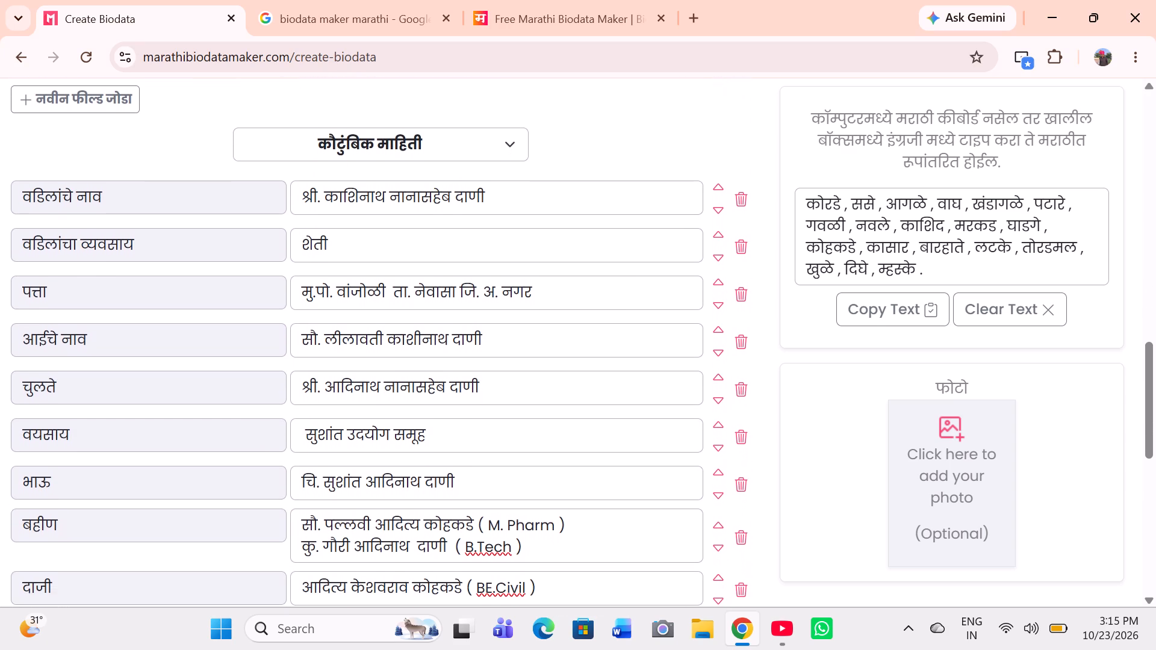
{"action": "scroll", "coordinate": [426, 325], "scroll_direction": "right", "scroll_amount": 1}
{"action": "scroll", "coordinate": [426, 325], "scroll_direction": "down", "scroll_amount": 1}
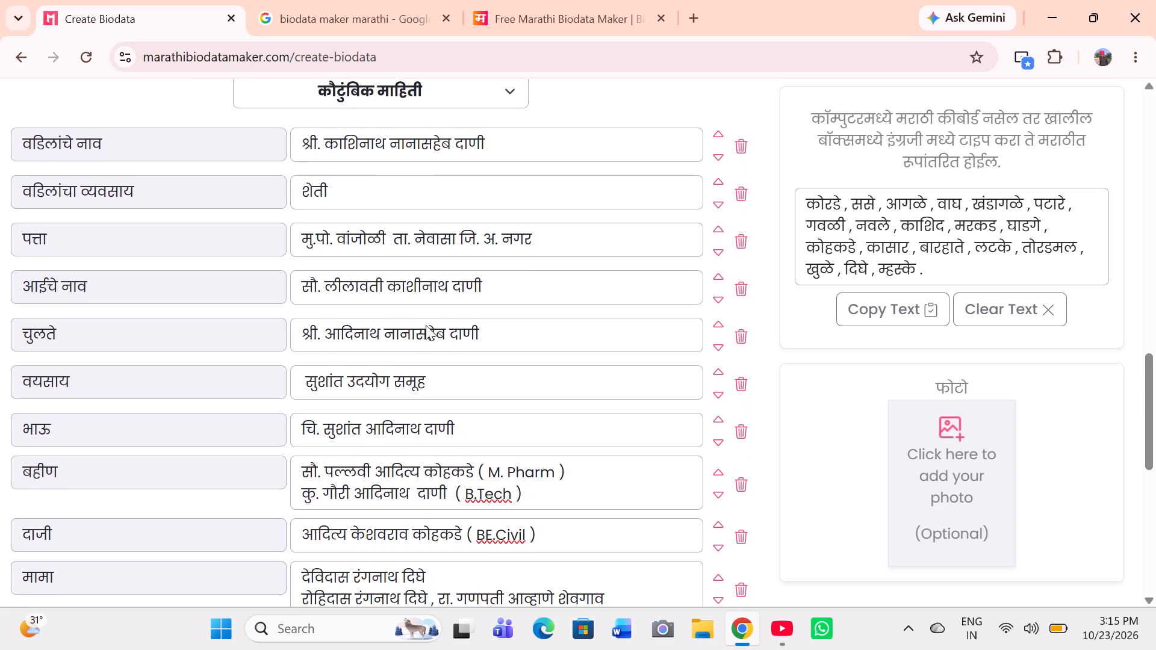
{"action": "scroll", "coordinate": [426, 325], "scroll_direction": "down", "scroll_amount": 1}
{"action": "scroll", "coordinate": [426, 325], "scroll_direction": "right", "scroll_amount": 1}
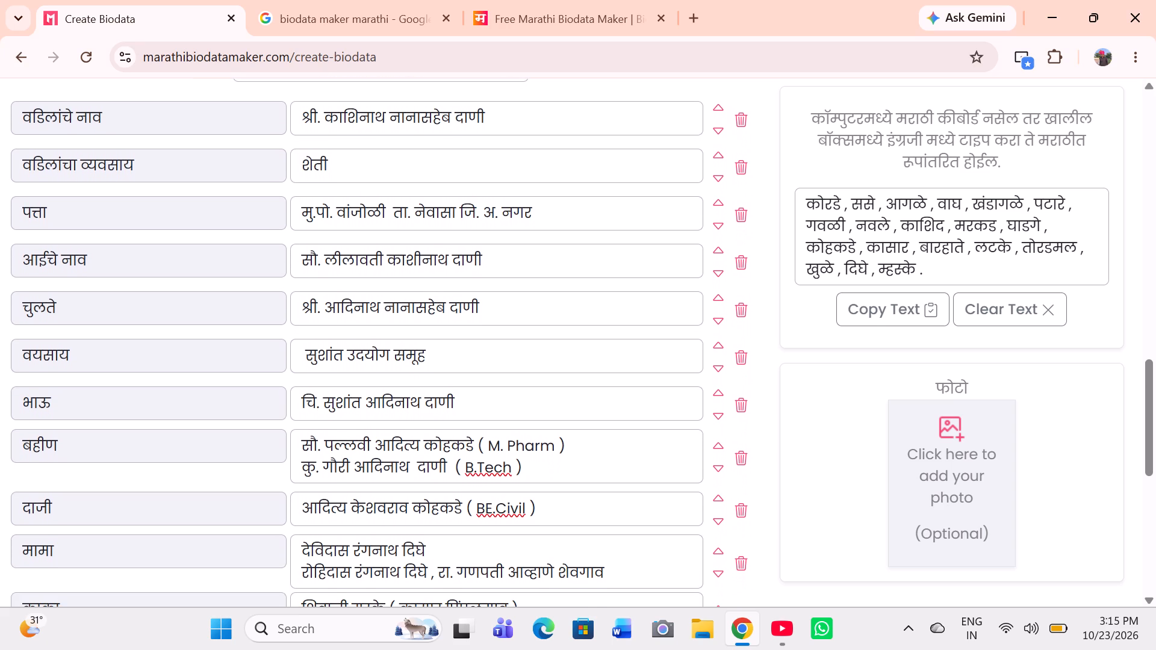
{"action": "scroll", "coordinate": [426, 325], "scroll_direction": "right", "scroll_amount": 2}
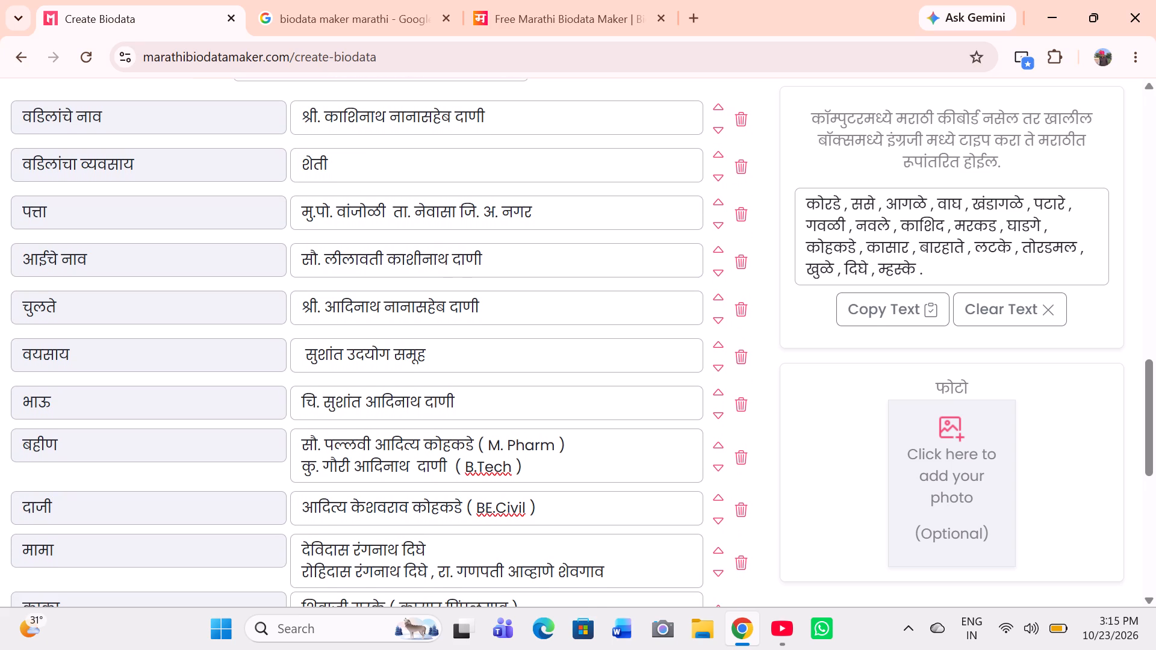
{"action": "scroll", "coordinate": [426, 325], "scroll_direction": "right", "scroll_amount": 2}
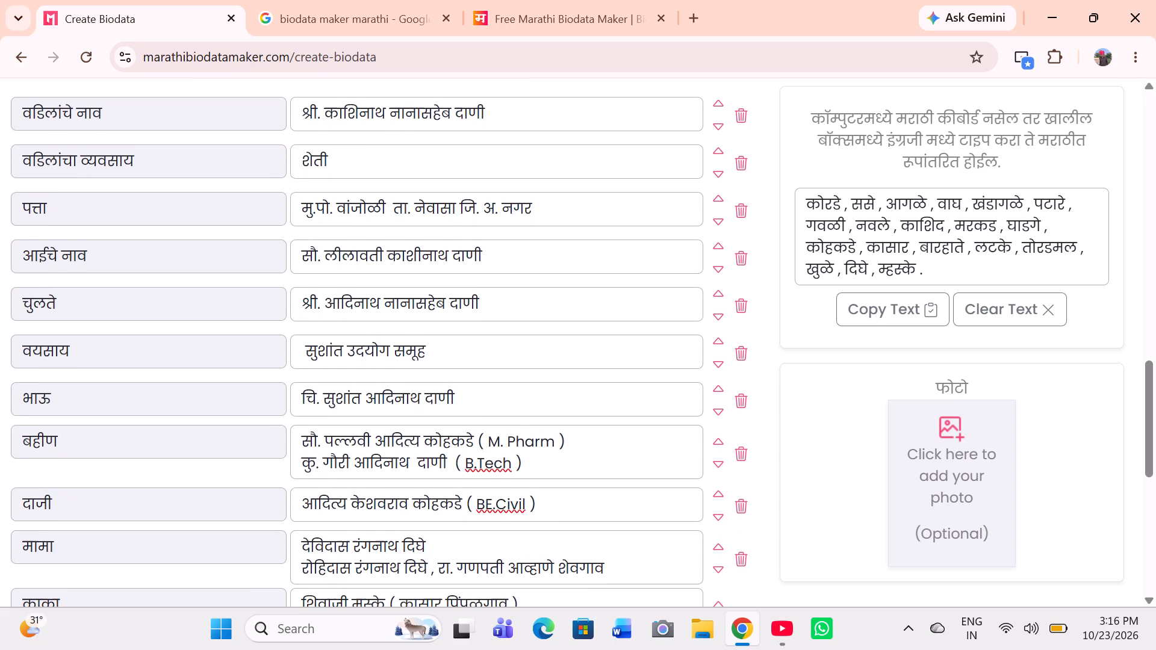
{"action": "scroll", "coordinate": [426, 325], "scroll_direction": "right", "scroll_amount": 2}
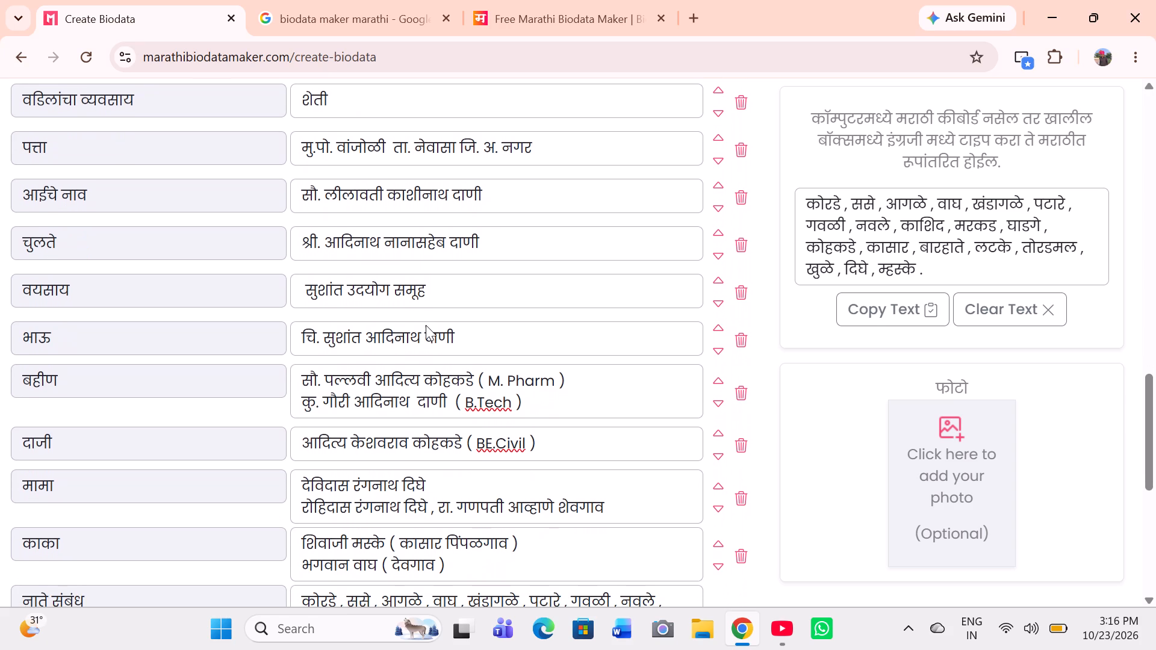
{"action": "scroll", "coordinate": [426, 325], "scroll_direction": "right", "scroll_amount": 2}
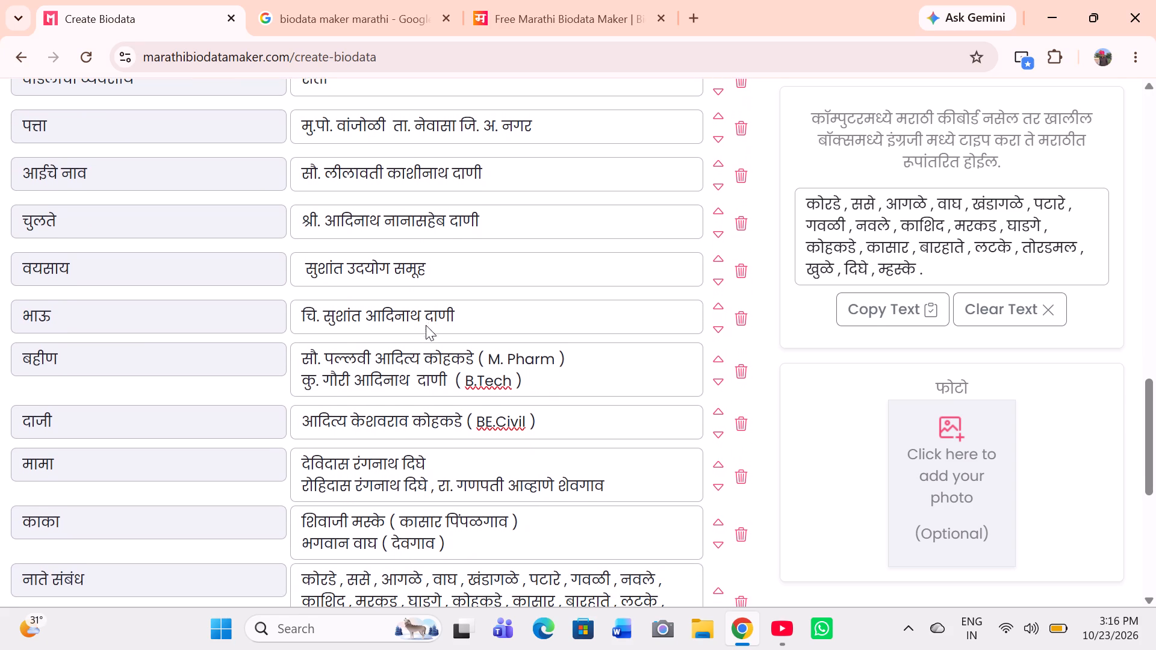
{"action": "scroll", "coordinate": [435, 300], "scroll_direction": "down", "scroll_amount": 1}
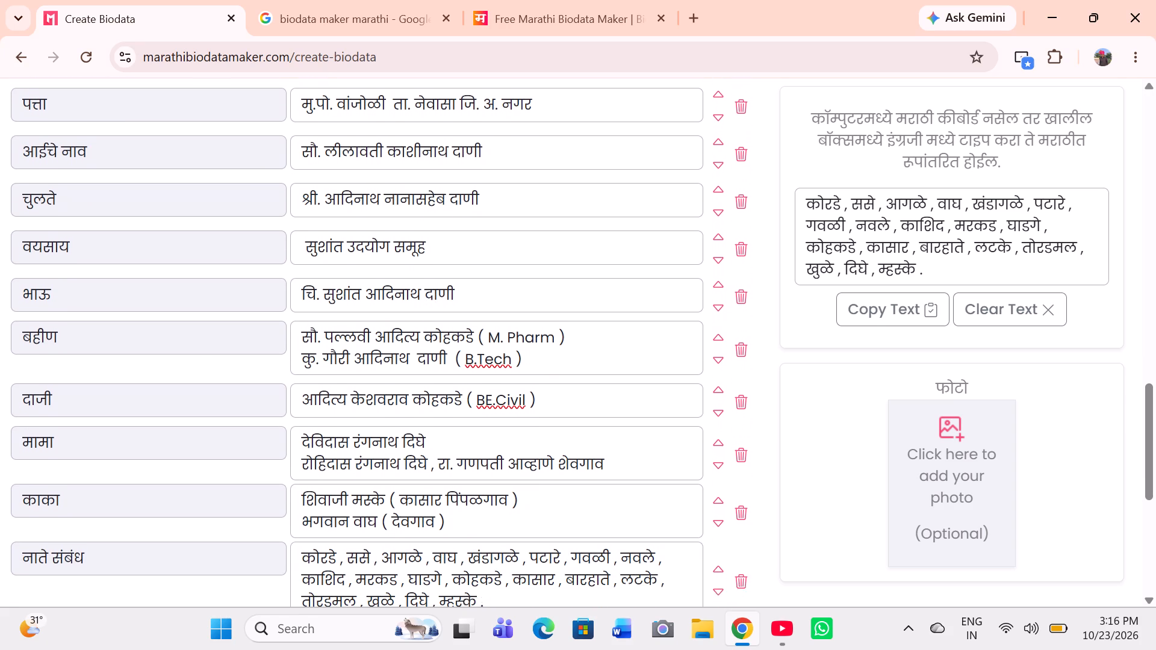
{"action": "scroll", "coordinate": [435, 300], "scroll_direction": "down", "scroll_amount": 3}
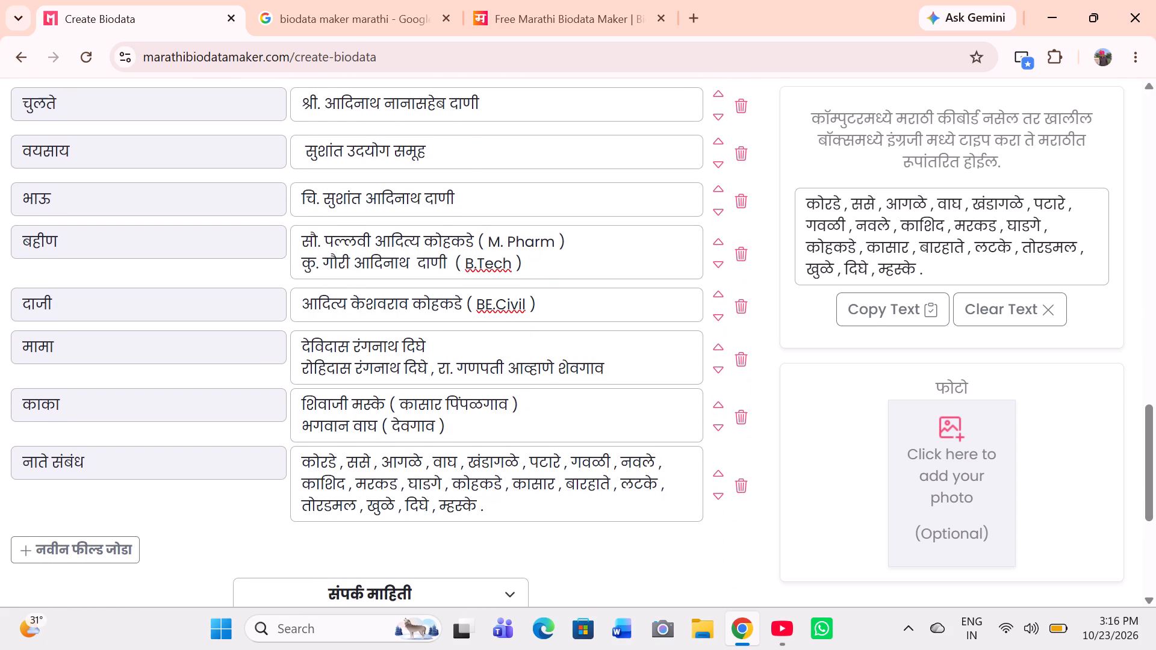
{"action": "scroll", "coordinate": [435, 300], "scroll_direction": "down", "scroll_amount": 2}
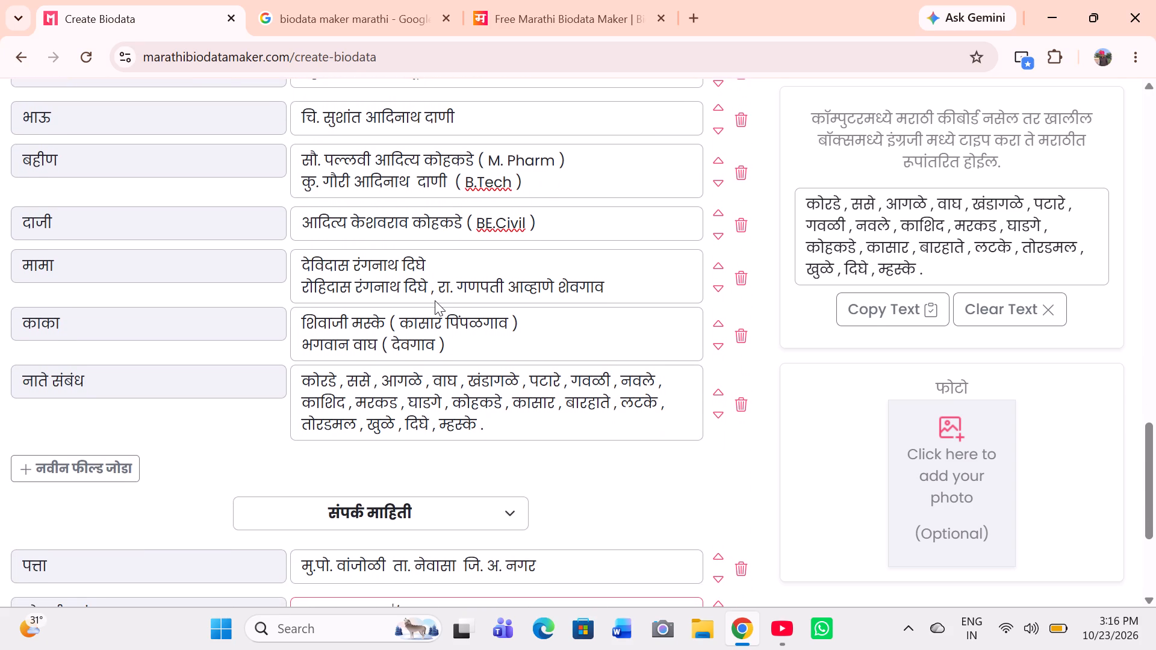
{"action": "scroll", "coordinate": [435, 300], "scroll_direction": "down", "scroll_amount": 2}
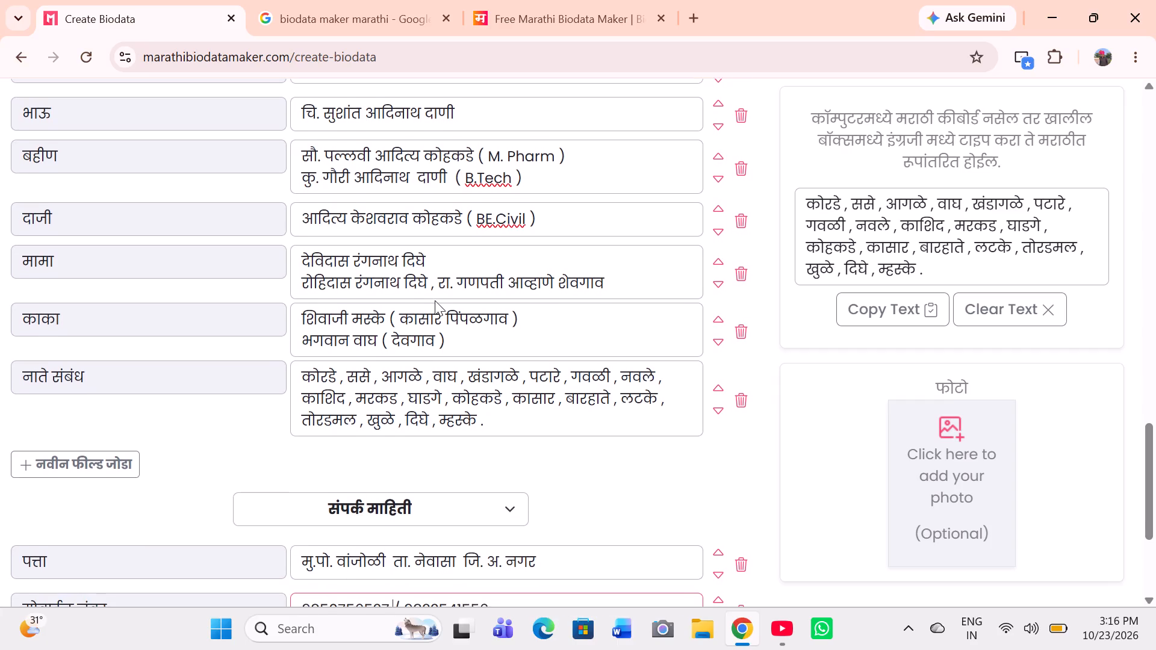
{"action": "scroll", "coordinate": [435, 300], "scroll_direction": "down", "scroll_amount": 2}
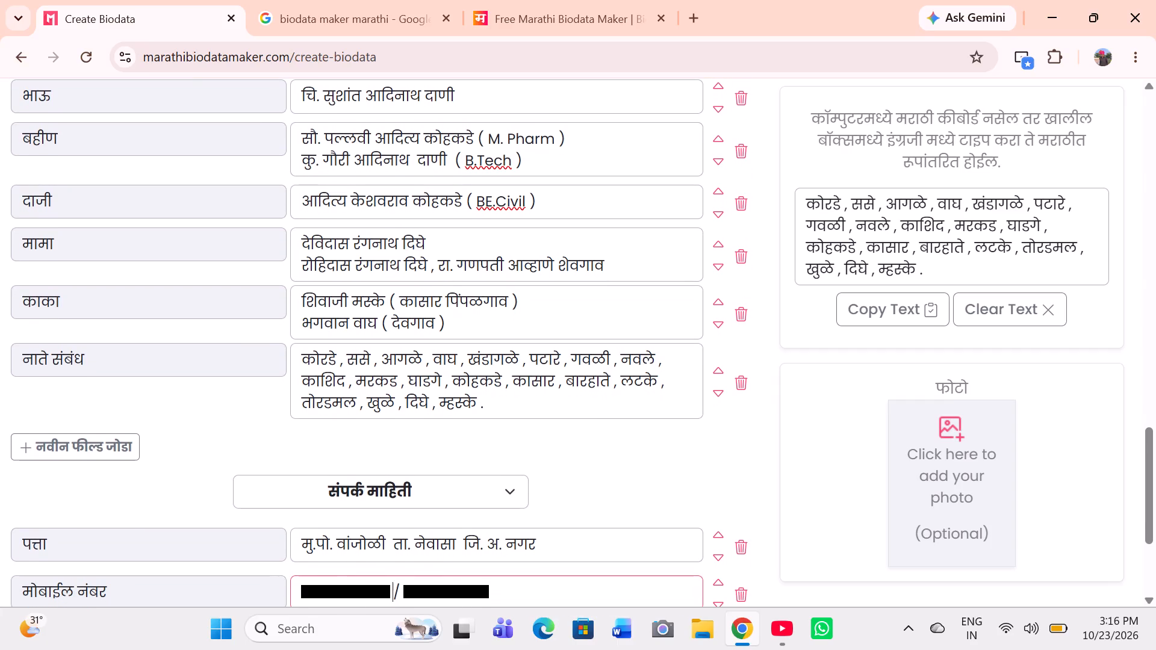
{"action": "scroll", "coordinate": [406, 241], "scroll_direction": "down", "scroll_amount": 1}
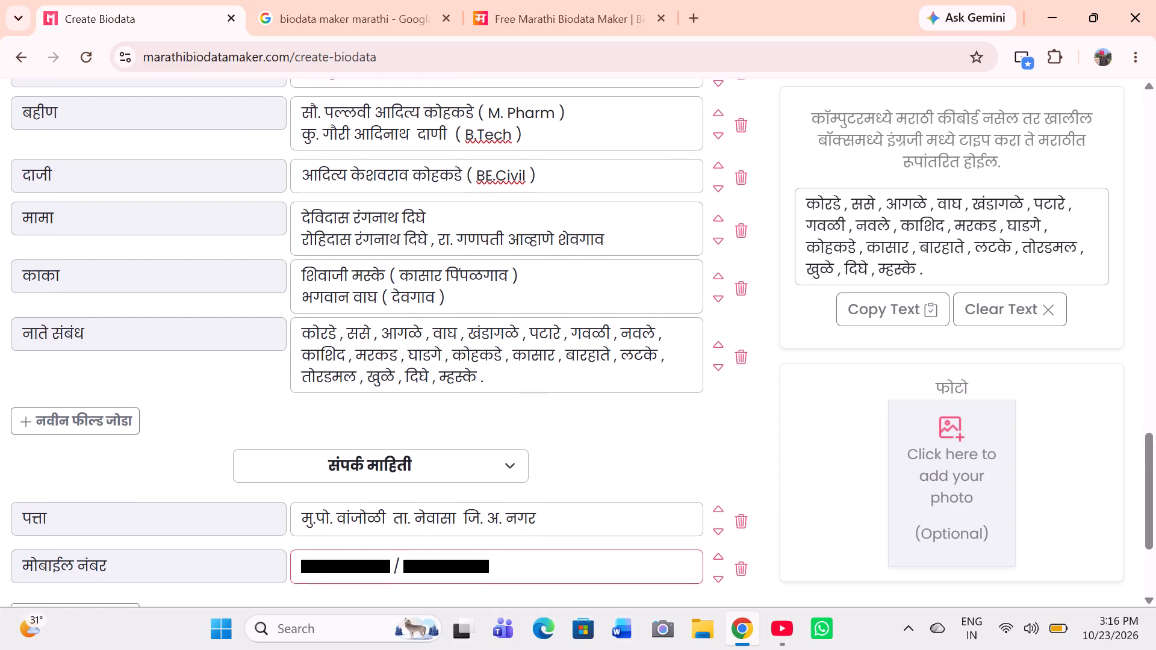
{"action": "scroll", "coordinate": [406, 241], "scroll_direction": "down", "scroll_amount": 1}
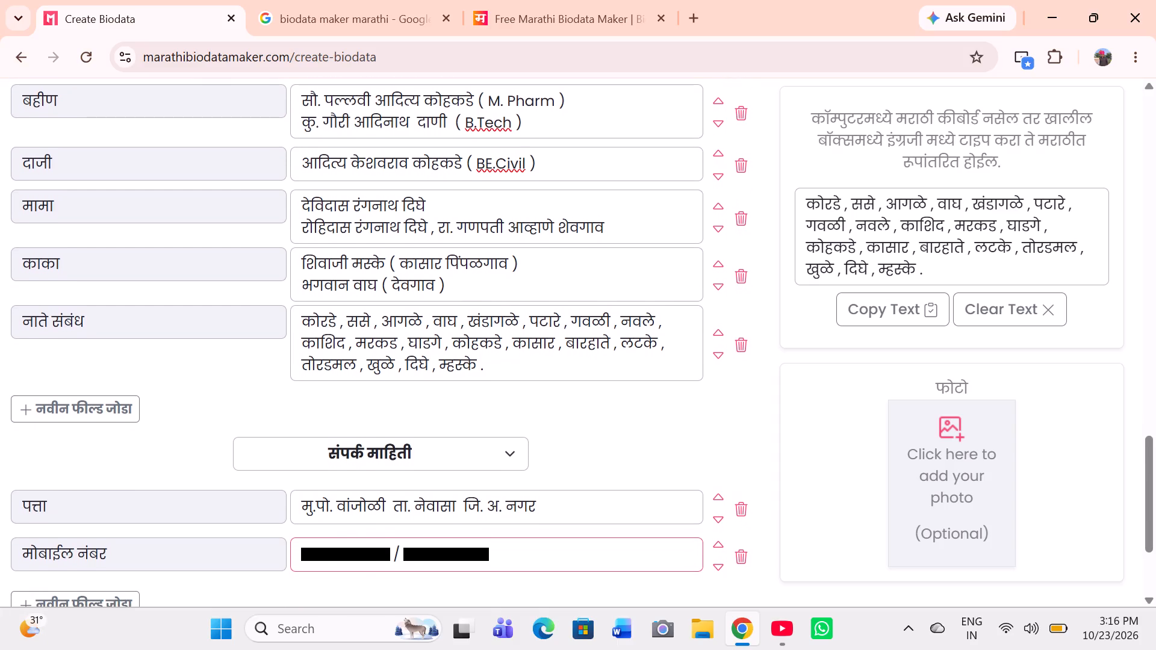
{"action": "scroll", "coordinate": [406, 241], "scroll_direction": "down", "scroll_amount": 1}
Clear the transliteration box, convert "devidas" to देवीदास, and replace the first name in the मामा field with it, followed by a space.
{"action": "left_click", "coordinate": [1024, 313]}
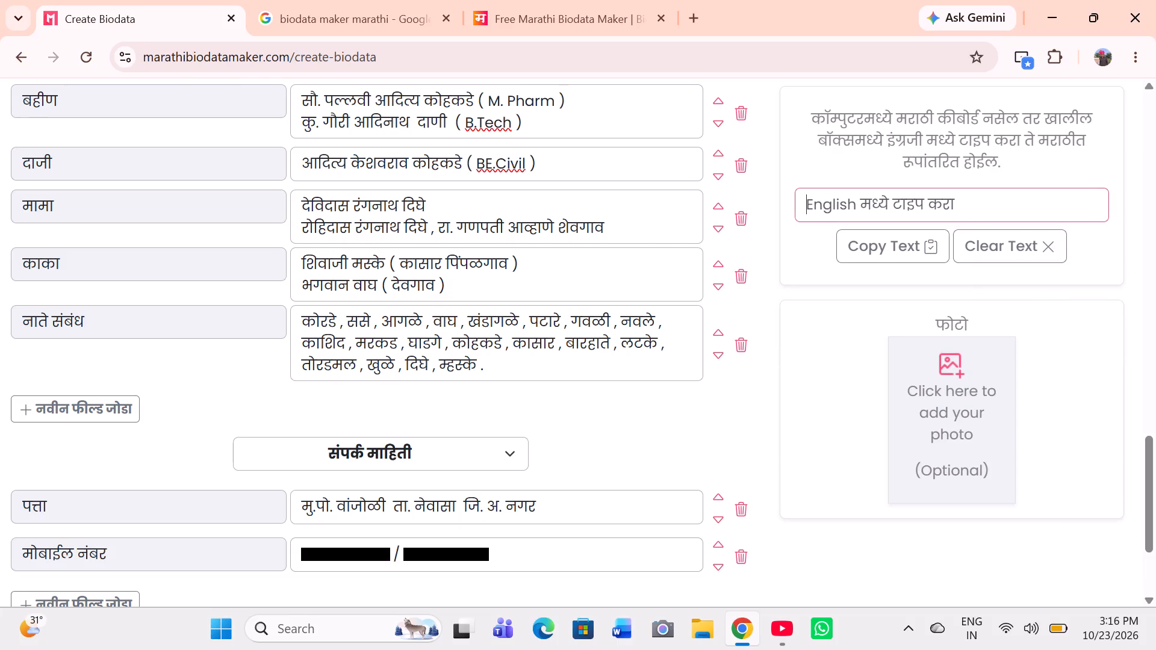
{"action": "left_click", "coordinate": [936, 206]}
{"action": "type", "text": "devidas"}
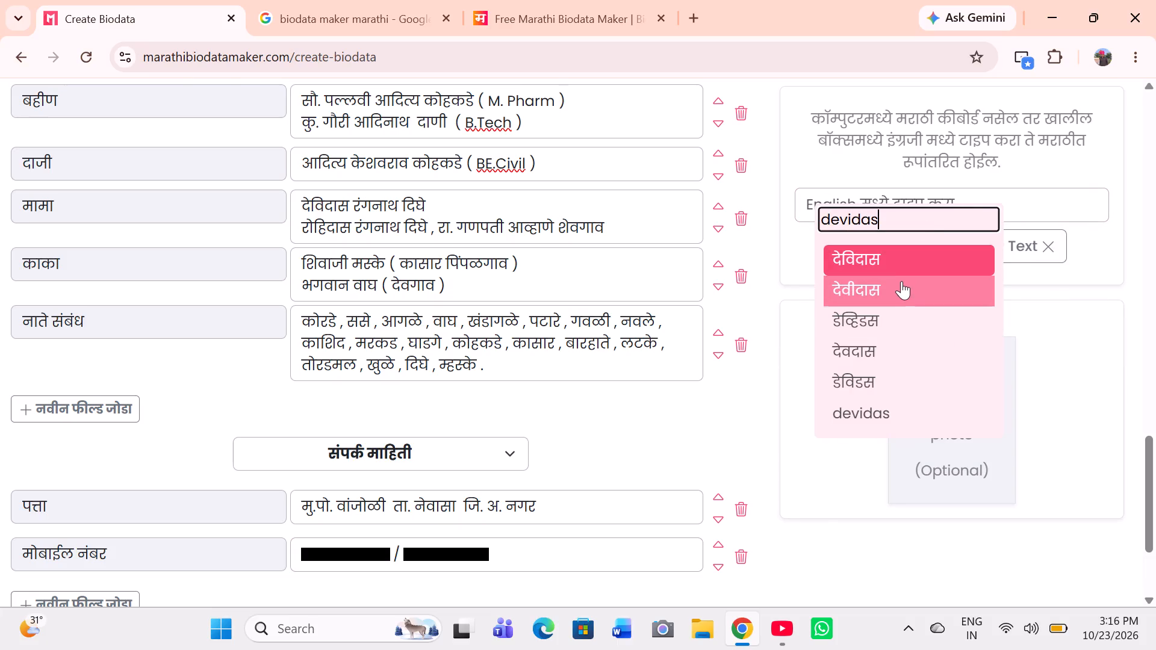
{"action": "left_click", "coordinate": [901, 281]}
{"action": "triple_click", "coordinate": [881, 245]}
{"action": "left_click", "coordinate": [881, 245]}
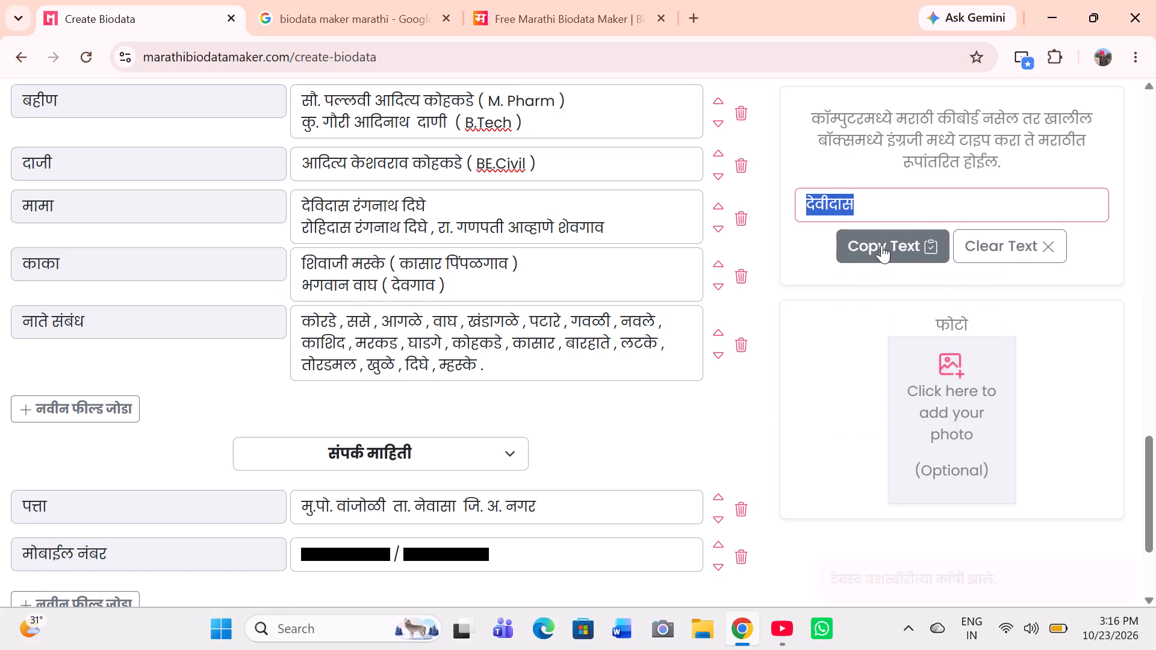
{"action": "double_click", "coordinate": [327, 202]}
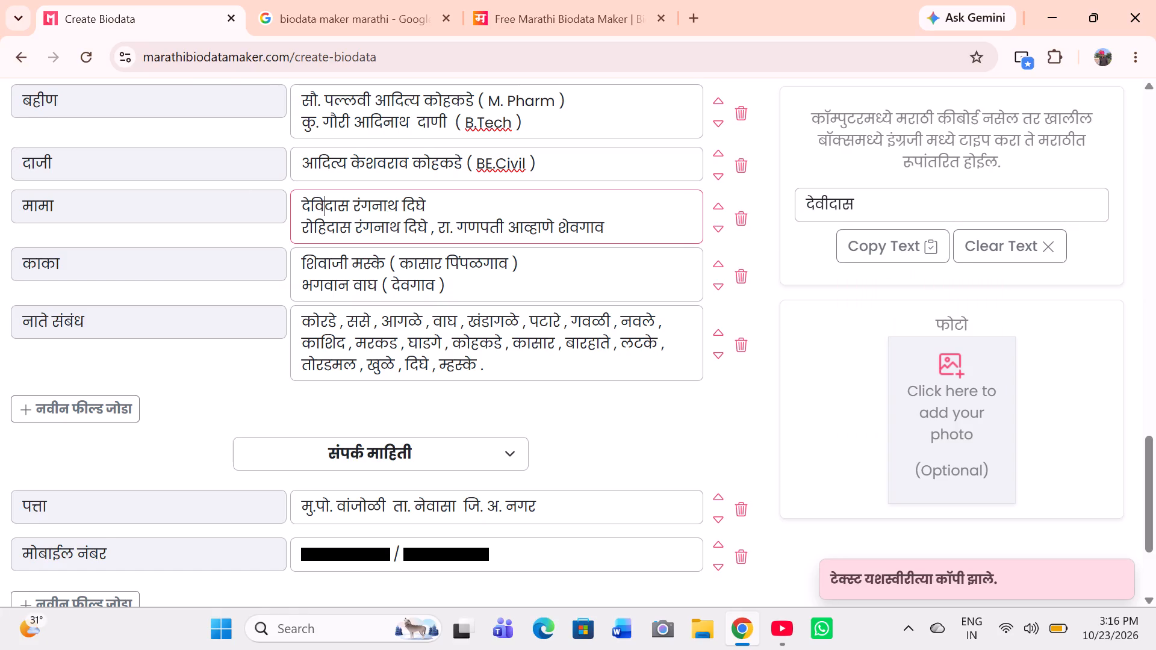
{"action": "key", "text": "ctrl+v"}
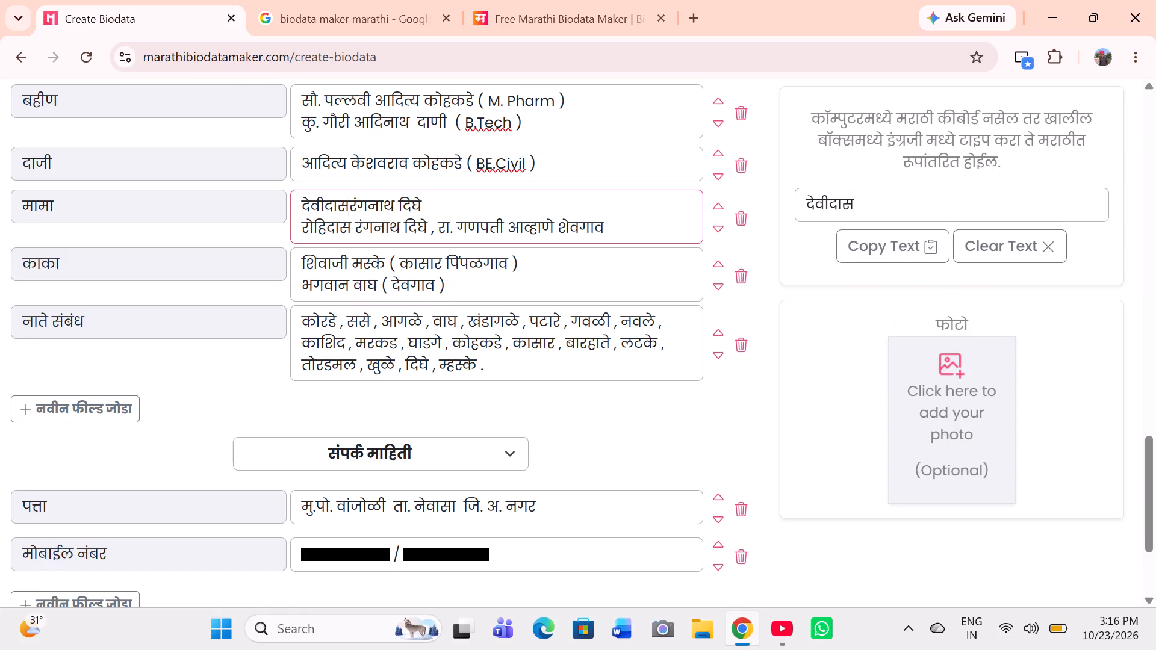
{"action": "key", "text": "space"}
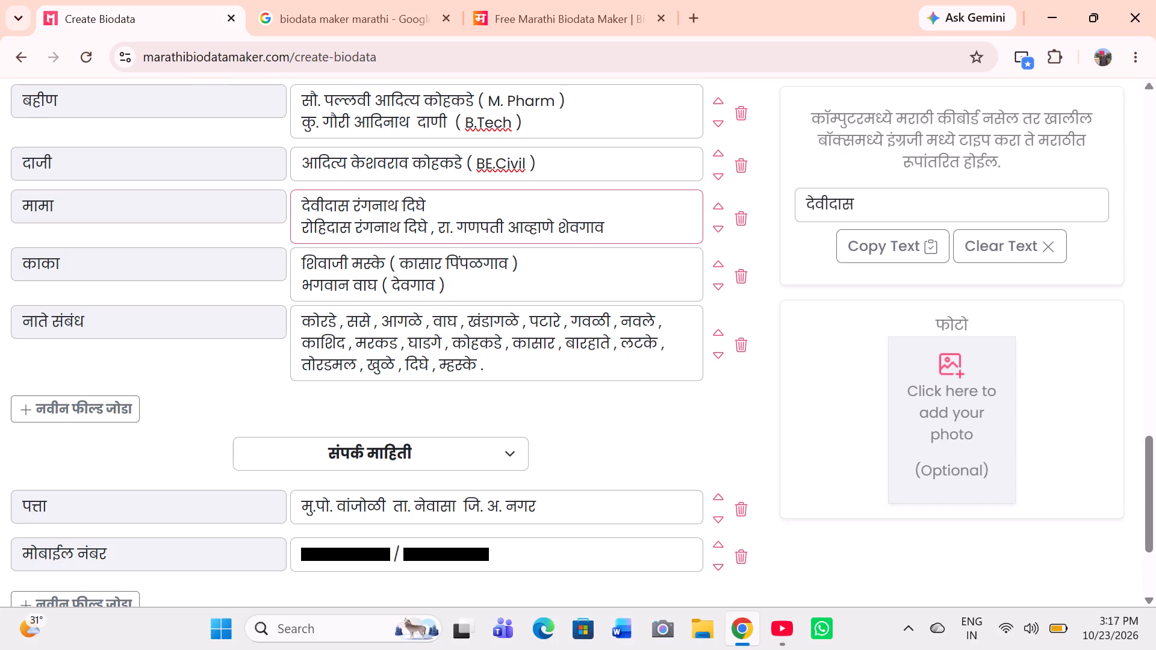
Punctuate the address in the मामा field with a spaced comma before शेवगाव and a full stop at the end.
{"action": "left_click", "coordinate": [552, 229]}
{"action": "key", "text": "space"}
{"action": "type", "text": ","}
{"action": "left_click", "coordinate": [615, 223]}
{"action": "key", "text": "period"}
Delete the character before the text cursor in the address entry of the मामा field.
{"action": "key", "text": "BackSpace"}
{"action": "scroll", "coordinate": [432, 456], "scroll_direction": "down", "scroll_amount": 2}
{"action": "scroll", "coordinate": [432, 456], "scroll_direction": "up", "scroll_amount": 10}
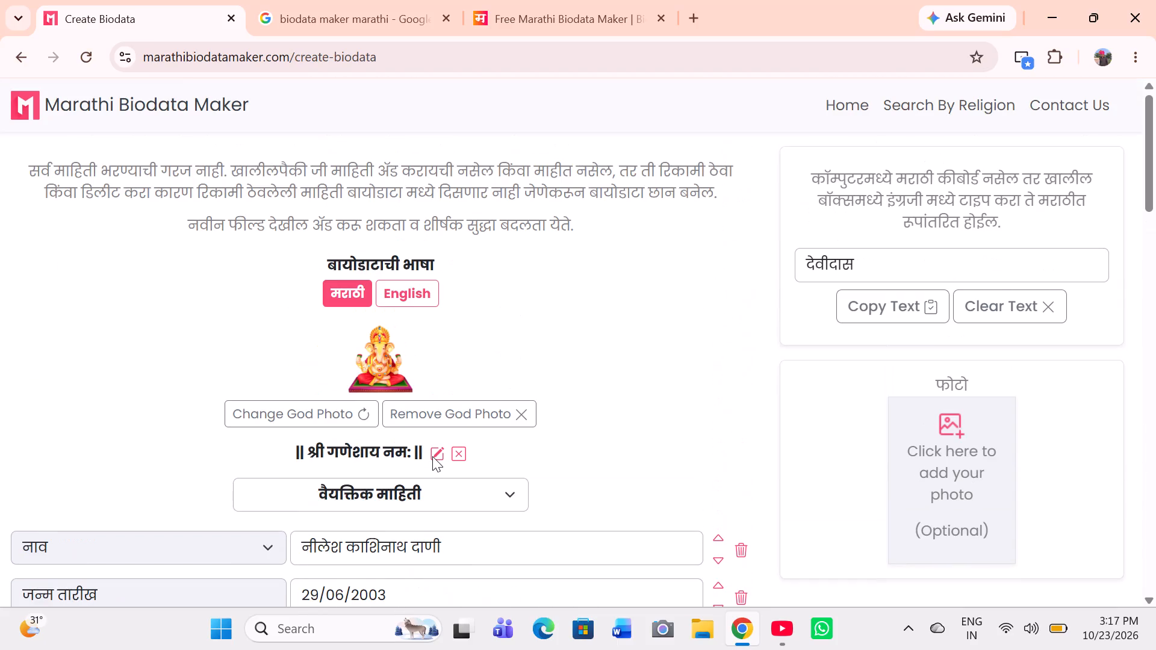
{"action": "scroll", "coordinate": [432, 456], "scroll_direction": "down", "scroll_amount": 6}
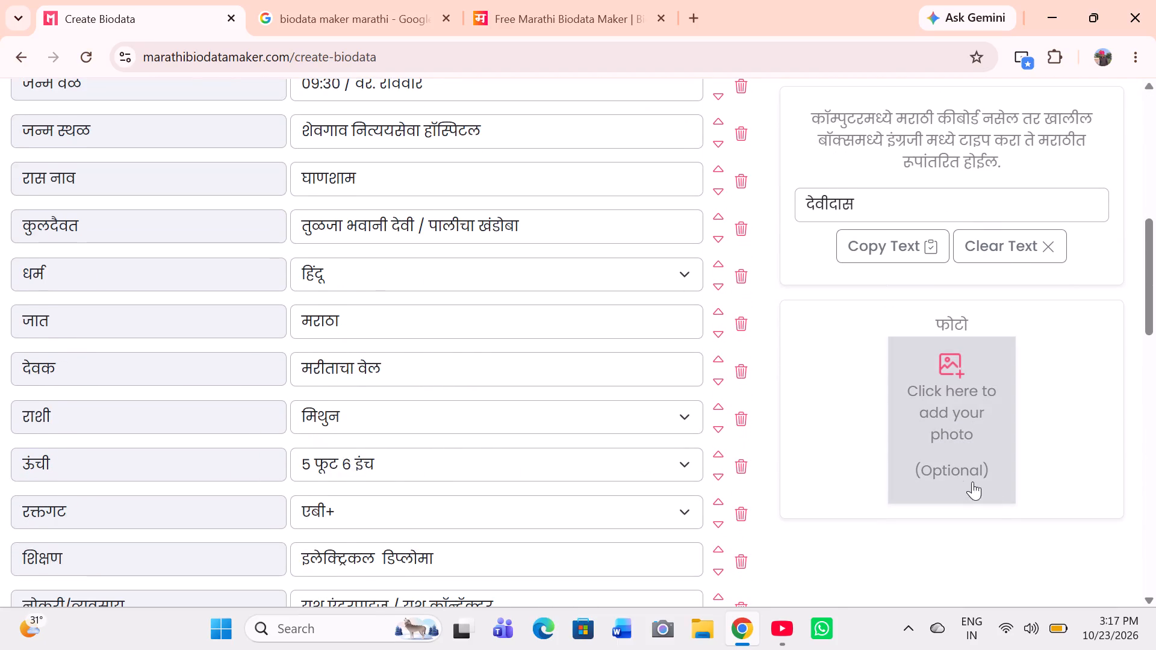
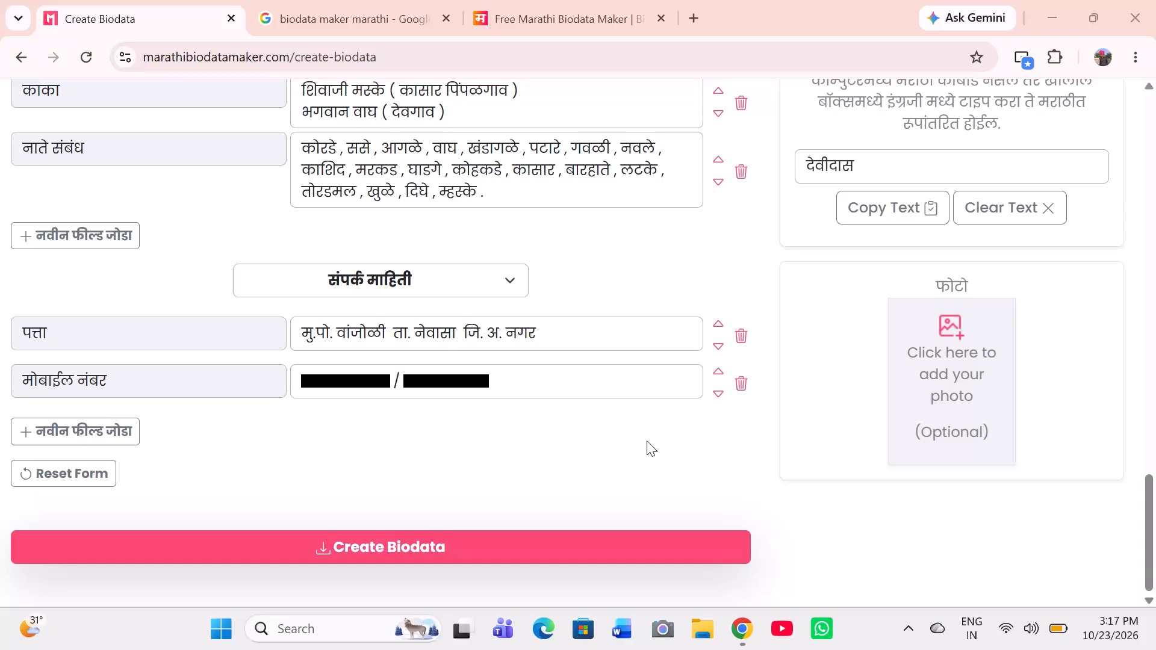
Create the biodata from the completed form and proceed to the design selection.
{"action": "left_click", "coordinate": [515, 540]}
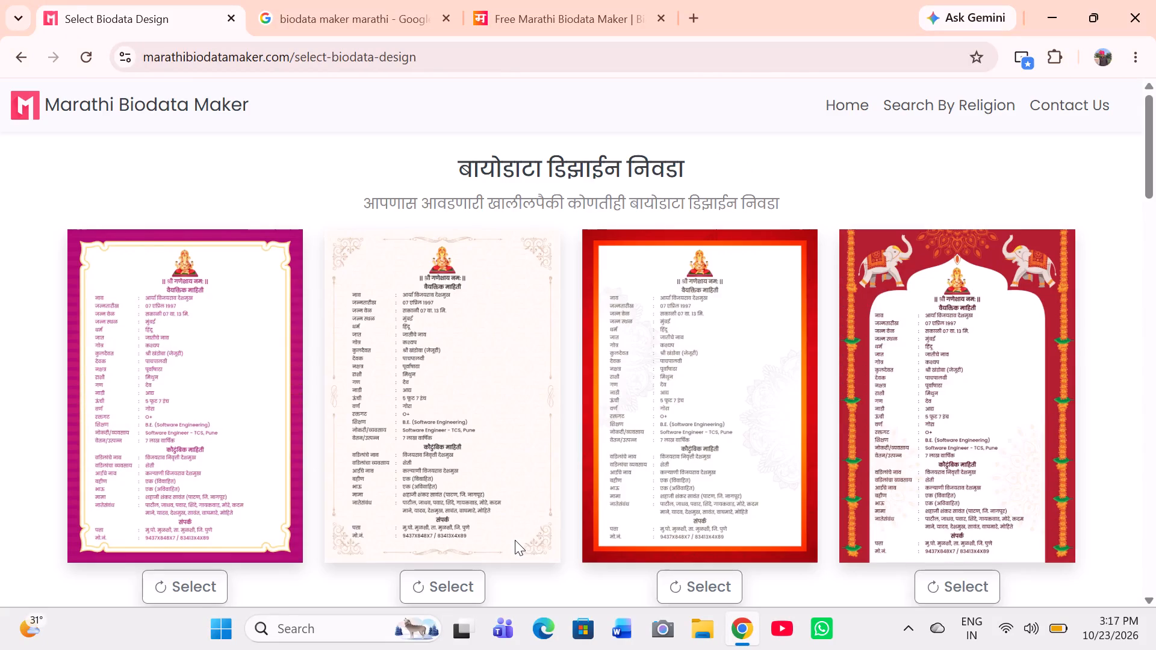
Look through the available biodata design templates for a suitable one.
{"action": "scroll", "coordinate": [515, 540], "scroll_direction": "down", "scroll_amount": 1}
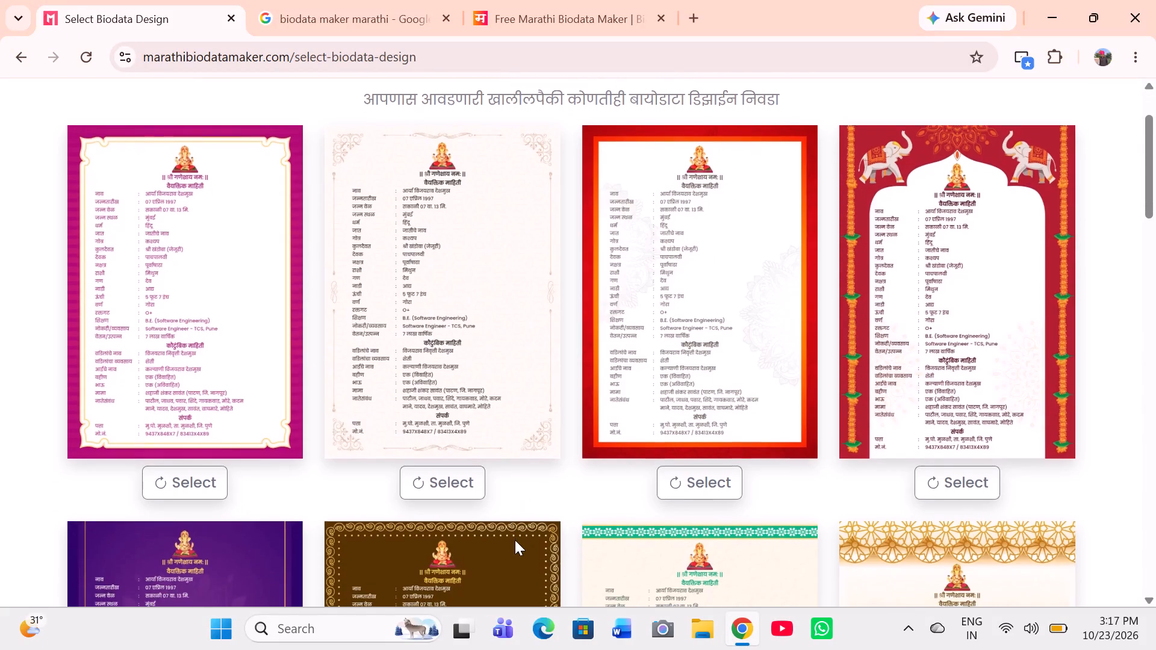
{"action": "scroll", "coordinate": [515, 540], "scroll_direction": "down", "scroll_amount": 2}
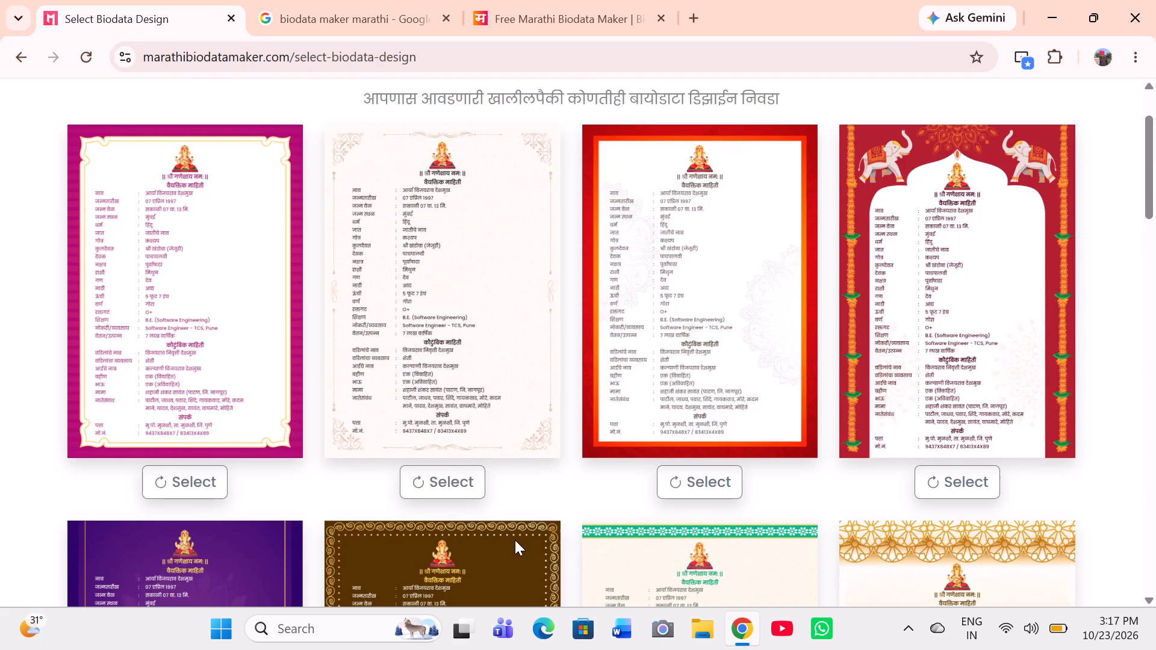
Browse the available biodata designs from the first row through the last row to compare them.
{"action": "scroll", "coordinate": [515, 540], "scroll_direction": "right", "scroll_amount": 1}
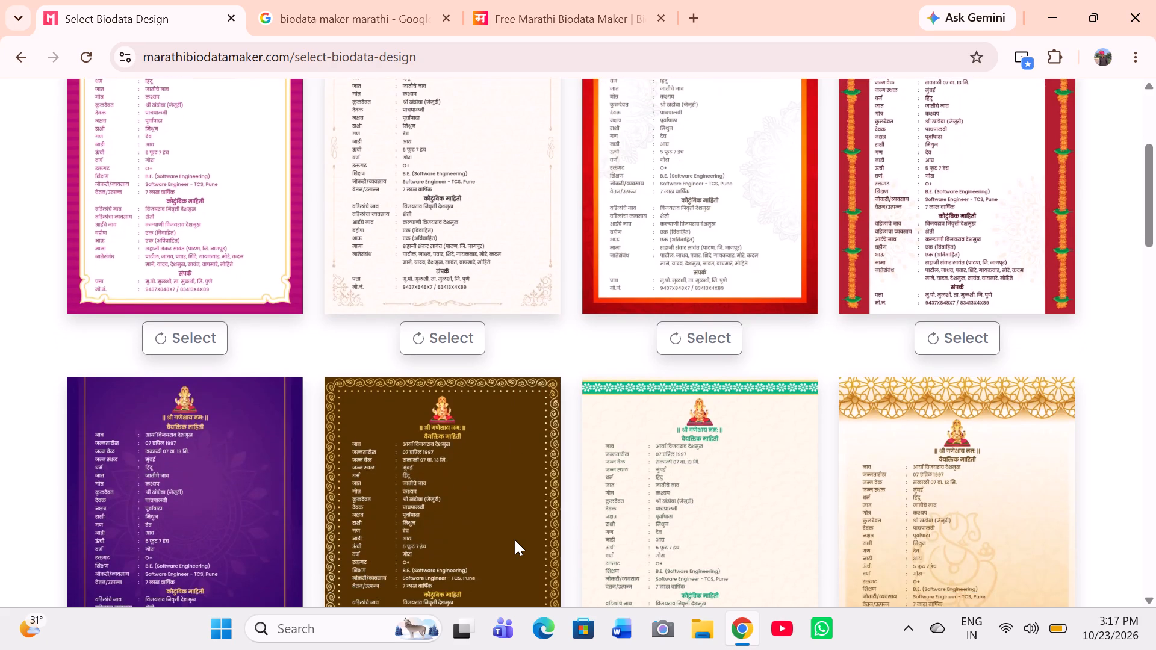
{"action": "scroll", "coordinate": [515, 540], "scroll_direction": "right", "scroll_amount": 1}
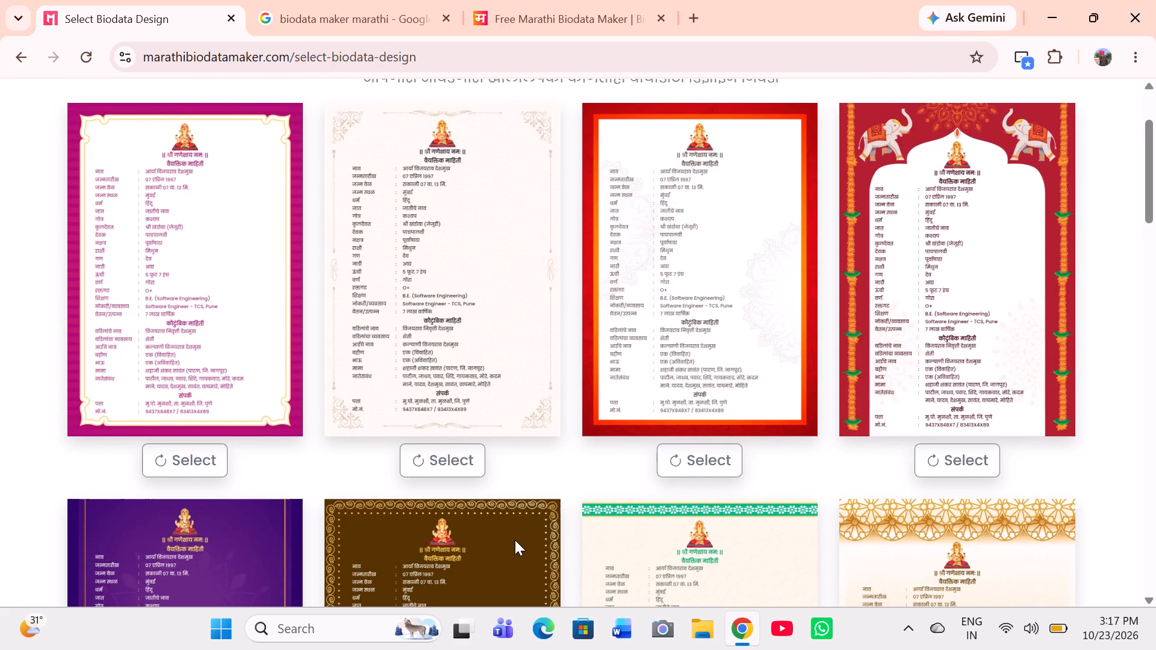
{"action": "scroll", "coordinate": [515, 540], "scroll_direction": "down", "scroll_amount": 1}
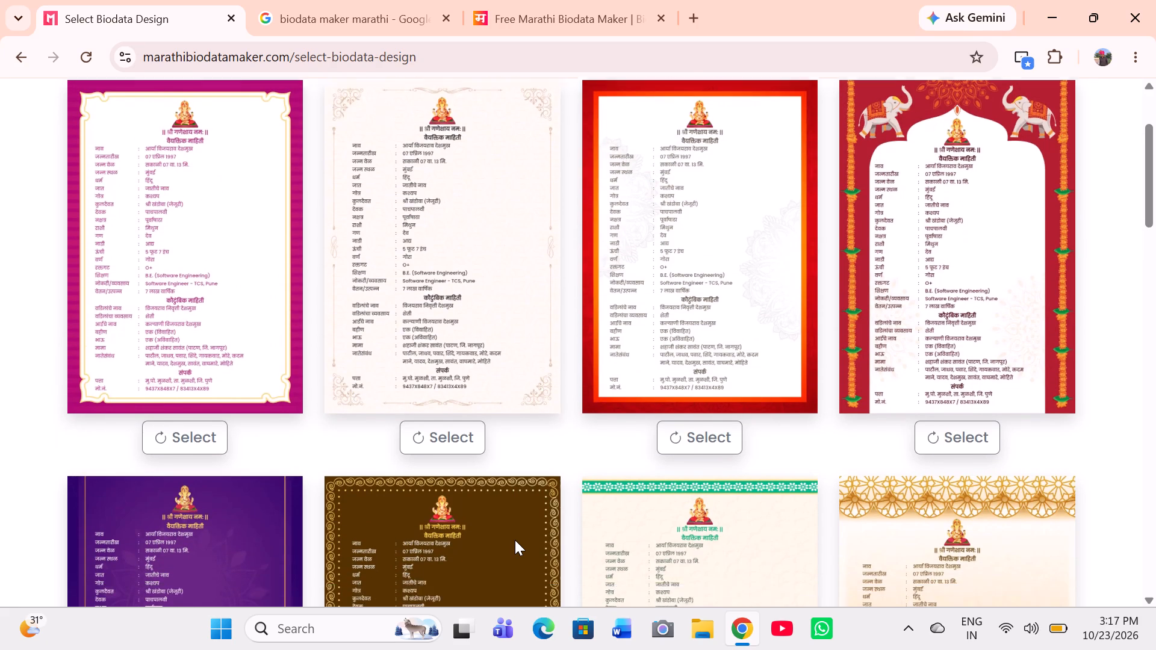
{"action": "scroll", "coordinate": [515, 540], "scroll_direction": "down", "scroll_amount": 1}
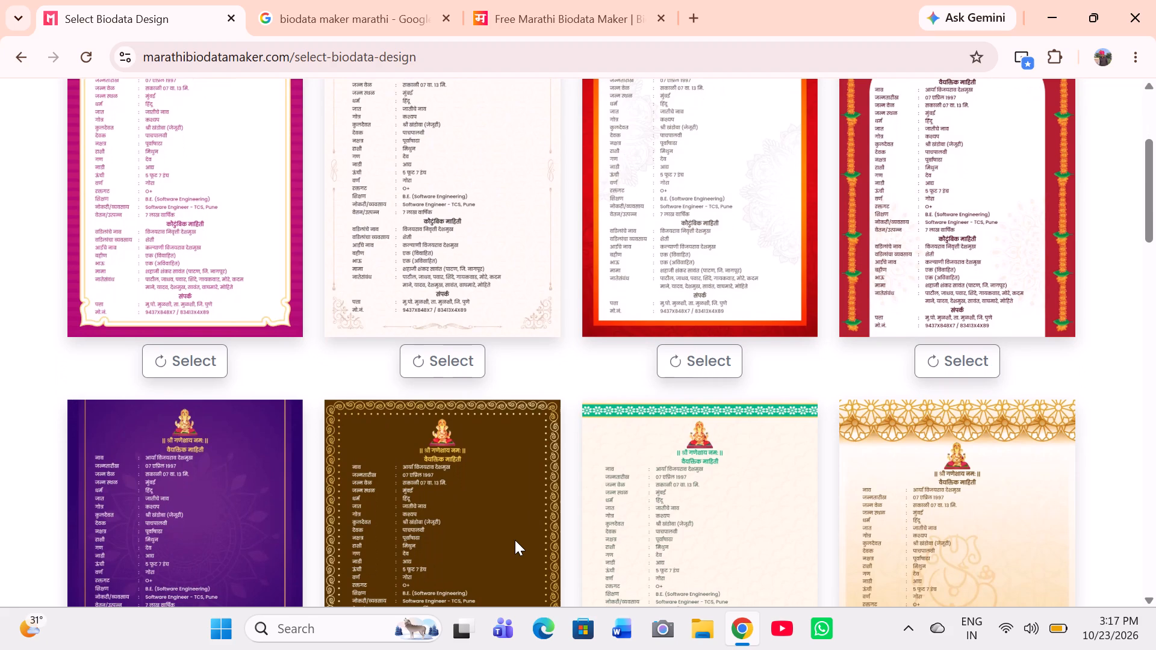
{"action": "scroll", "coordinate": [515, 540], "scroll_direction": "down", "scroll_amount": 5}
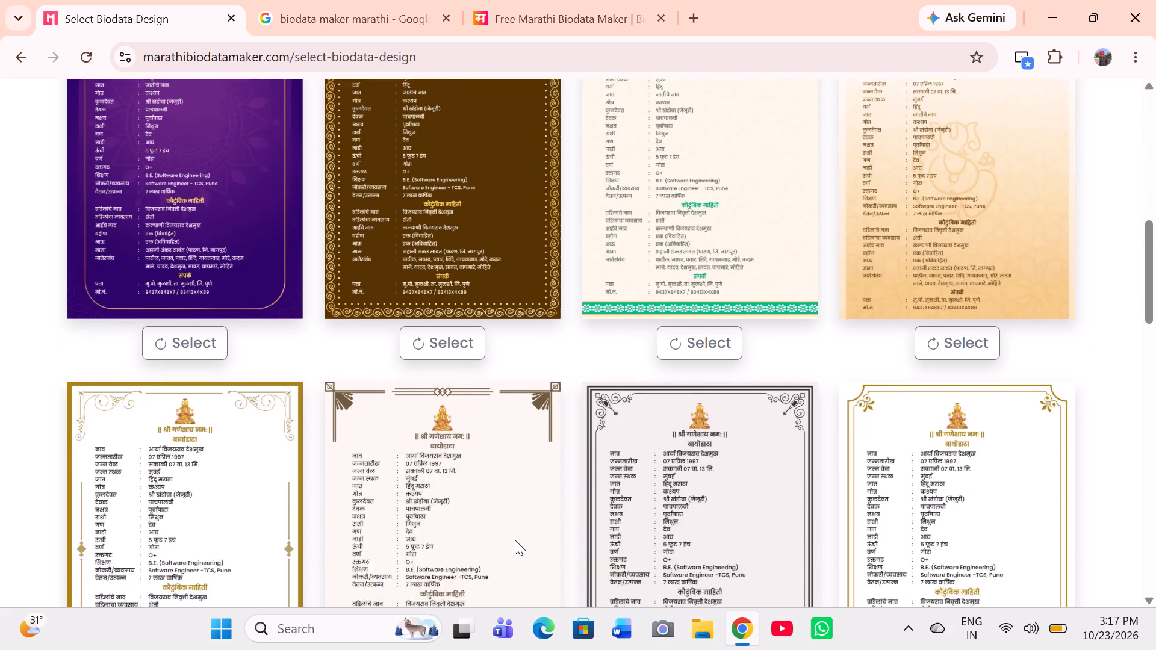
{"action": "scroll", "coordinate": [515, 540], "scroll_direction": "down", "scroll_amount": 1}
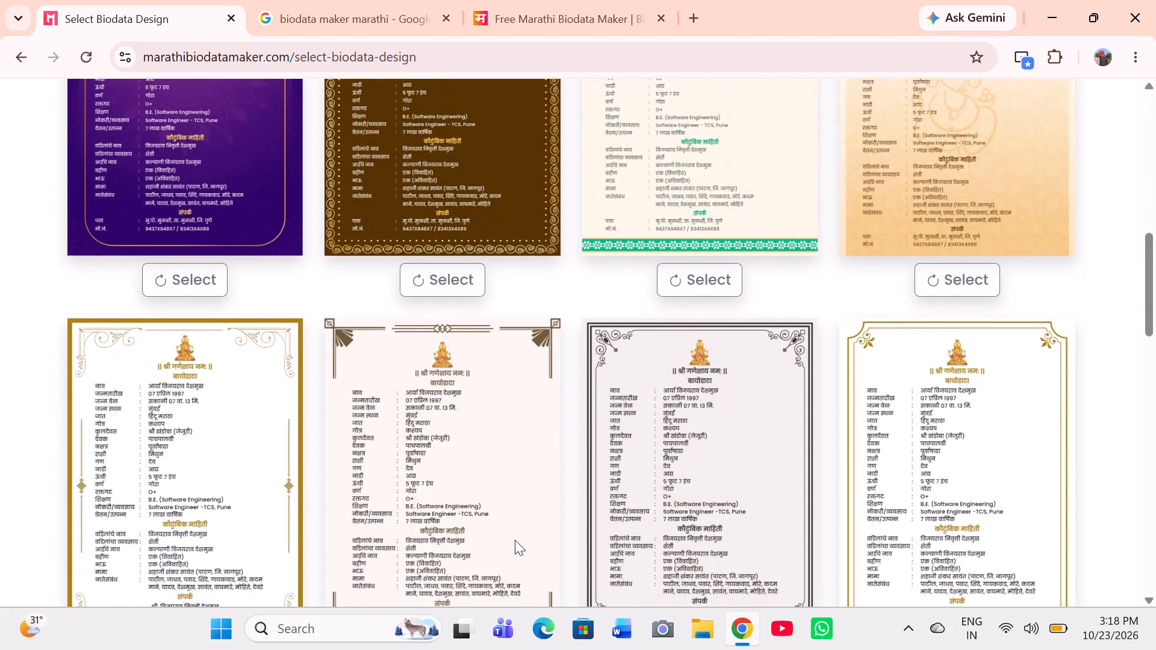
{"action": "scroll", "coordinate": [515, 540], "scroll_direction": "down", "scroll_amount": 2}
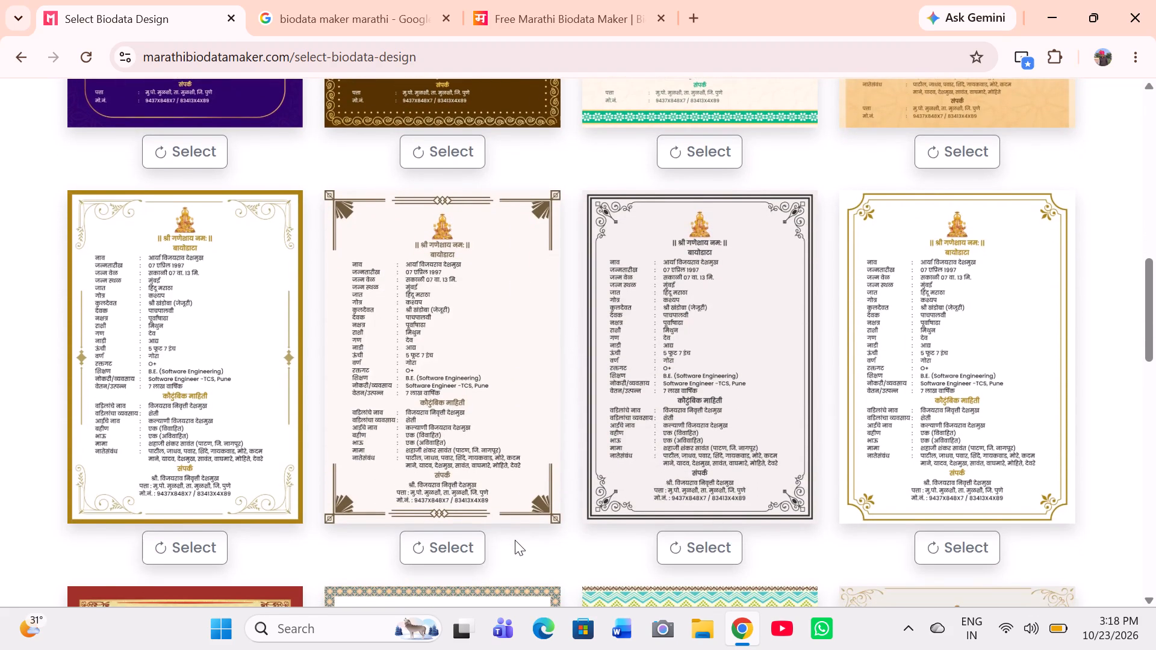
{"action": "scroll", "coordinate": [515, 540], "scroll_direction": "down", "scroll_amount": 4}
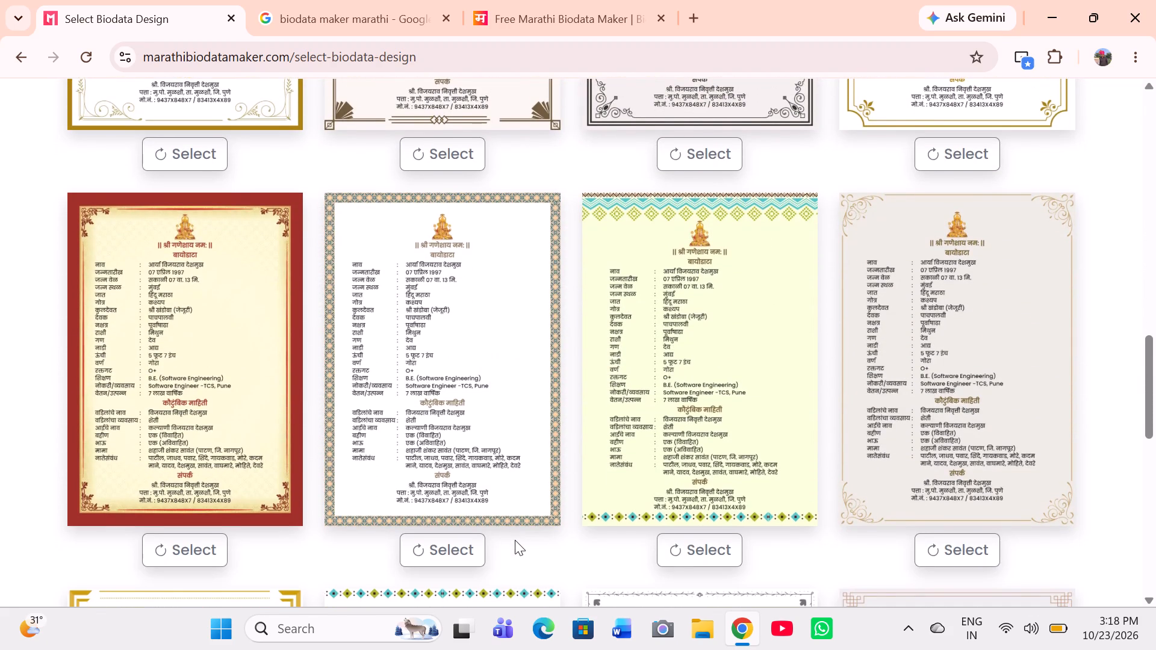
{"action": "scroll", "coordinate": [515, 540], "scroll_direction": "down", "scroll_amount": 2}
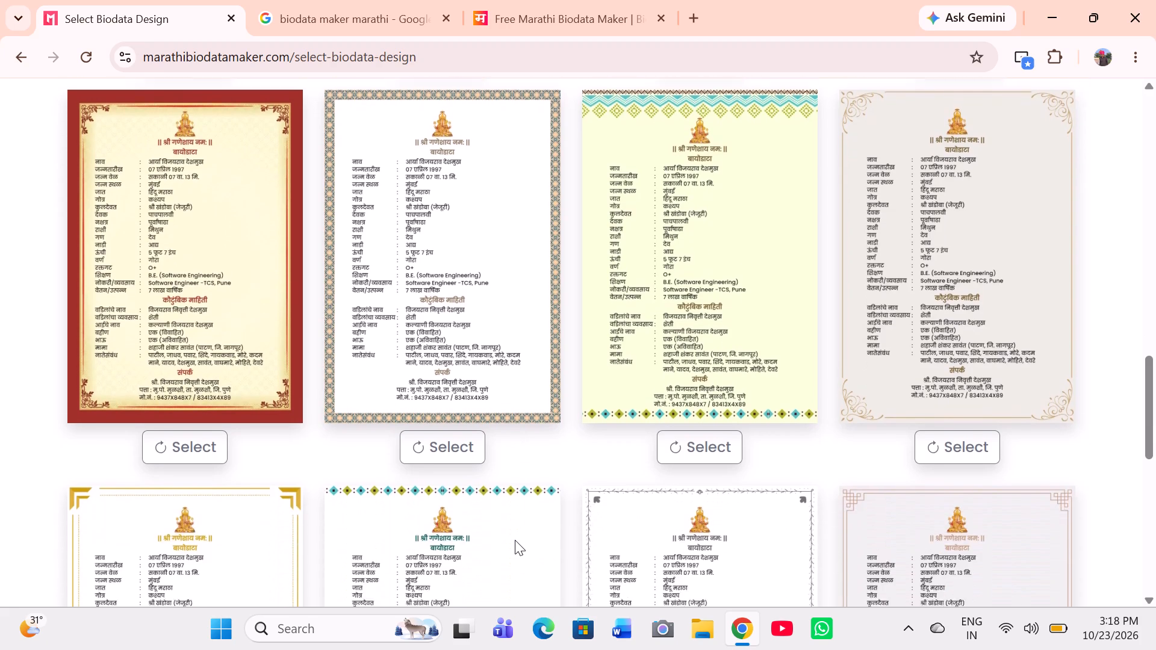
{"action": "scroll", "coordinate": [515, 540], "scroll_direction": "down", "scroll_amount": 8}
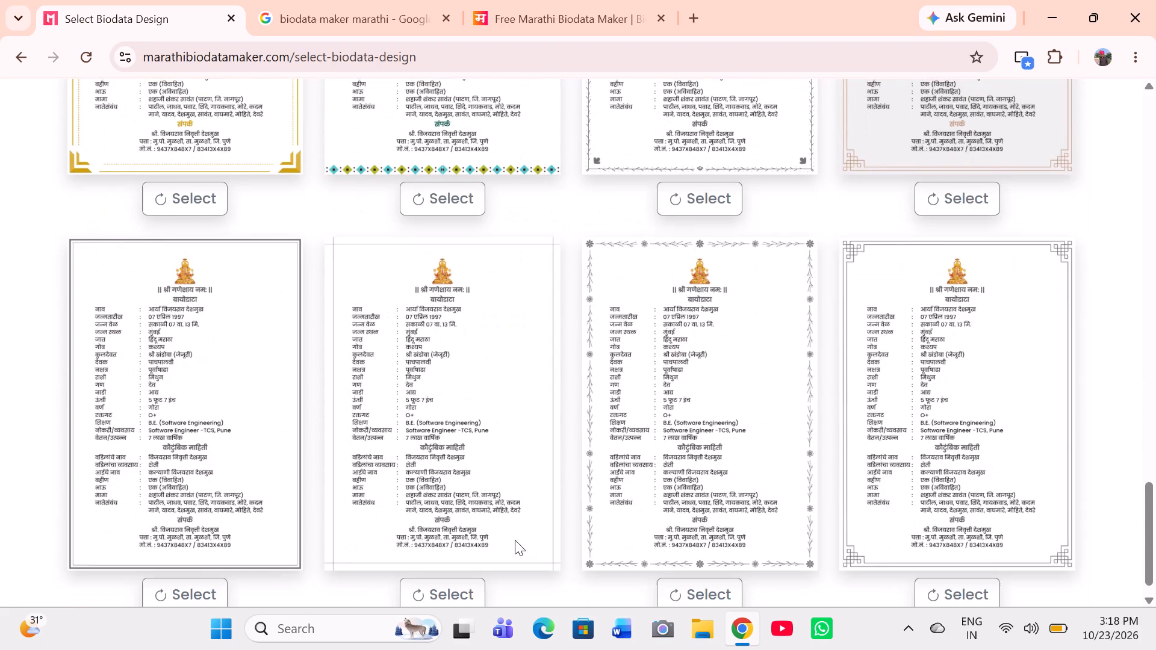
{"action": "scroll", "coordinate": [515, 540], "scroll_direction": "down", "scroll_amount": 3}
{"action": "scroll", "coordinate": [515, 540], "scroll_direction": "up", "scroll_amount": 12}
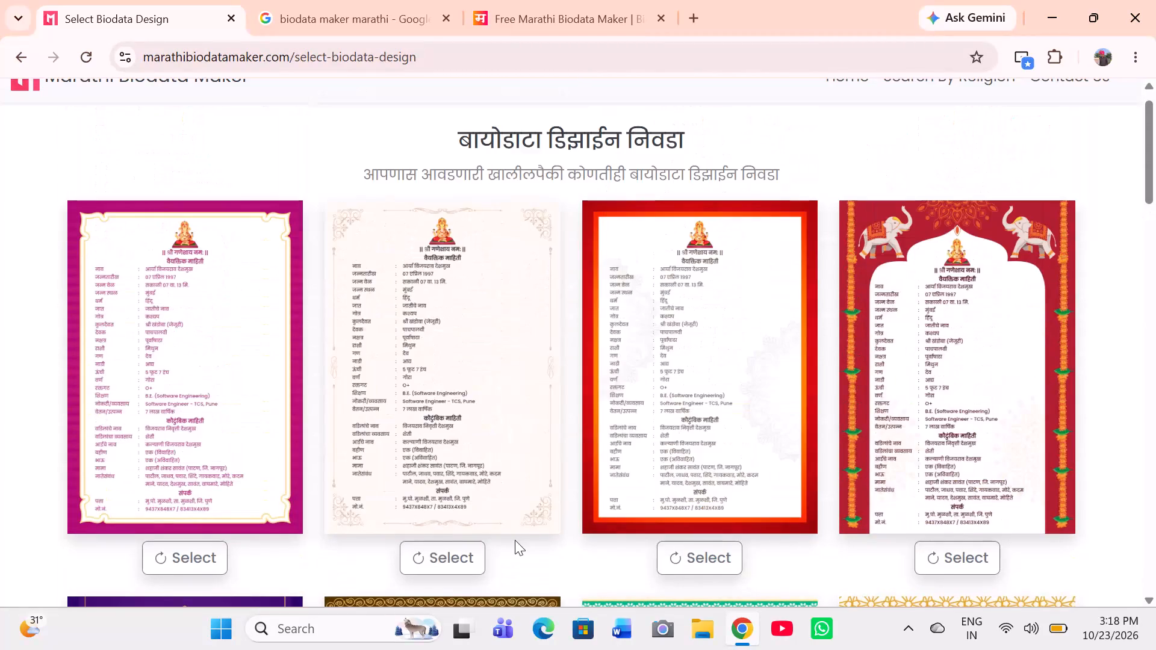
Choose the cream design with ornate floral corners, second in the first row, and view its biodata preview.
{"action": "scroll", "coordinate": [515, 540], "scroll_direction": "down", "scroll_amount": 1}
{"action": "left_click", "coordinate": [460, 531]}
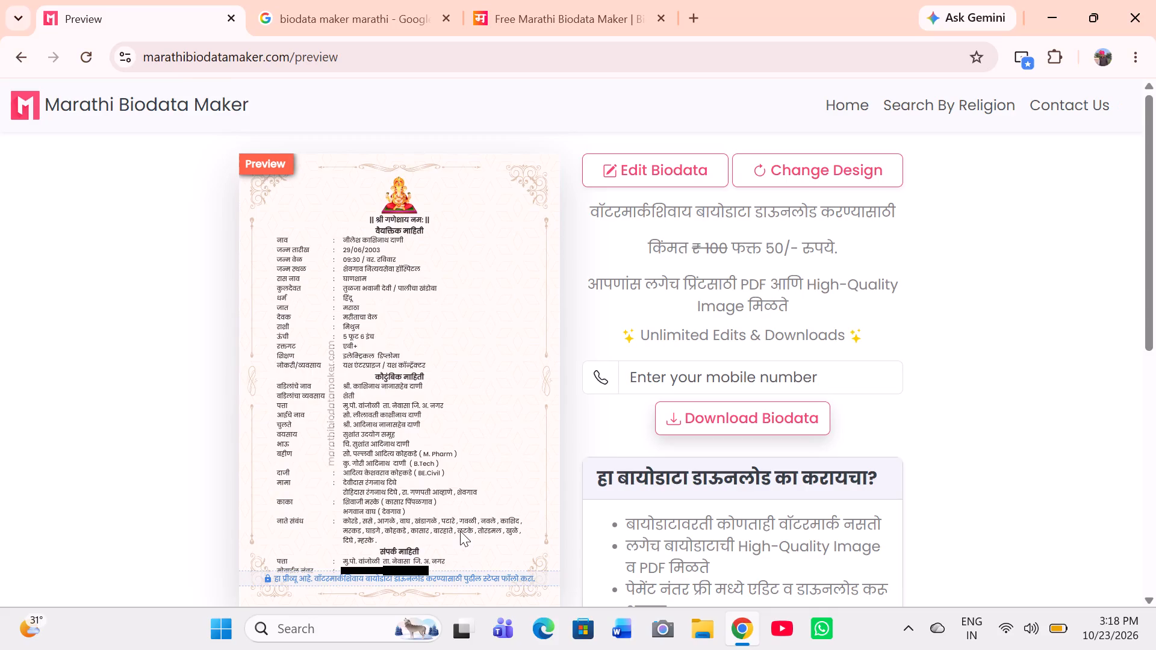
{"action": "scroll", "coordinate": [414, 497], "scroll_direction": "down", "scroll_amount": 1}
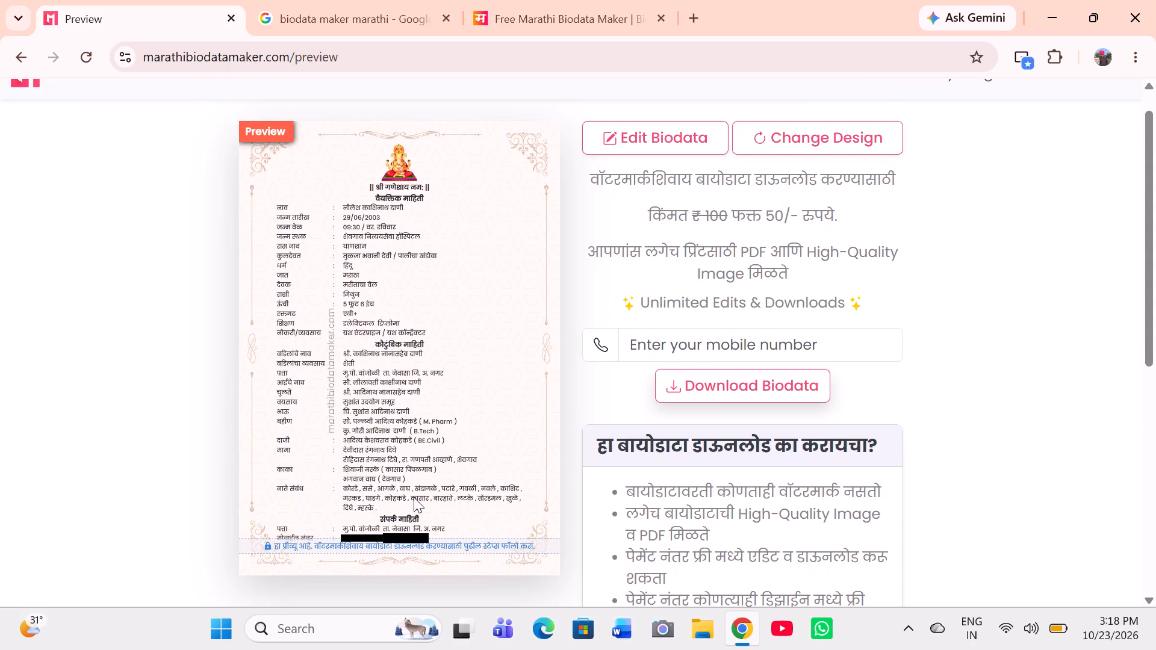
Reopen the biodata for editing, convert "nilesh" to निलेश, and replace the first name in the नाव field with it, followed by a space.
{"action": "left_click", "coordinate": [693, 142]}
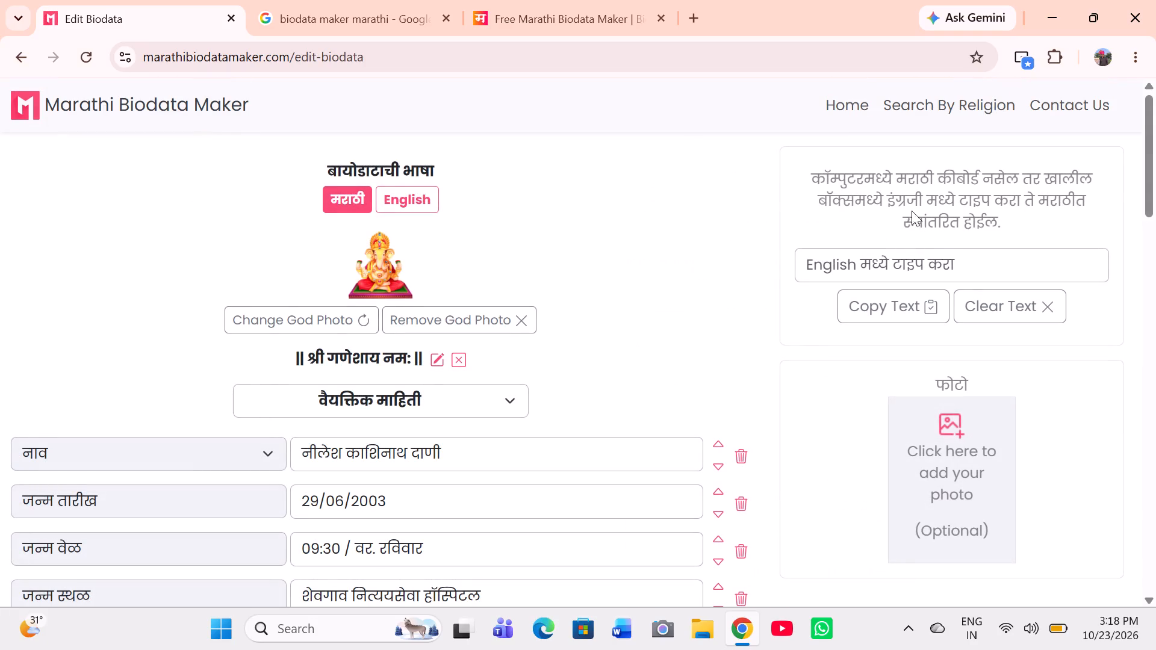
{"action": "left_click", "coordinate": [910, 275]}
{"action": "type", "text": "nil"}
{"action": "type", "text": "es"}
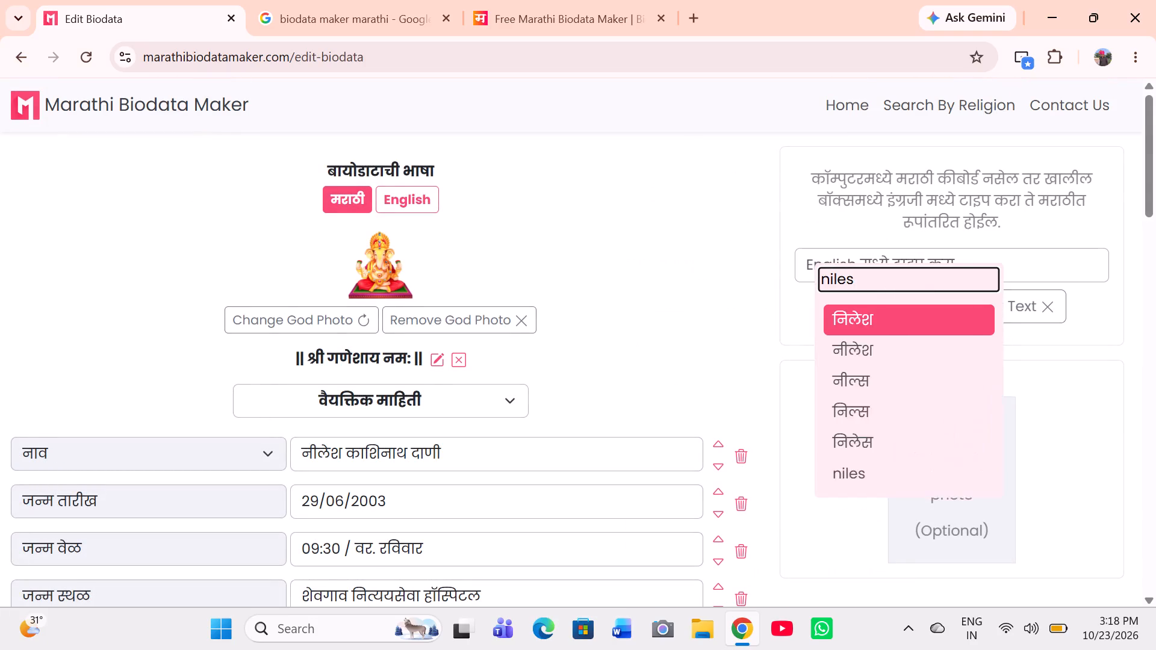
{"action": "key", "text": "h"}
{"action": "left_click", "coordinate": [907, 318]}
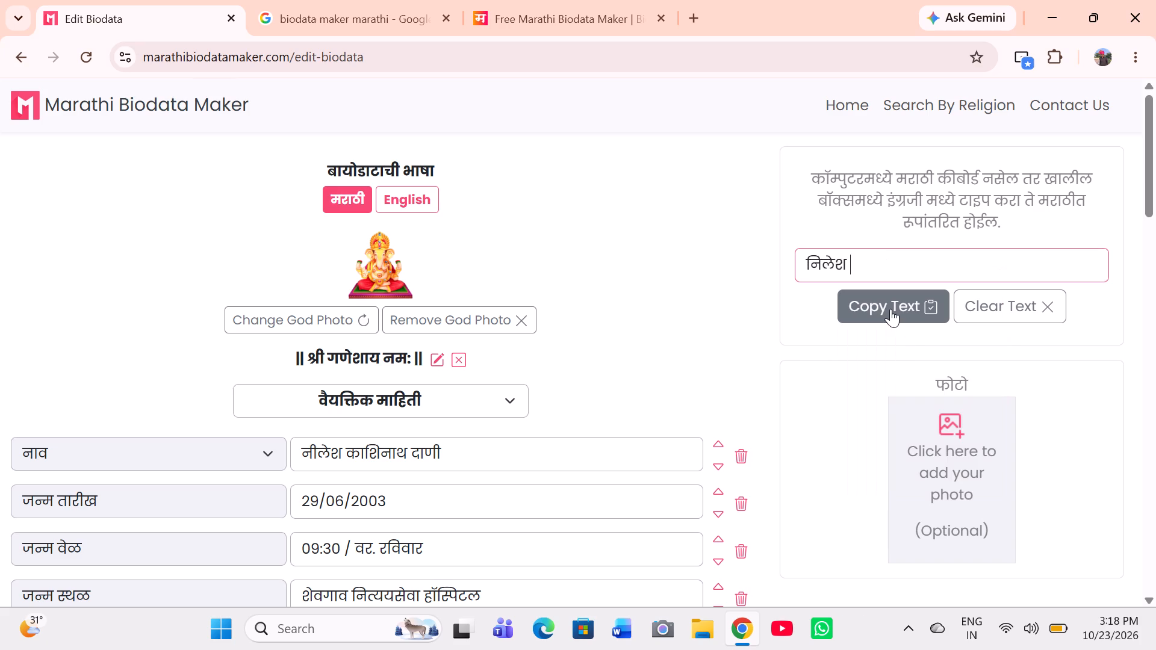
{"action": "triple_click", "coordinate": [890, 309]}
{"action": "left_click", "coordinate": [890, 309]}
{"action": "double_click", "coordinate": [320, 450]}
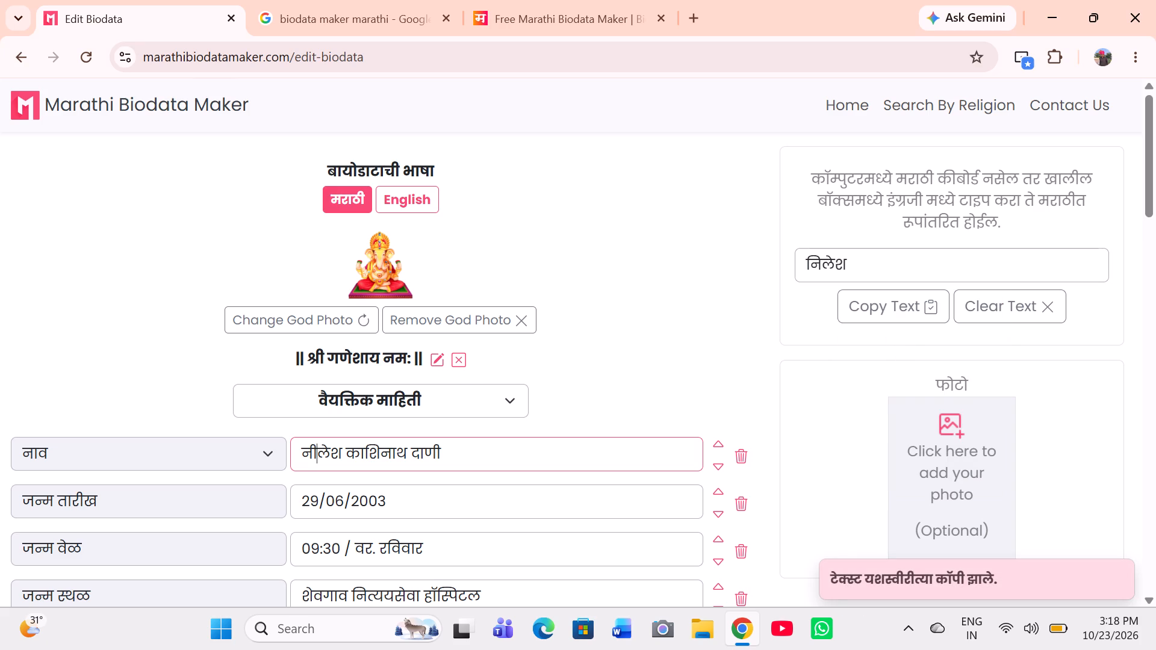
{"action": "key", "text": "ctrl+v"}
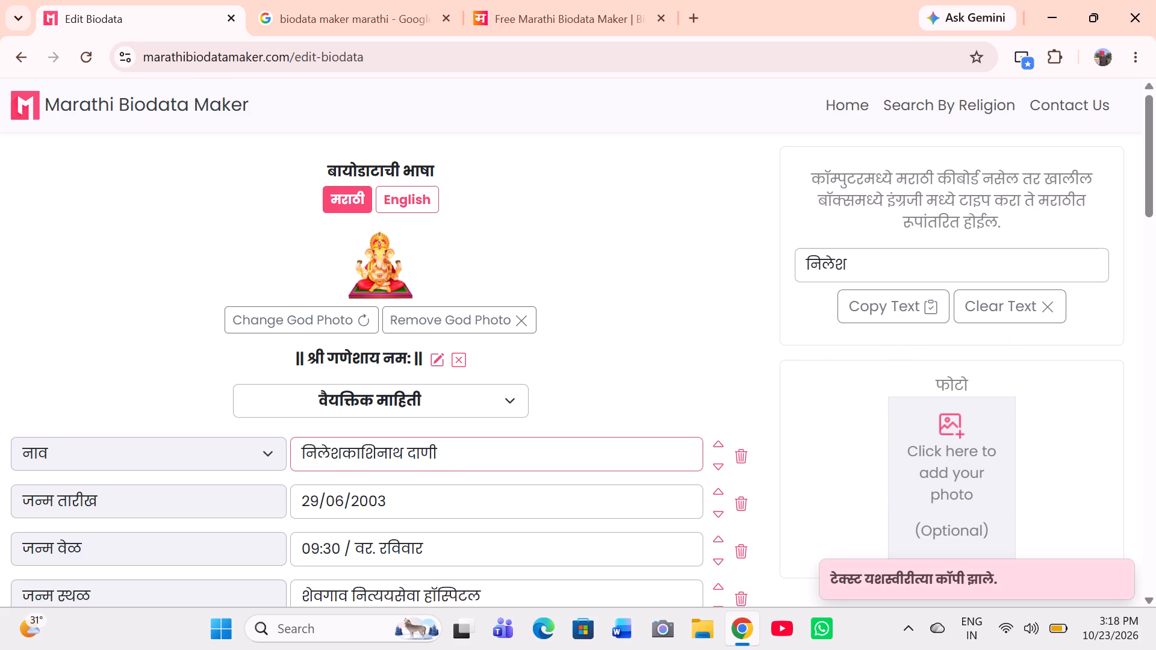
{"action": "key", "text": "space"}
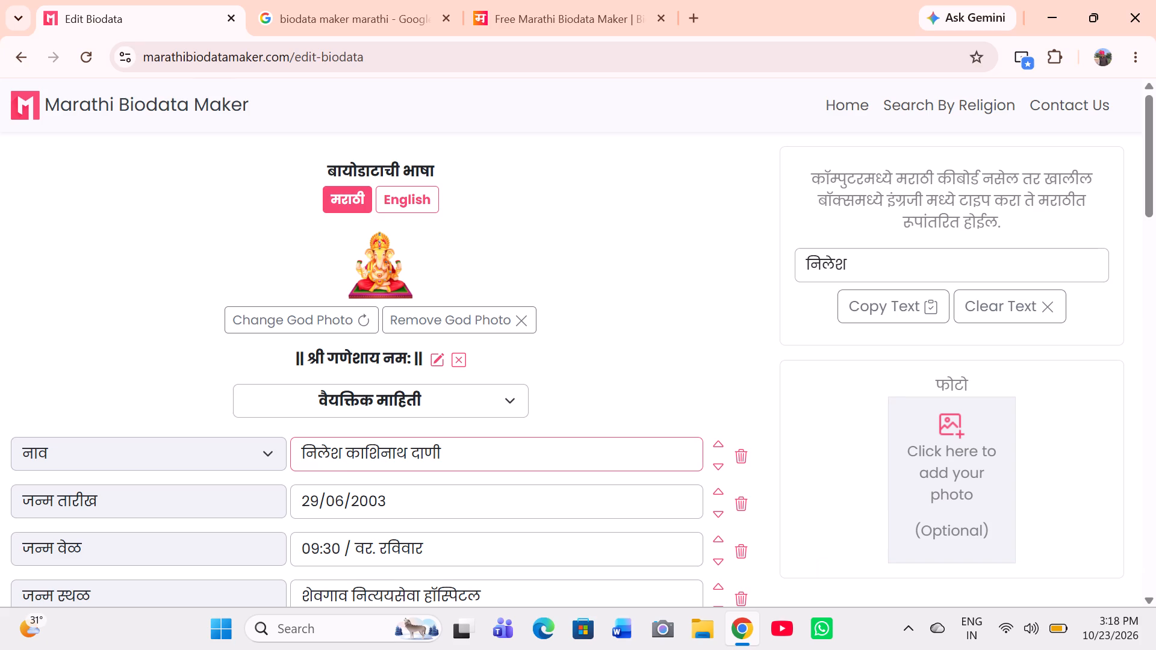
Correct the hospital name's spelling in the जन्म स्थळ field to नित्यसेवा by removing the extra य.
{"action": "scroll", "coordinate": [320, 631], "scroll_direction": "down", "scroll_amount": 1}
{"action": "scroll", "coordinate": [378, 578], "scroll_direction": "down", "scroll_amount": 1}
{"action": "left_click", "coordinate": [396, 458]}
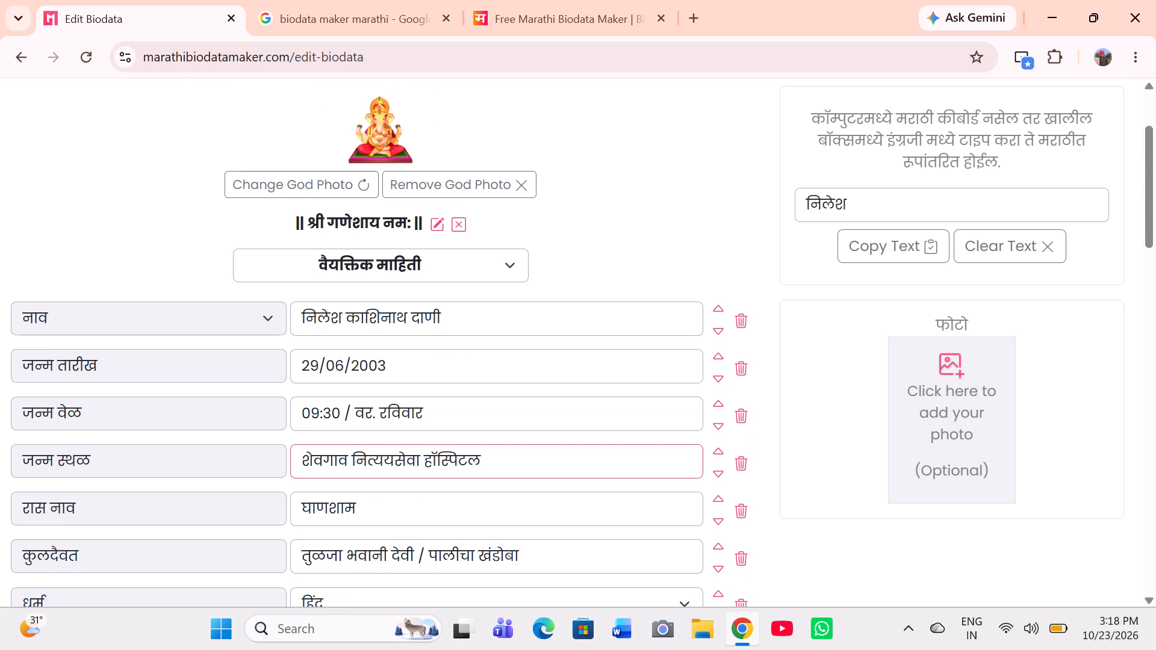
{"action": "key", "text": "BackSpace"}
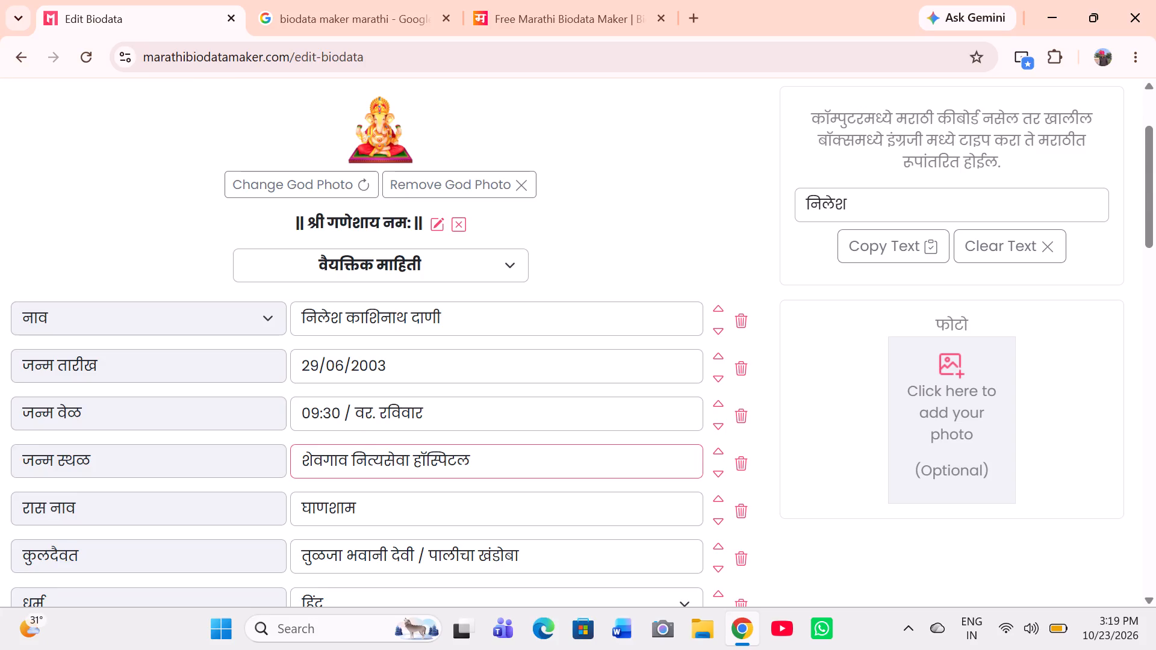
Create the biodata again from the corrected form to generate an updated preview.
{"action": "scroll", "coordinate": [493, 463], "scroll_direction": "right", "scroll_amount": 2}
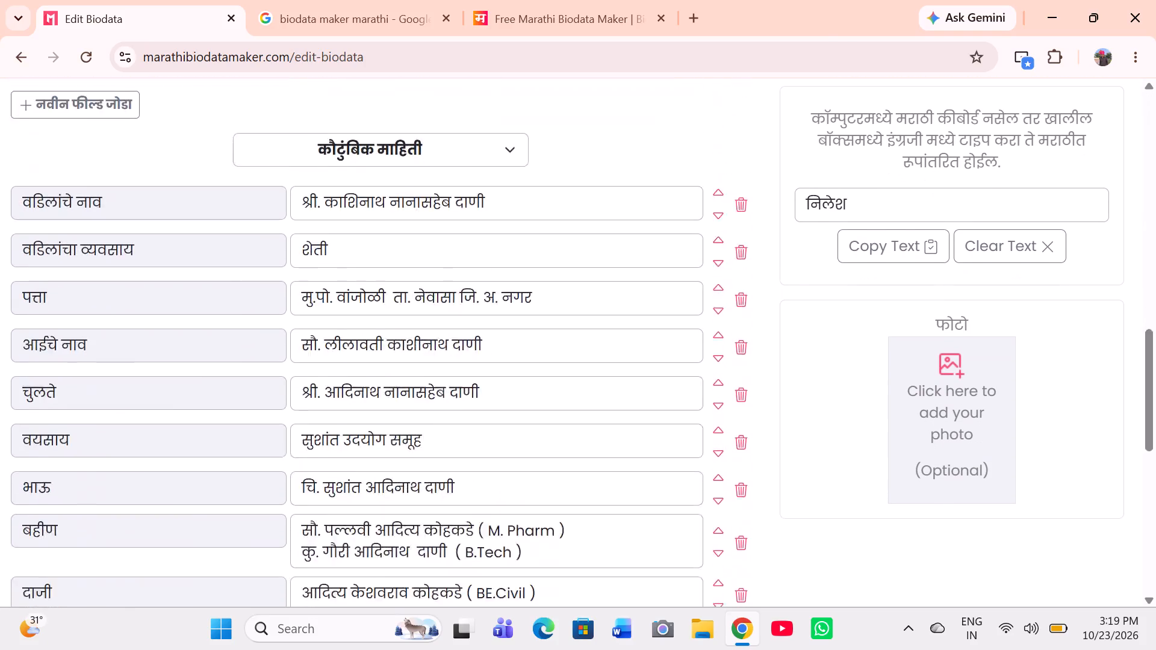
{"action": "scroll", "coordinate": [493, 463], "scroll_direction": "down", "scroll_amount": 6}
{"action": "left_click", "coordinate": [433, 546]}
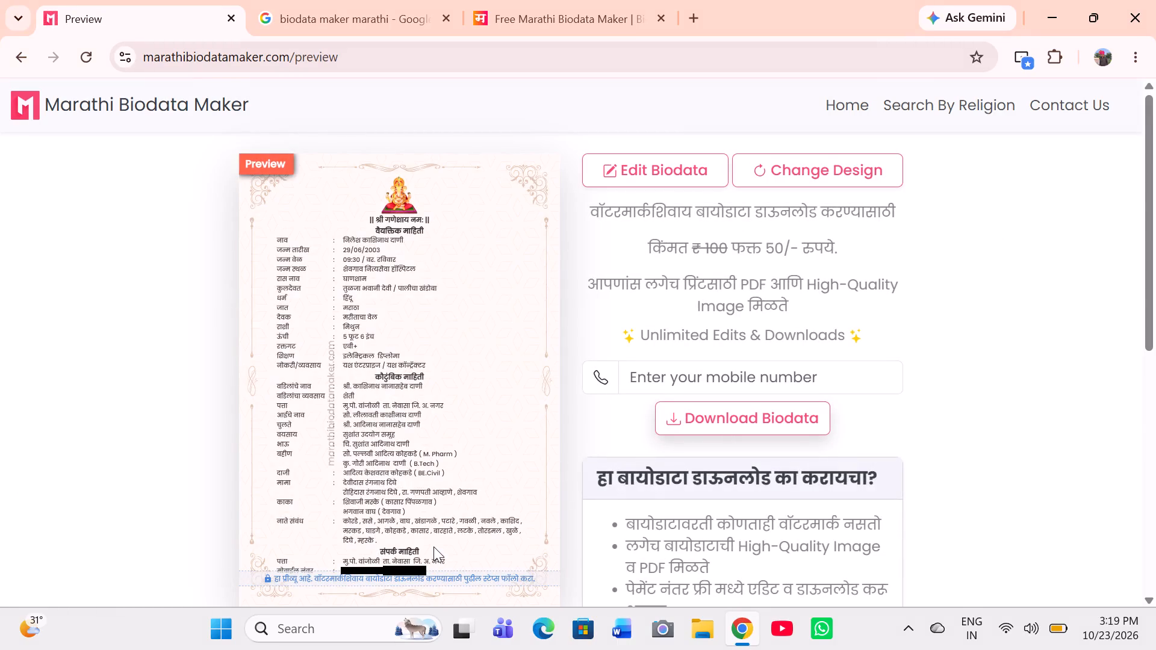
Examine the updated biodata preview together with the download benefits and payment information beside it.
{"action": "scroll", "coordinate": [433, 546], "scroll_direction": "down", "scroll_amount": 1}
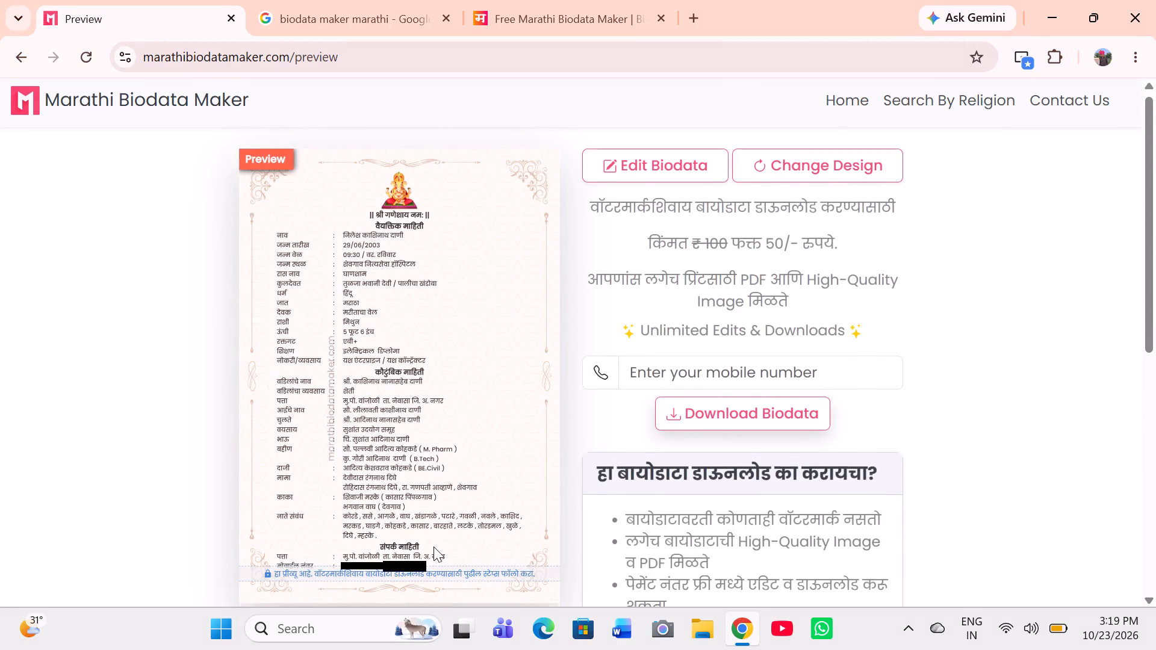
{"action": "scroll", "coordinate": [433, 546], "scroll_direction": "down", "scroll_amount": 2}
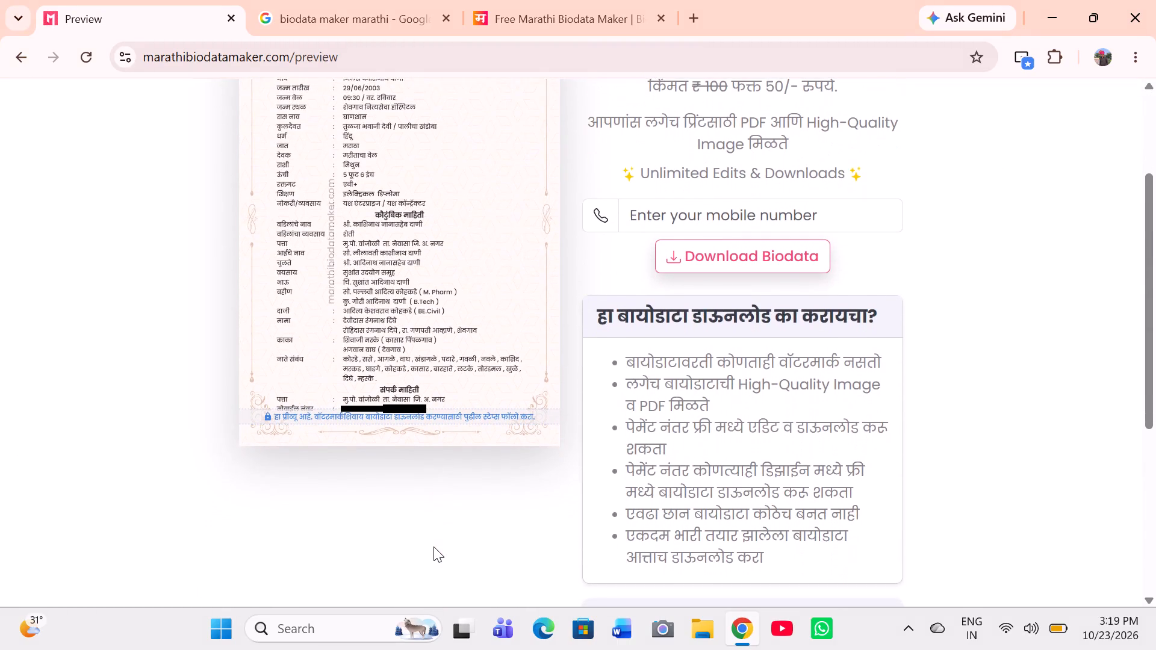
{"action": "scroll", "coordinate": [433, 546], "scroll_direction": "down", "scroll_amount": 1}
{"action": "scroll", "coordinate": [433, 546], "scroll_direction": "right", "scroll_amount": 2}
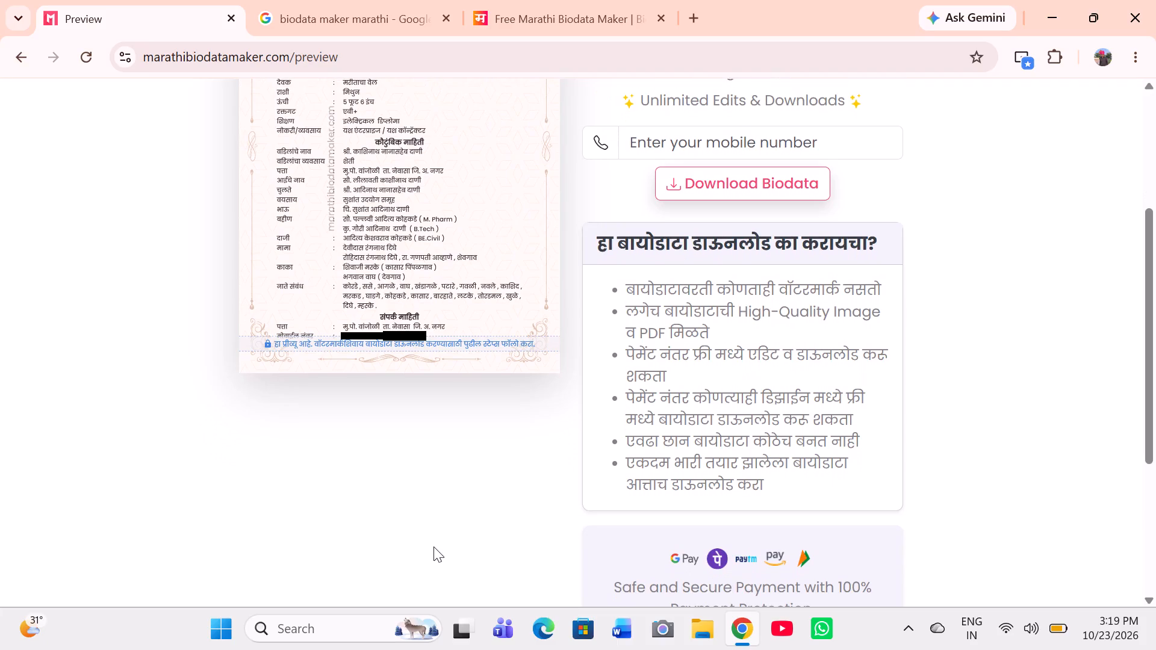
{"action": "scroll", "coordinate": [433, 546], "scroll_direction": "right", "scroll_amount": 2}
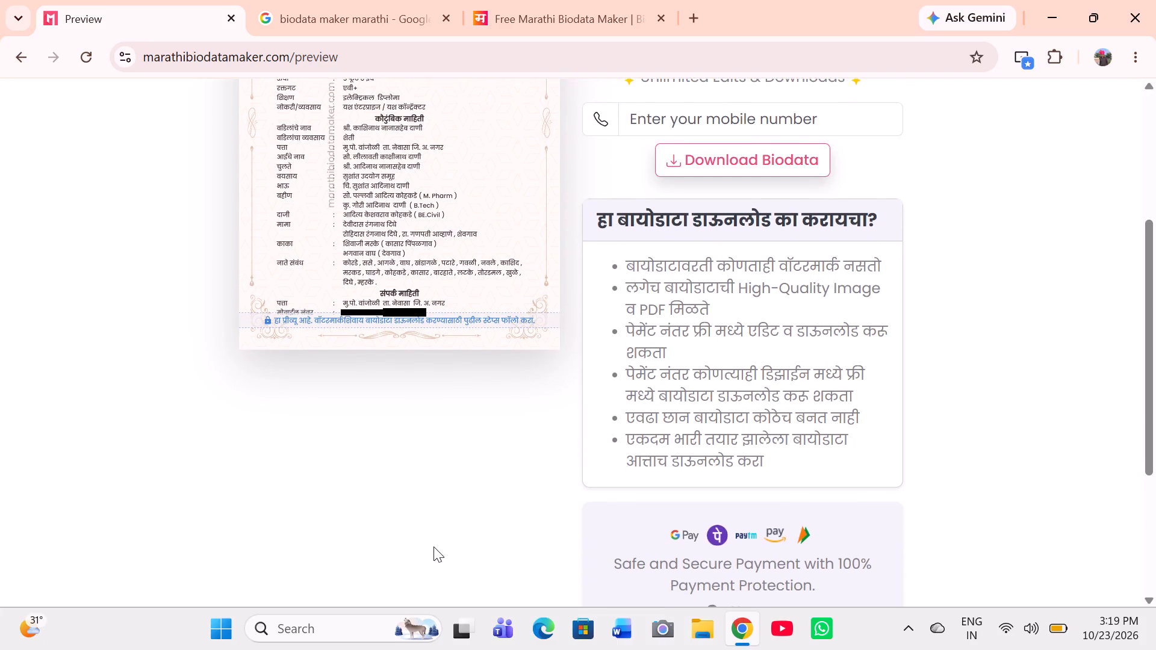
{"action": "scroll", "coordinate": [433, 546], "scroll_direction": "right", "scroll_amount": 2}
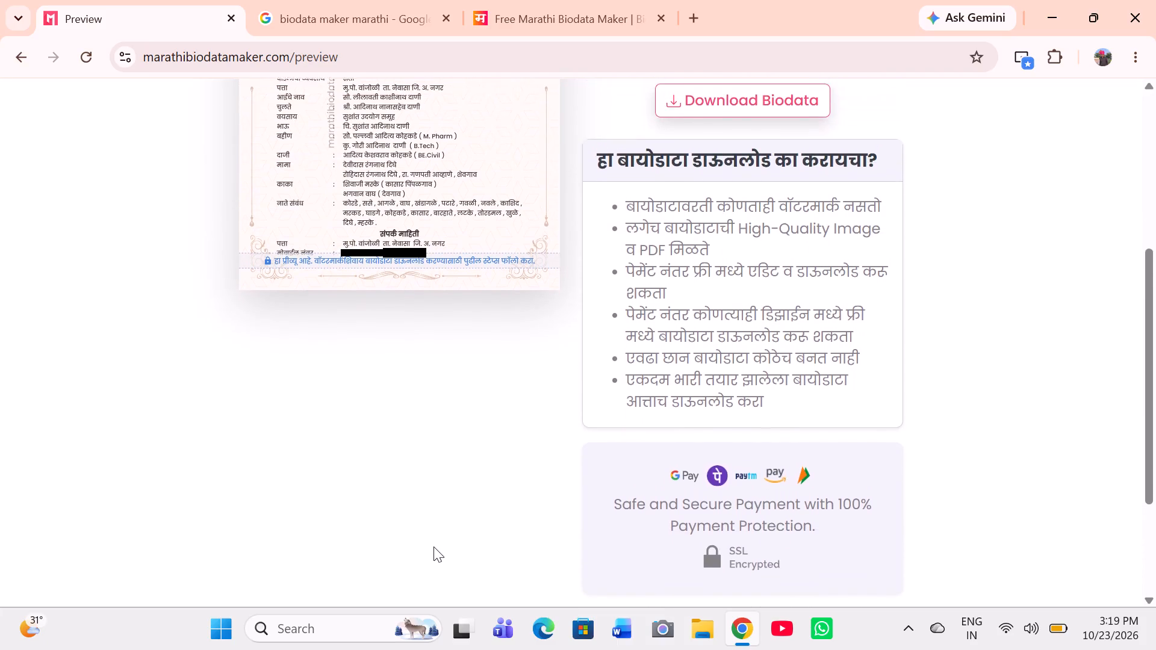
{"action": "scroll", "coordinate": [433, 546], "scroll_direction": "right", "scroll_amount": 1}
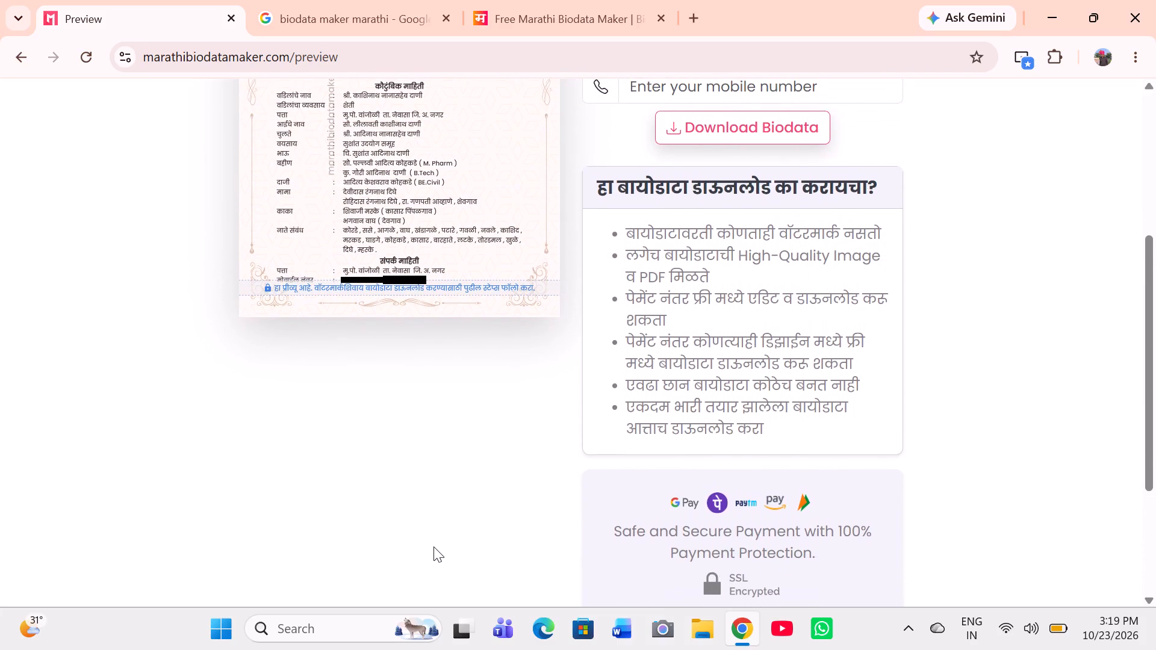
Try to download the biodata with the mobile number field left empty.
{"action": "scroll", "coordinate": [433, 546], "scroll_direction": "up", "scroll_amount": 3}
{"action": "left_click_drag", "start_coordinate": [433, 546], "coordinate": [732, 267]}
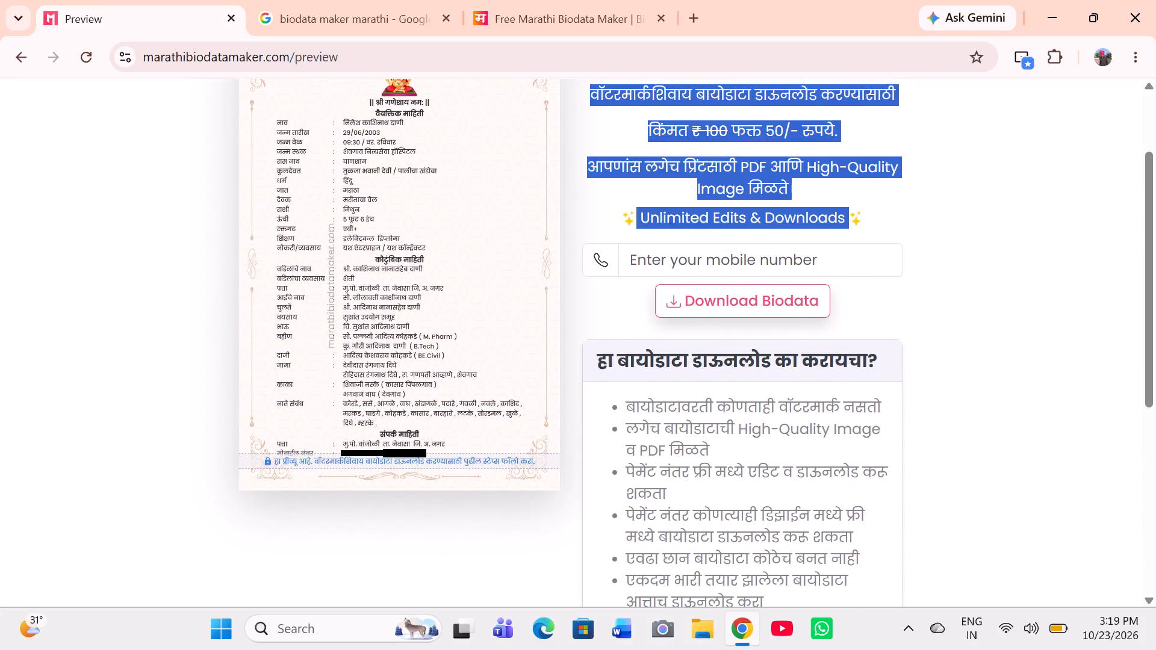
{"action": "left_click", "coordinate": [904, 300]}
{"action": "left_click", "coordinate": [785, 302]}
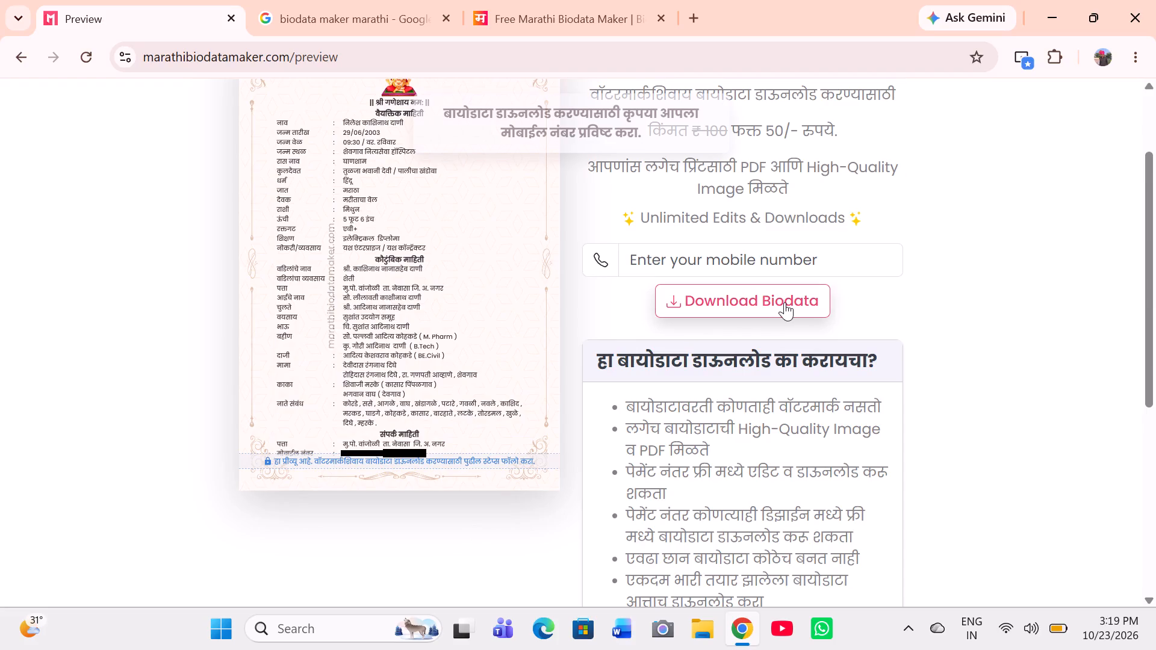
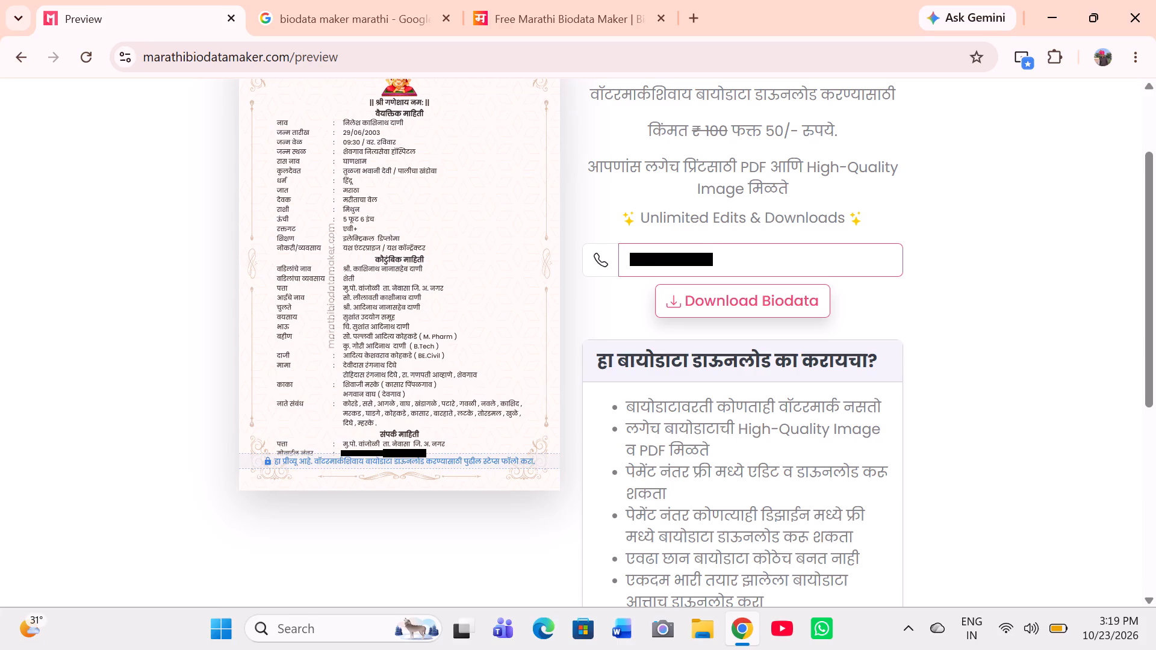
Open the biodata download's checkout with the mobile number filled in, view the payment options, and exit without paying.
{"action": "left_click", "coordinate": [751, 306]}
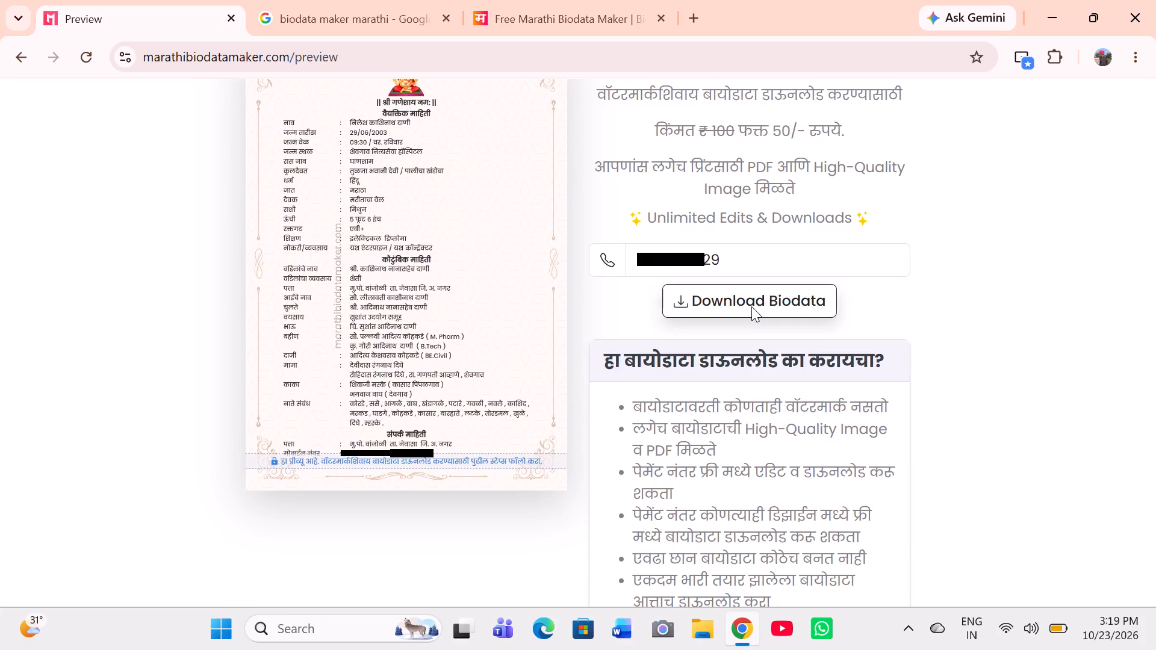
{"action": "scroll", "coordinate": [751, 306], "scroll_direction": "down", "scroll_amount": 1}
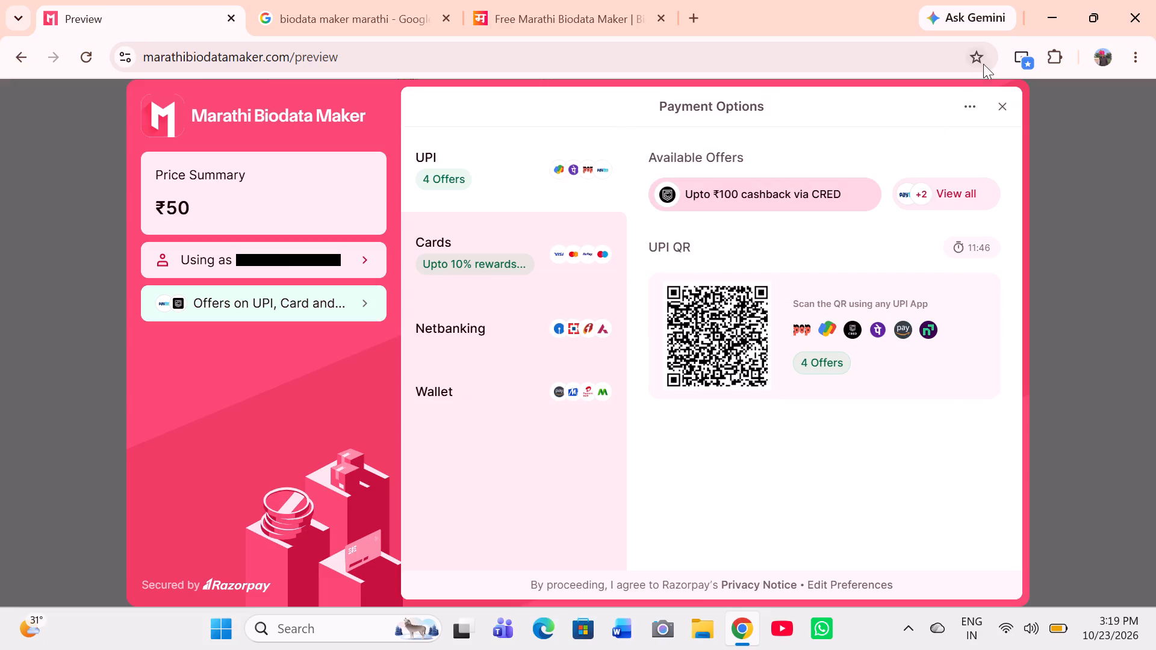
{"action": "left_click", "coordinate": [1004, 101]}
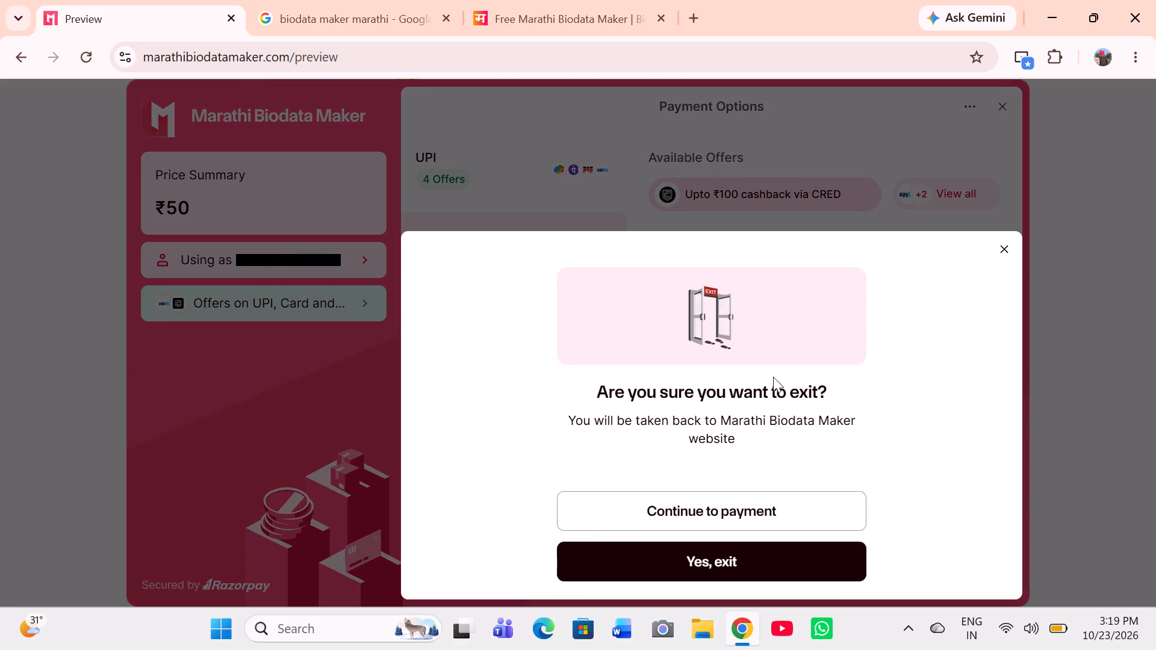
{"action": "left_click", "coordinate": [720, 573]}
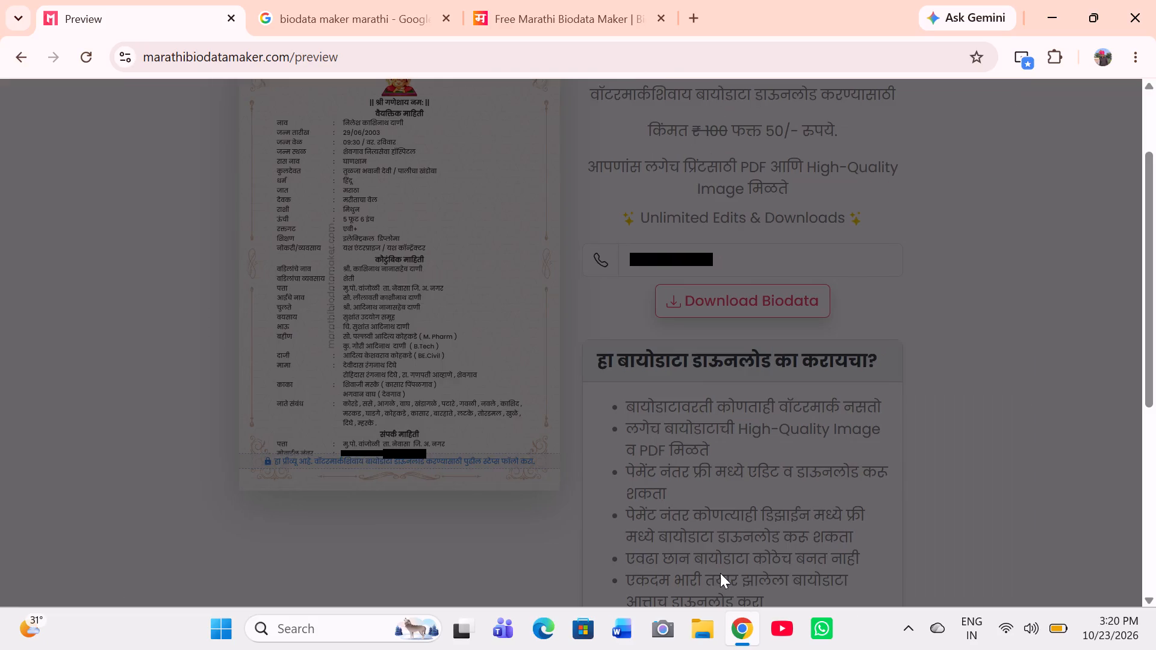
Request the biodata download from the preview page again to open the ₹50 checkout with its UPI QR code.
{"action": "scroll", "coordinate": [553, 368], "scroll_direction": "right", "scroll_amount": 1}
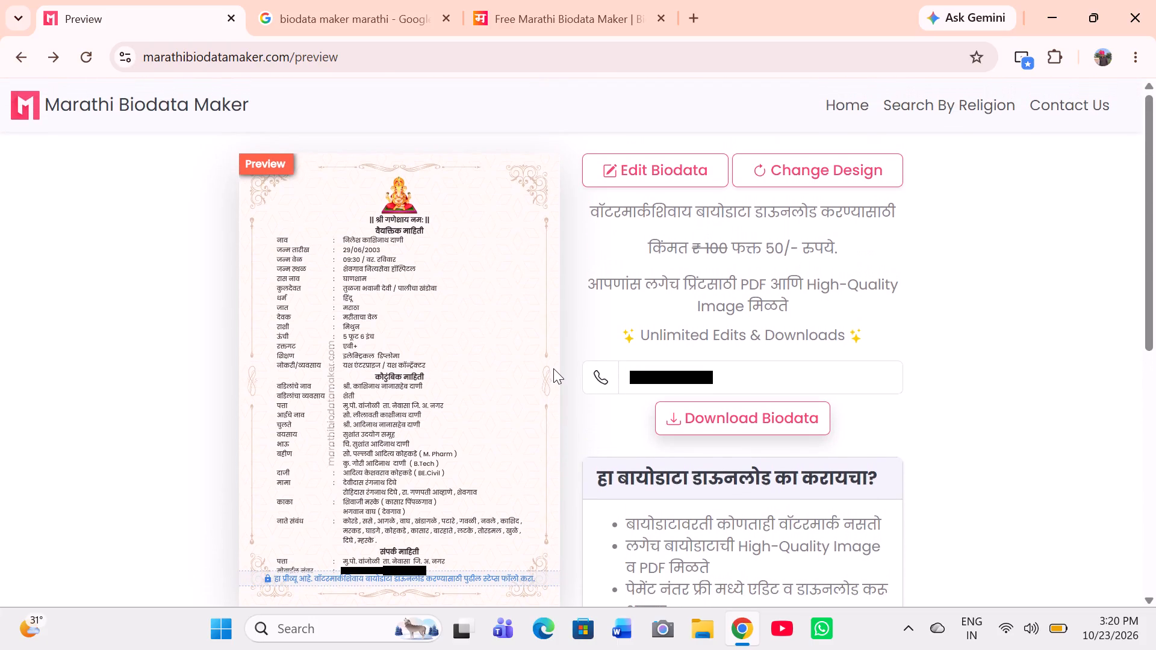
{"action": "scroll", "coordinate": [553, 368], "scroll_direction": "right", "scroll_amount": 2}
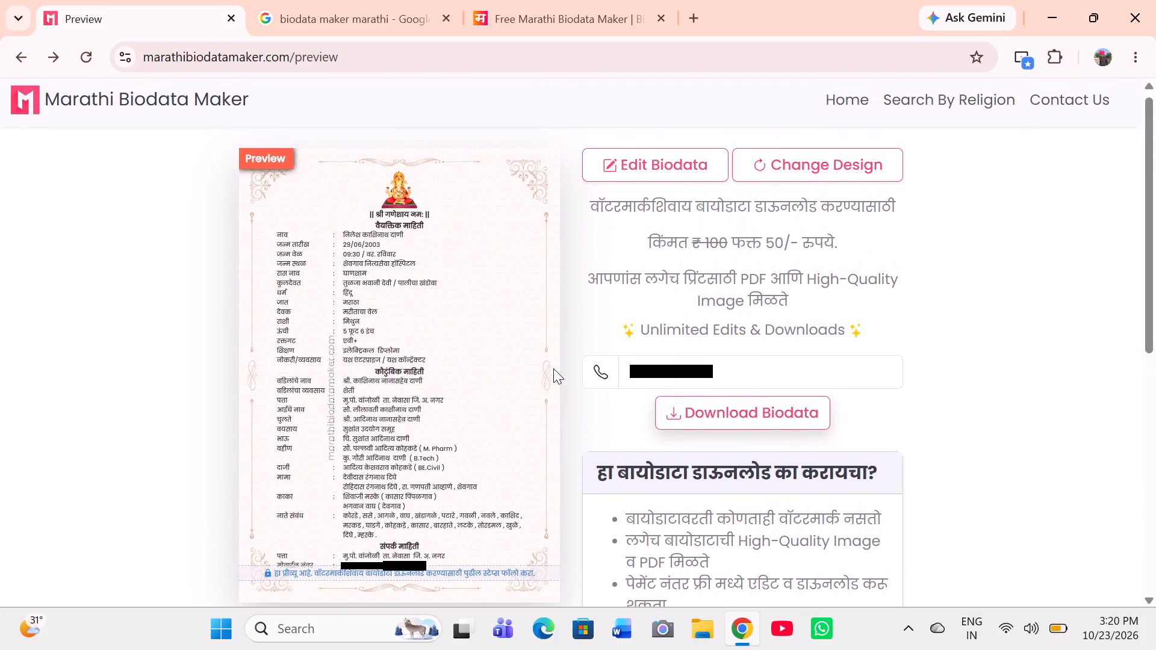
{"action": "scroll", "coordinate": [553, 368], "scroll_direction": "right", "scroll_amount": 1}
{"action": "scroll", "coordinate": [553, 368], "scroll_direction": "down", "scroll_amount": 1}
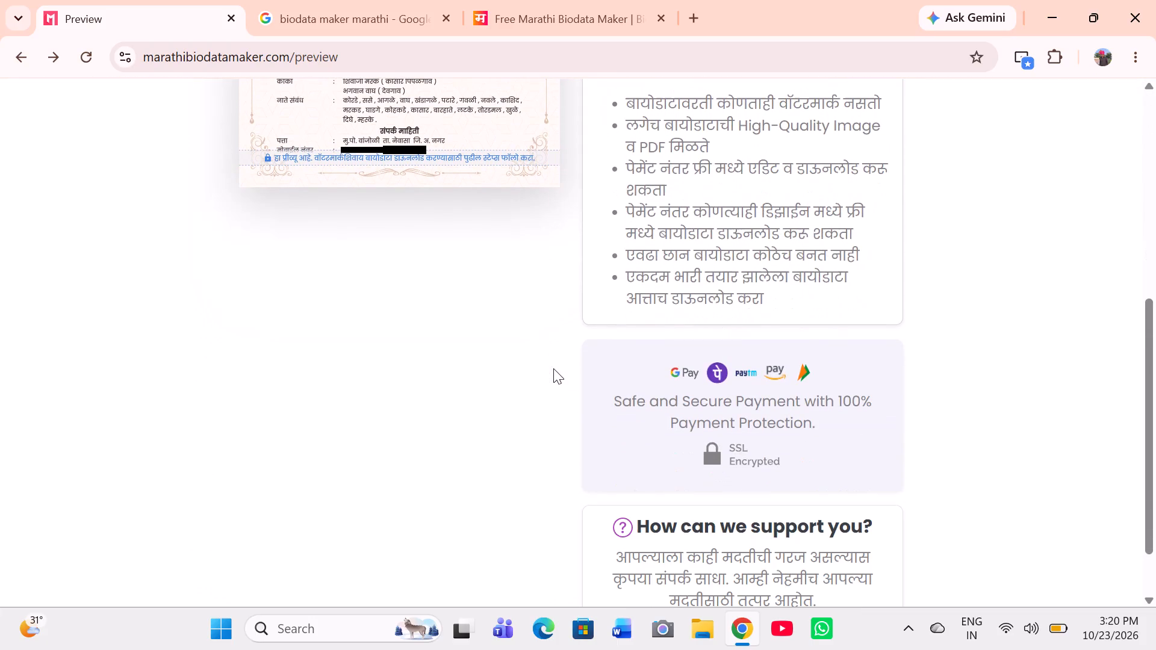
{"action": "scroll", "coordinate": [553, 368], "scroll_direction": "down", "scroll_amount": 1}
{"action": "scroll", "coordinate": [553, 368], "scroll_direction": "up", "scroll_amount": 7}
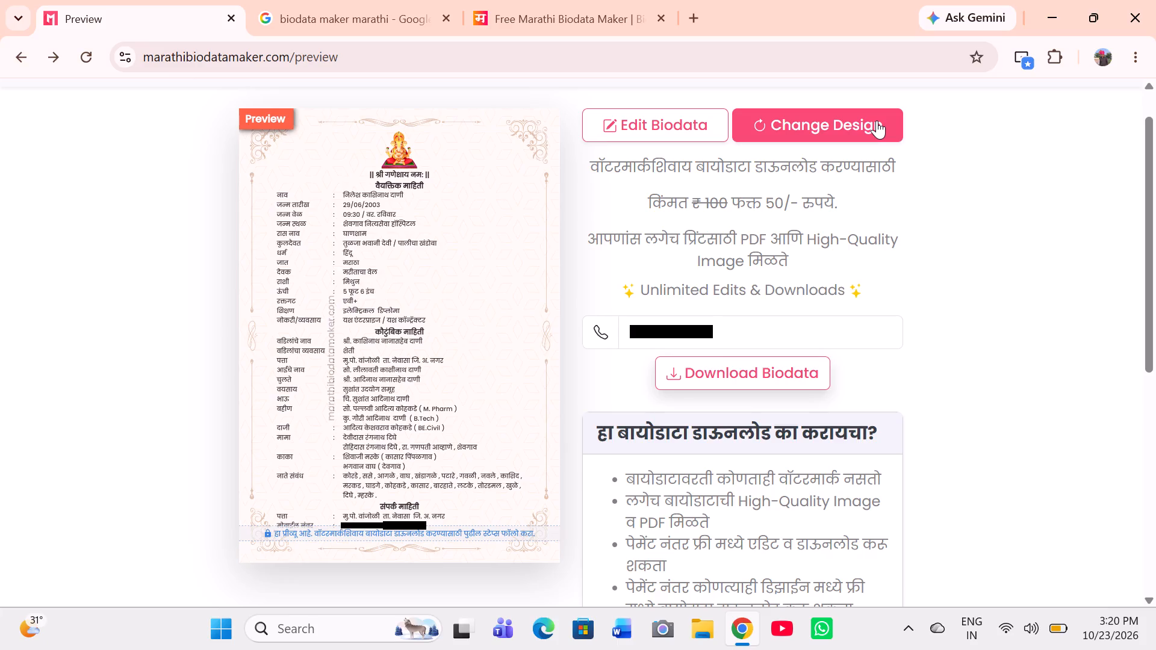
{"action": "left_click", "coordinate": [701, 370]}
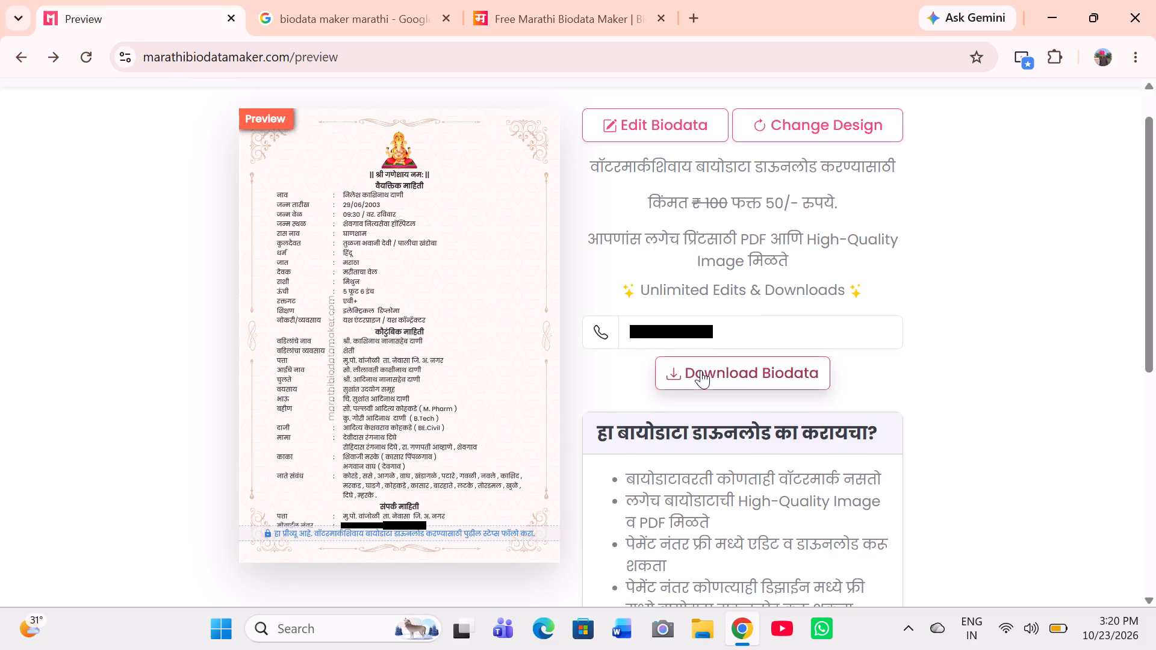
{"action": "scroll", "coordinate": [701, 370], "scroll_direction": "down", "scroll_amount": 1}
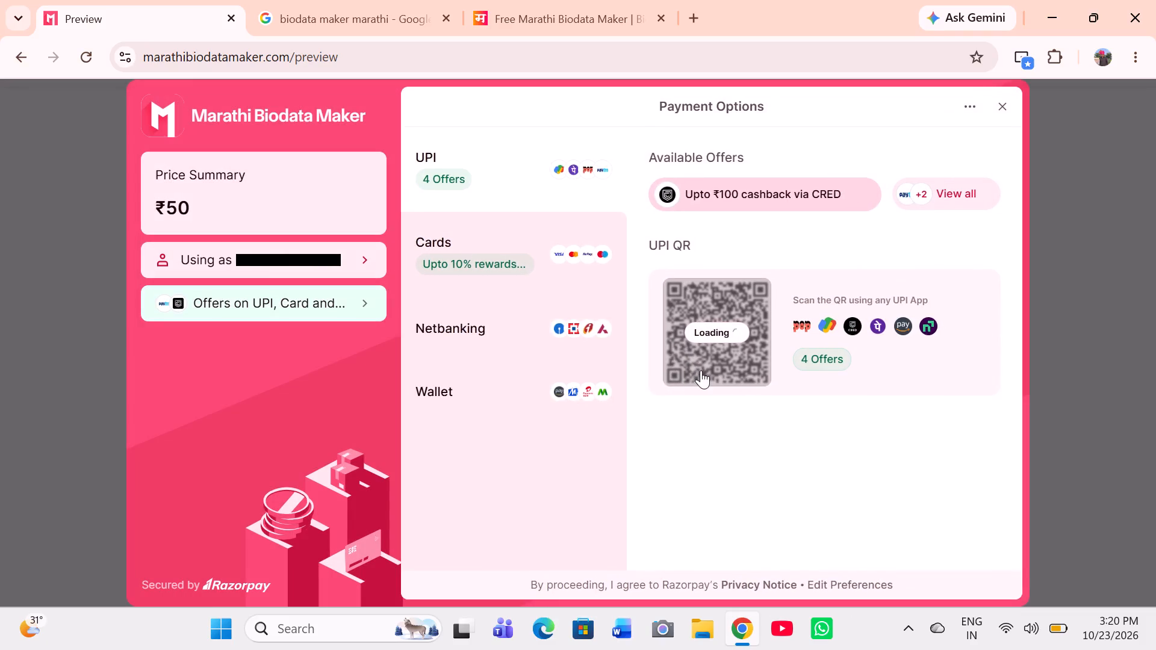
{"action": "scroll", "coordinate": [701, 370], "scroll_direction": "down", "scroll_amount": 1}
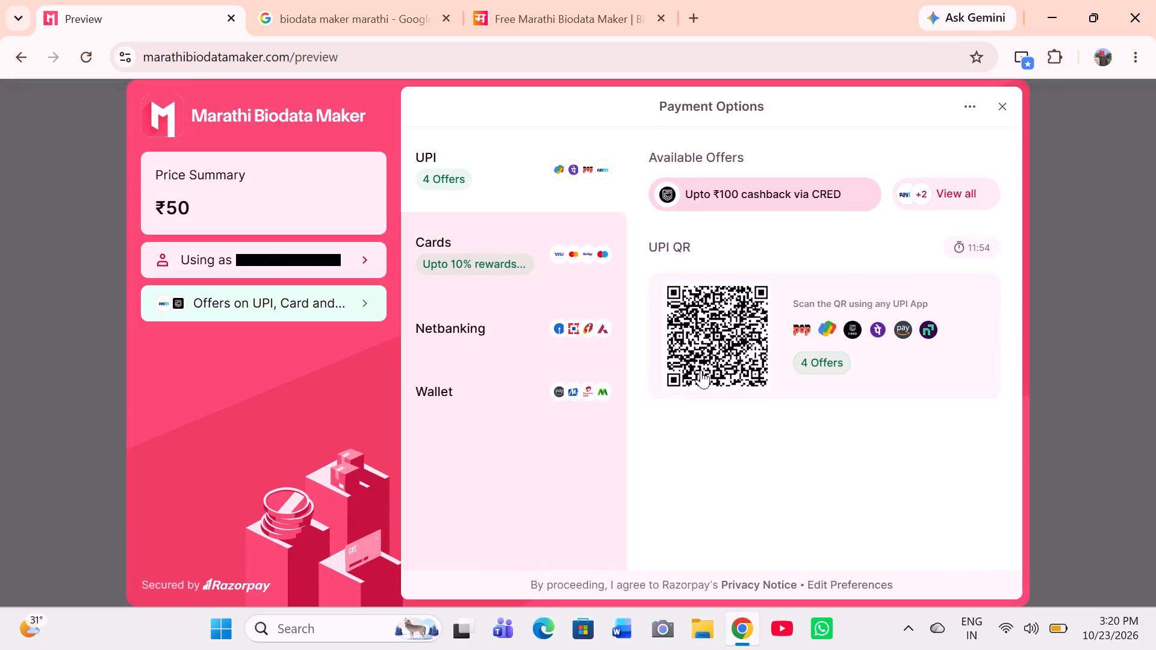
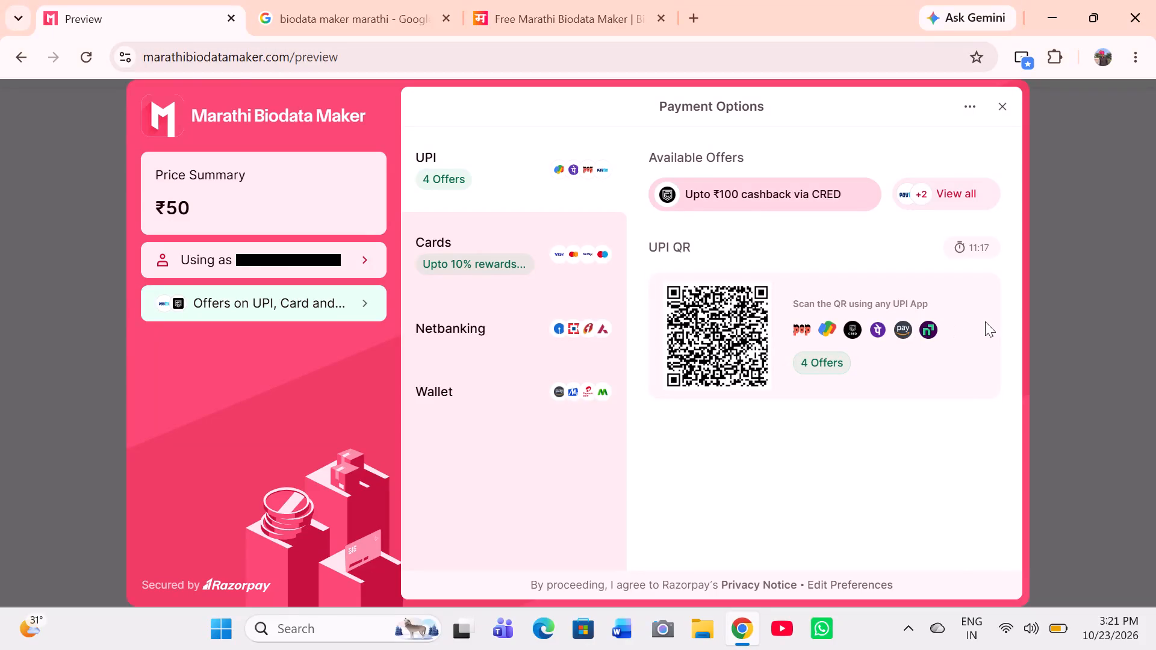
Exit the ₹50 payment checkout without paying and return to the biodata preview page.
{"action": "scroll", "coordinate": [985, 321], "scroll_direction": "down", "scroll_amount": 2}
{"action": "left_click", "coordinate": [1002, 111]}
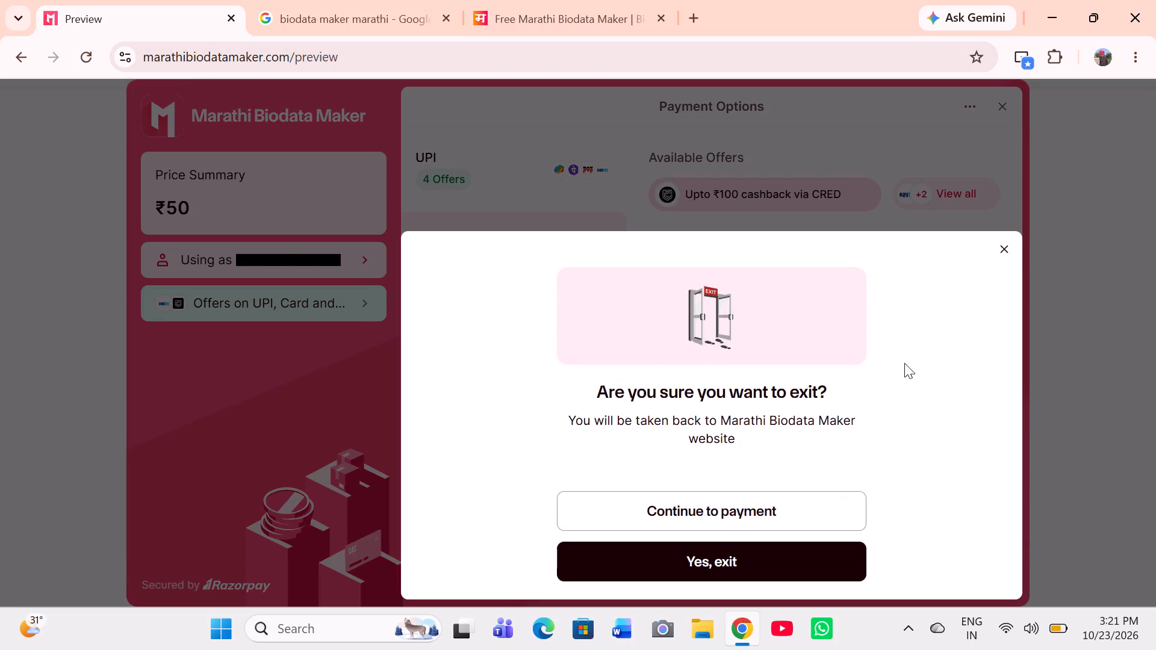
{"action": "left_click", "coordinate": [741, 554]}
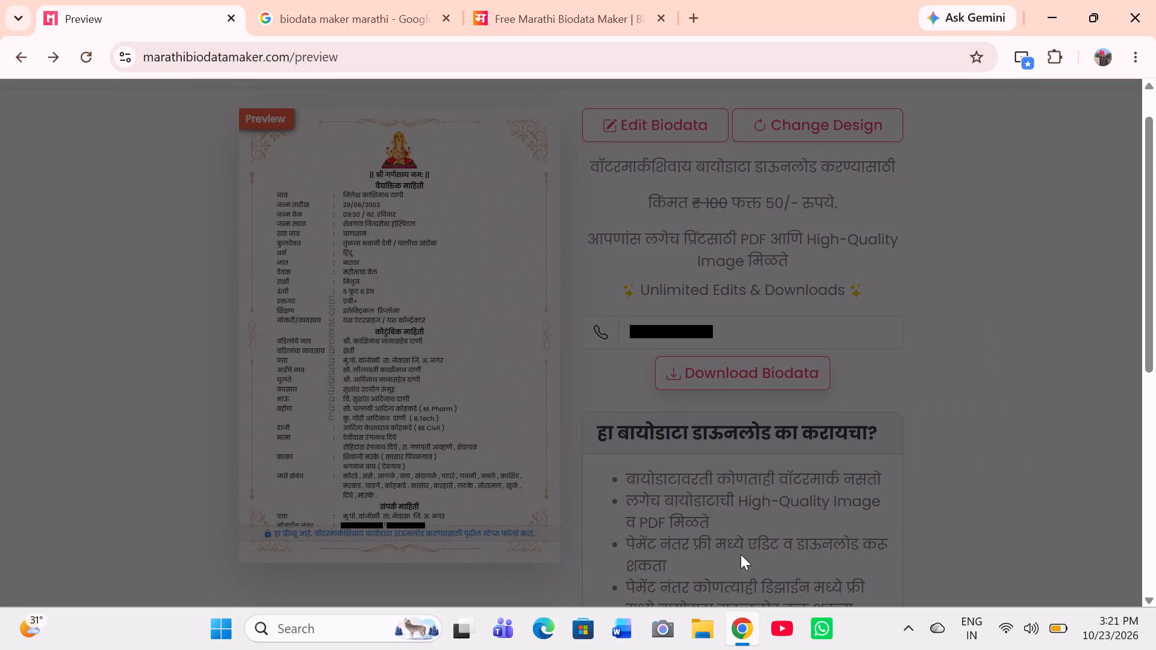
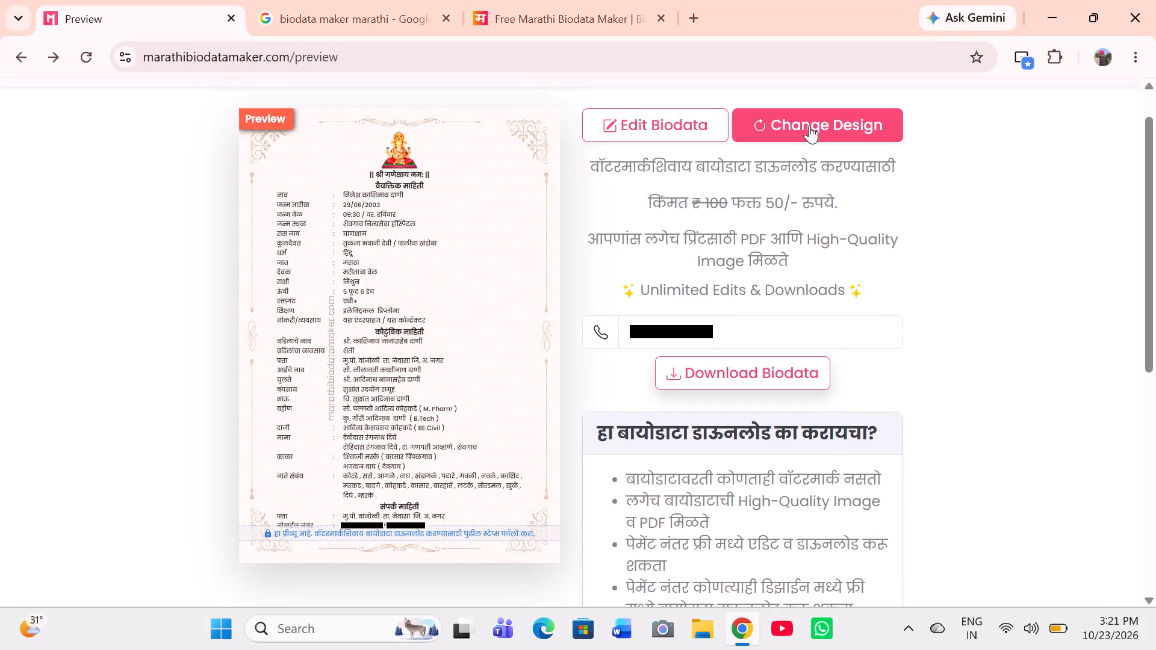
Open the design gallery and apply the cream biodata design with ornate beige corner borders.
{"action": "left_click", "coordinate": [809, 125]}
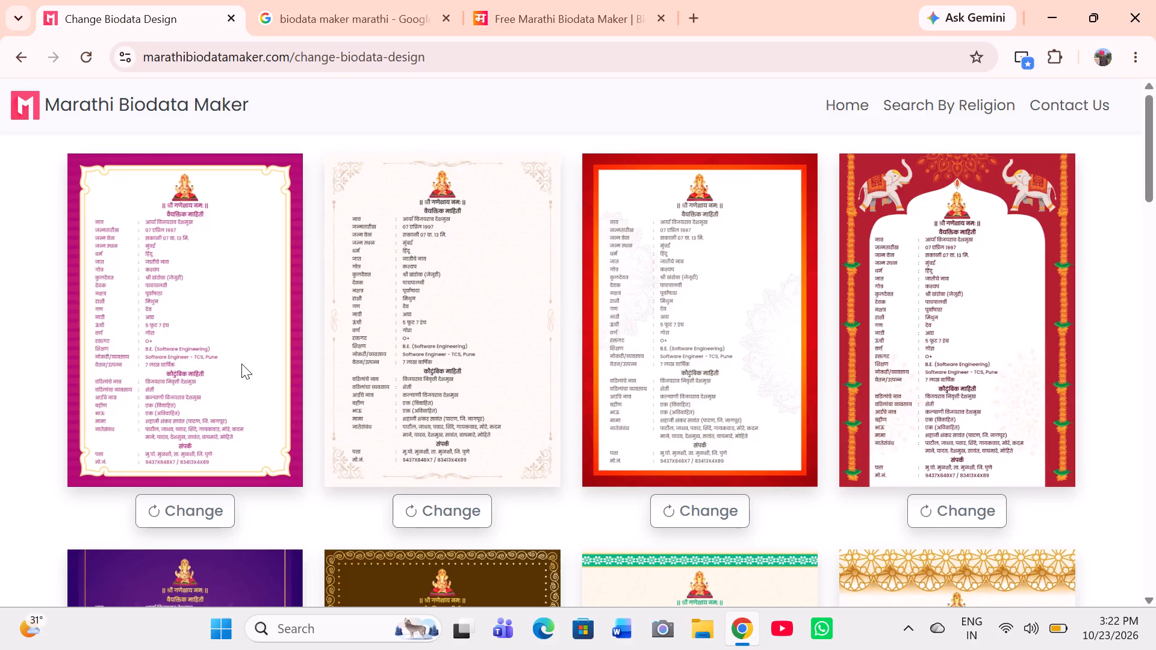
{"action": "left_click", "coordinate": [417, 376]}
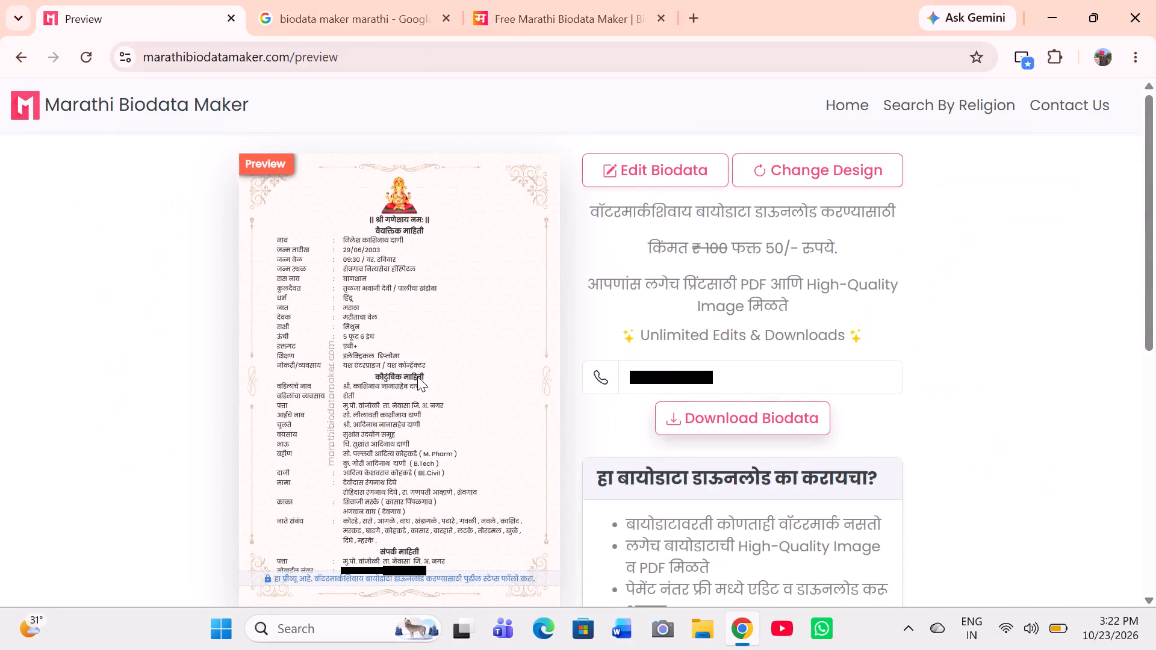
Reopen the design gallery, compare the other biodata designs, and apply the cream one with ornate beige corner borders.
{"action": "scroll", "coordinate": [417, 376], "scroll_direction": "down", "scroll_amount": 1}
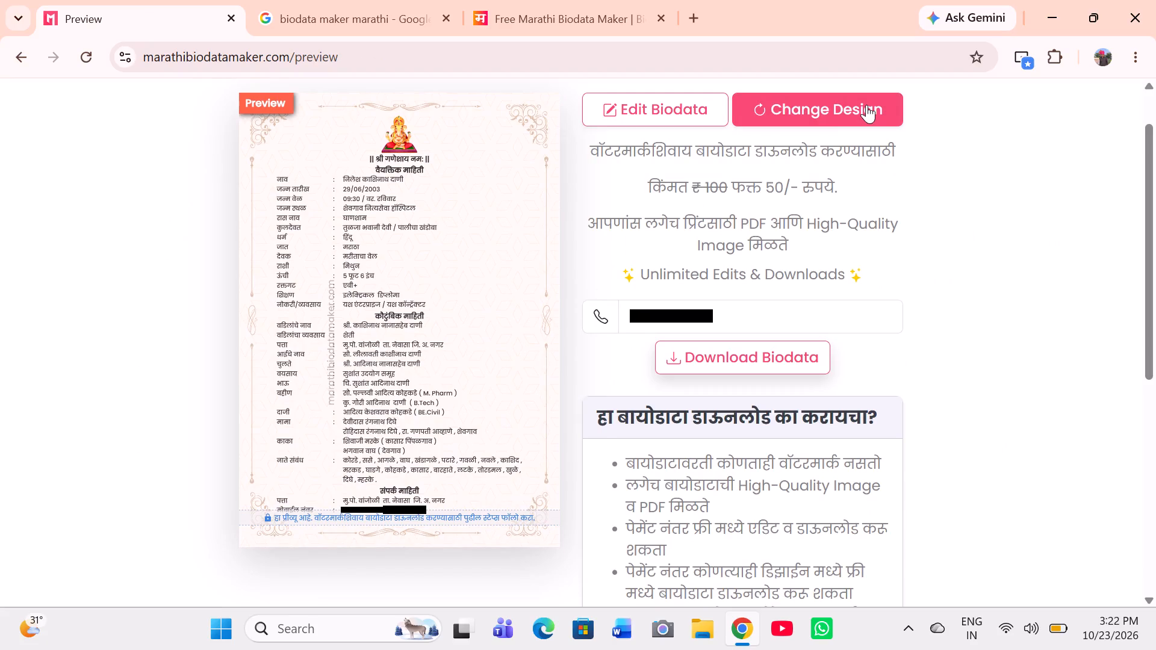
{"action": "left_click", "coordinate": [866, 105]}
{"action": "scroll", "coordinate": [866, 105], "scroll_direction": "right", "scroll_amount": 1}
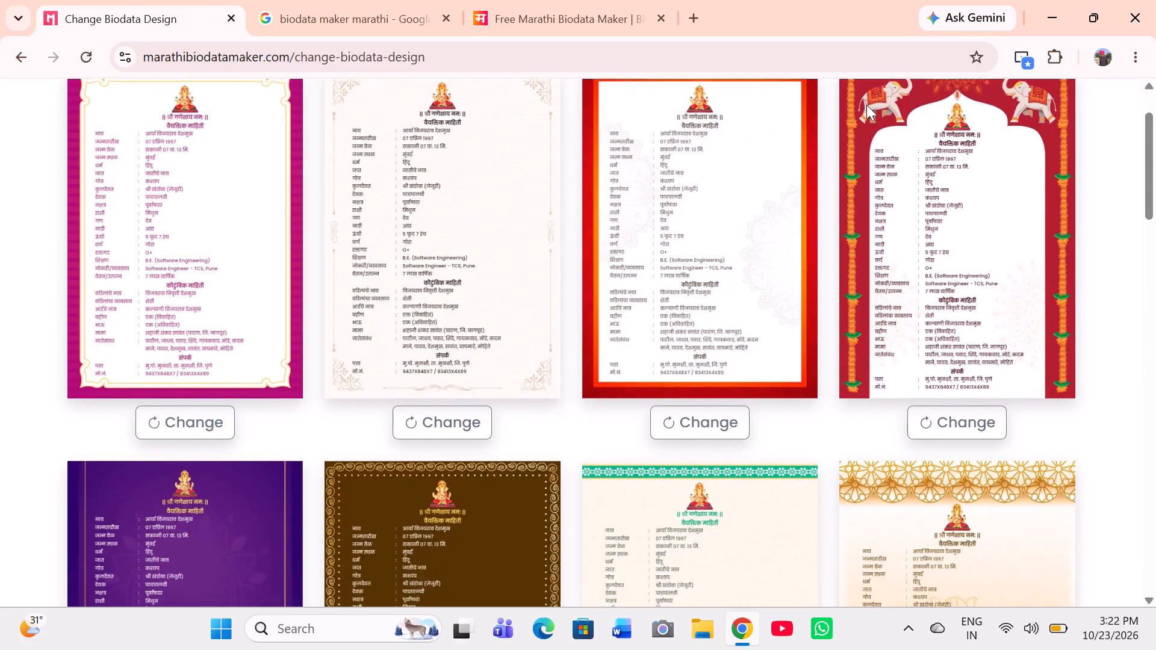
{"action": "scroll", "coordinate": [866, 105], "scroll_direction": "right", "scroll_amount": 5}
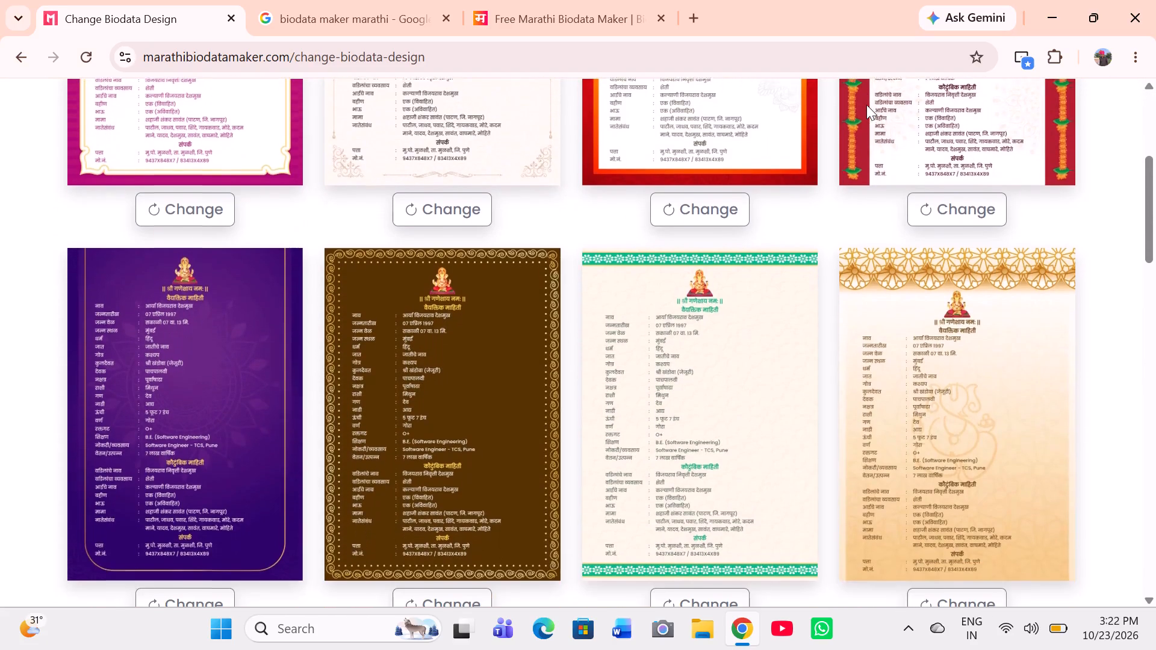
{"action": "scroll", "coordinate": [866, 105], "scroll_direction": "right", "scroll_amount": 3}
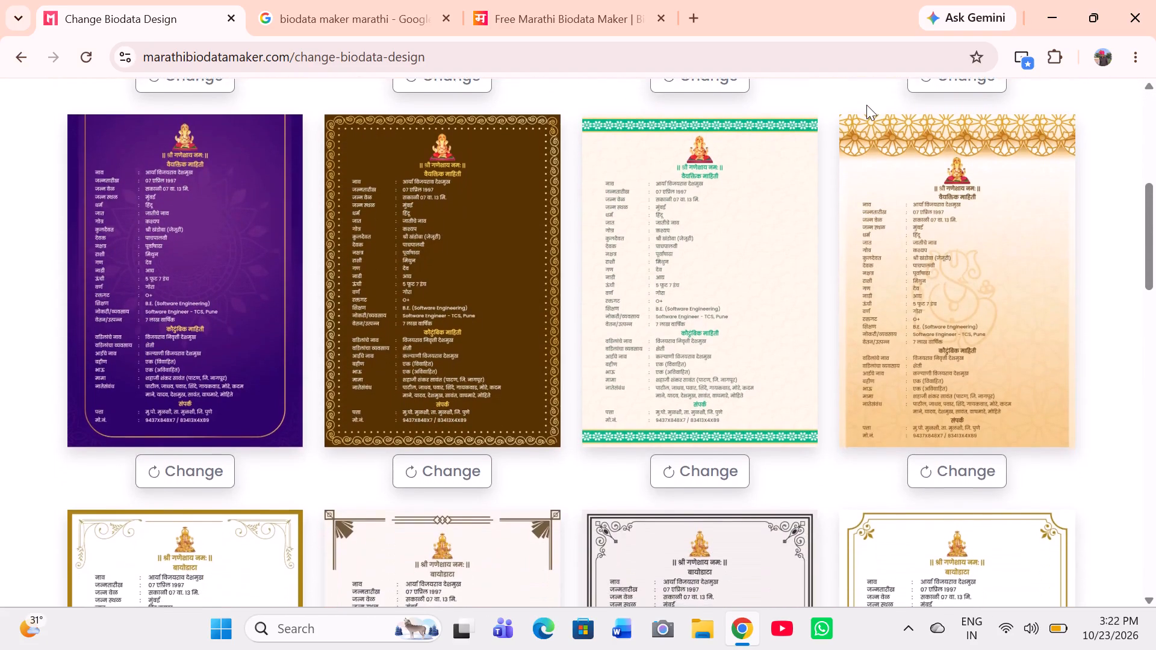
{"action": "scroll", "coordinate": [866, 105], "scroll_direction": "right", "scroll_amount": 2}
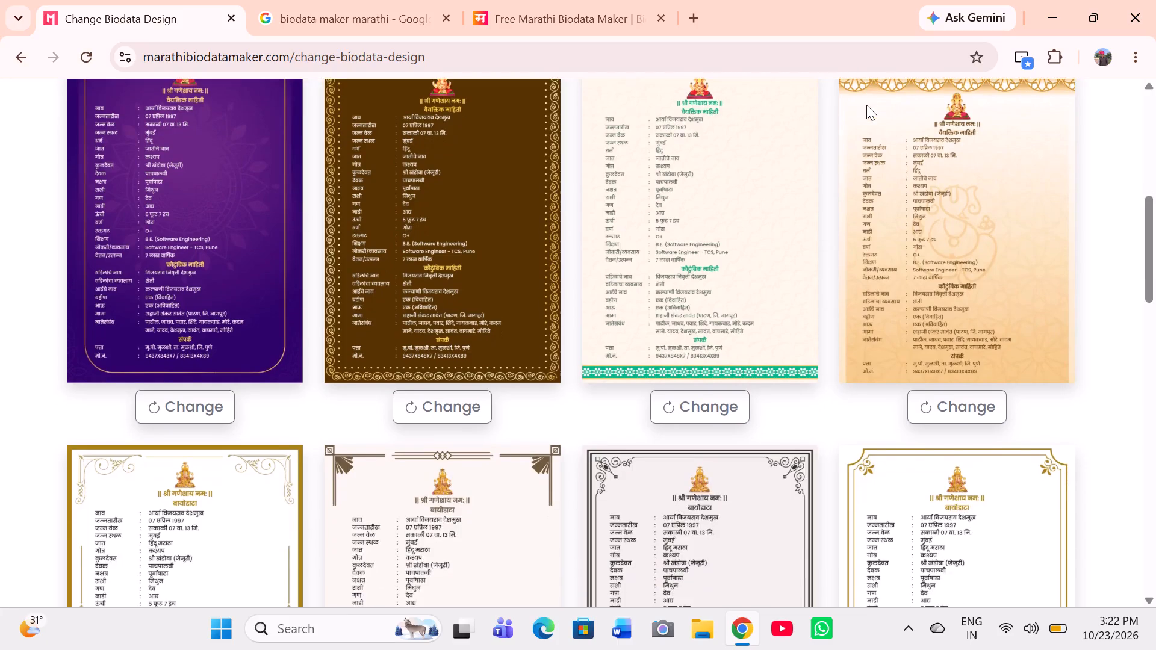
{"action": "scroll", "coordinate": [866, 105], "scroll_direction": "up", "scroll_amount": 2}
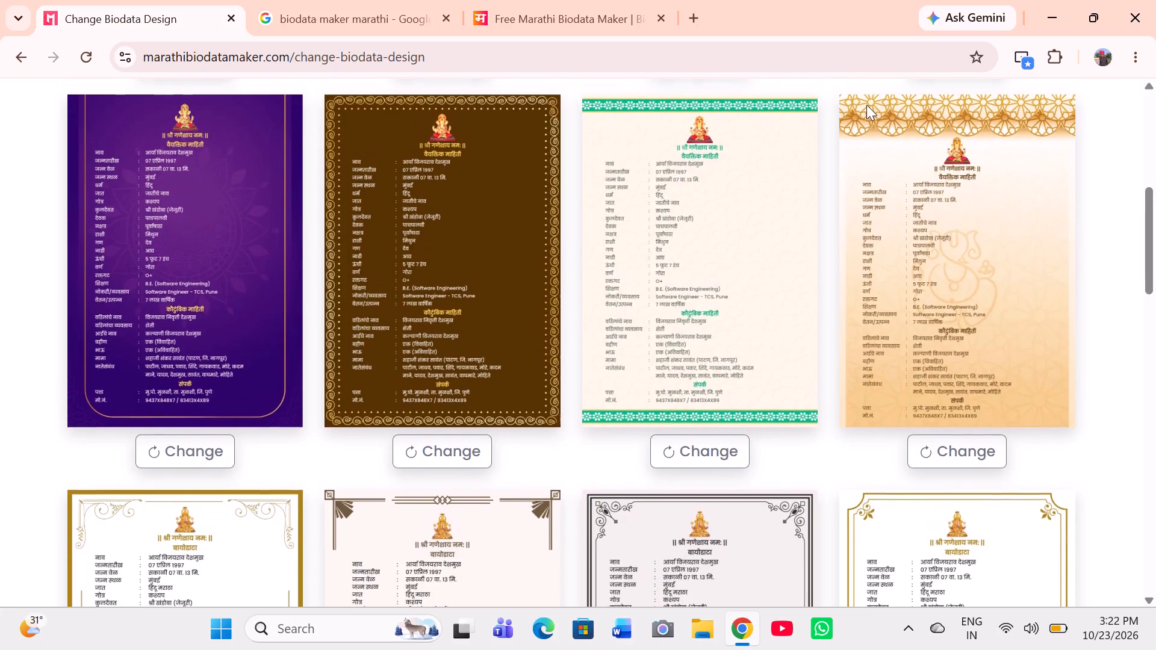
{"action": "scroll", "coordinate": [866, 105], "scroll_direction": "up", "scroll_amount": 5}
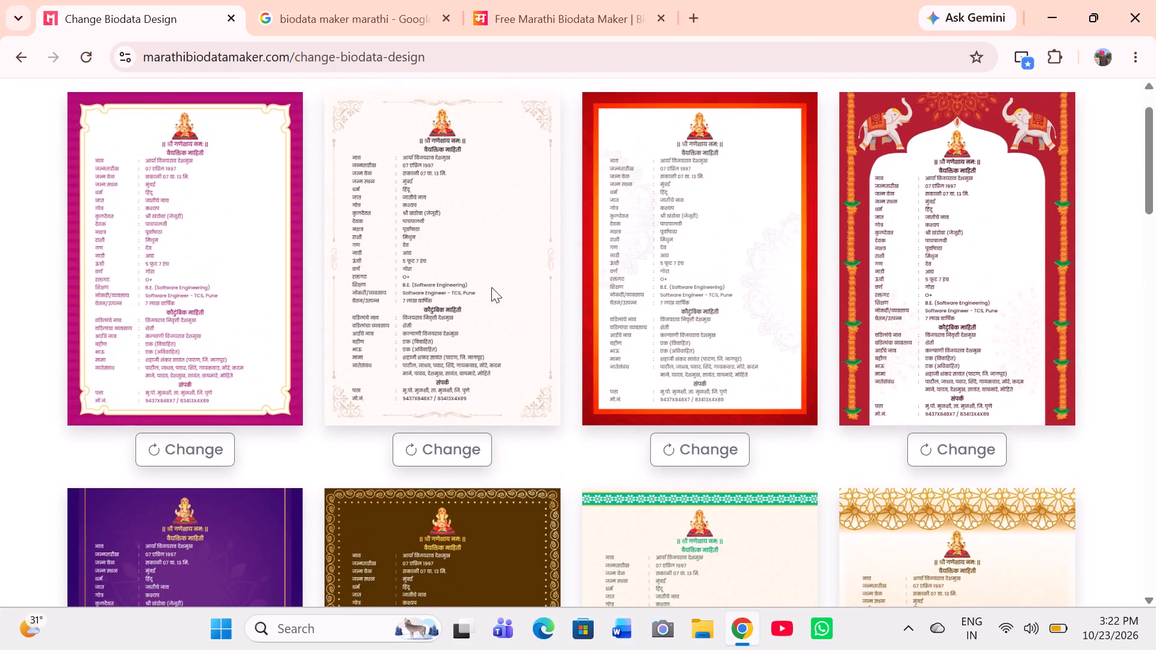
{"action": "left_click", "coordinate": [448, 358]}
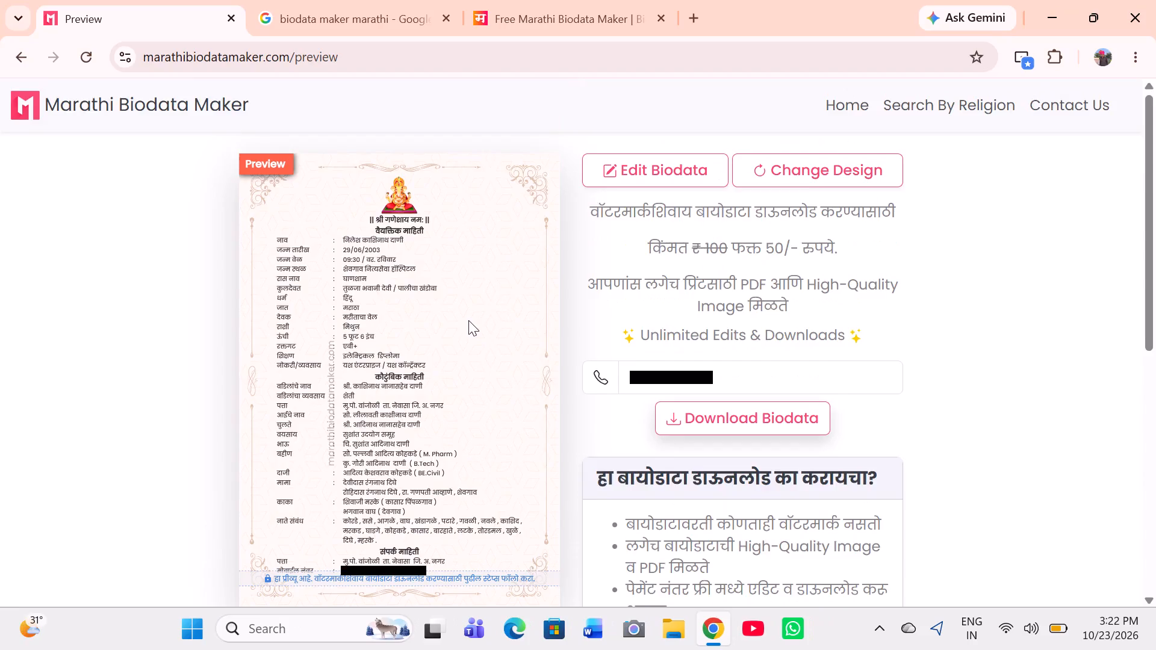
Examine the biodata preview from the personal details down to the contact section, along with the download benefits.
{"action": "scroll", "coordinate": [468, 320], "scroll_direction": "down", "scroll_amount": 4}
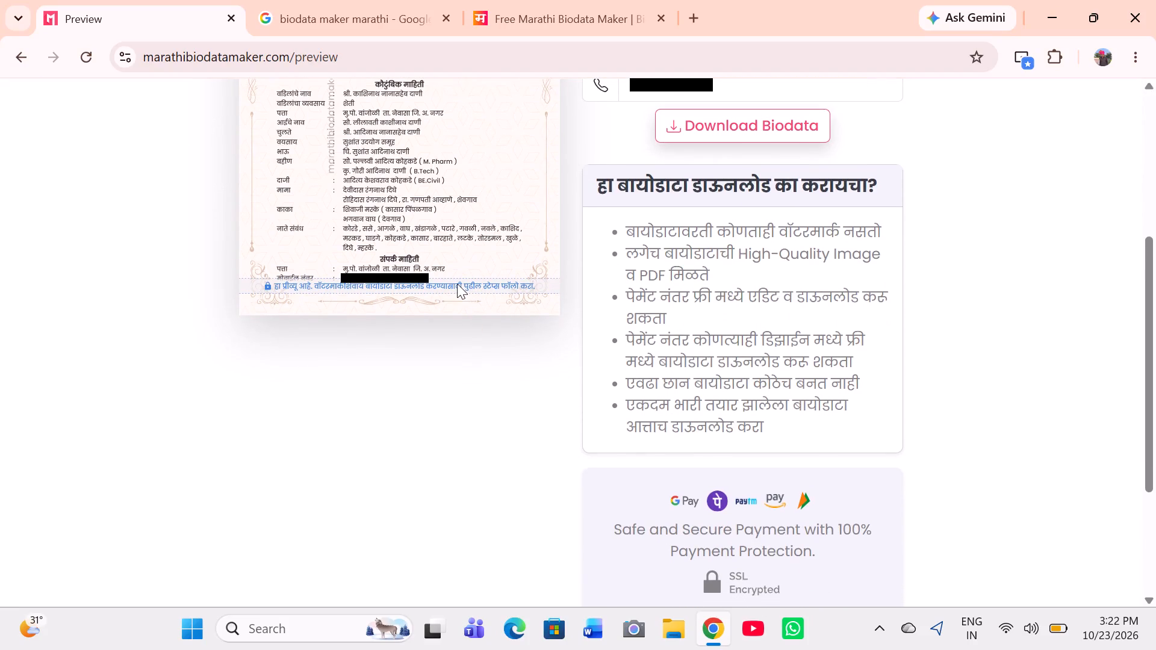
{"action": "left_click", "coordinate": [457, 283]}
{"action": "double_click", "coordinate": [457, 283]}
{"action": "scroll", "coordinate": [665, 329], "scroll_direction": "down", "scroll_amount": 6}
{"action": "scroll", "coordinate": [665, 329], "scroll_direction": "up", "scroll_amount": 4}
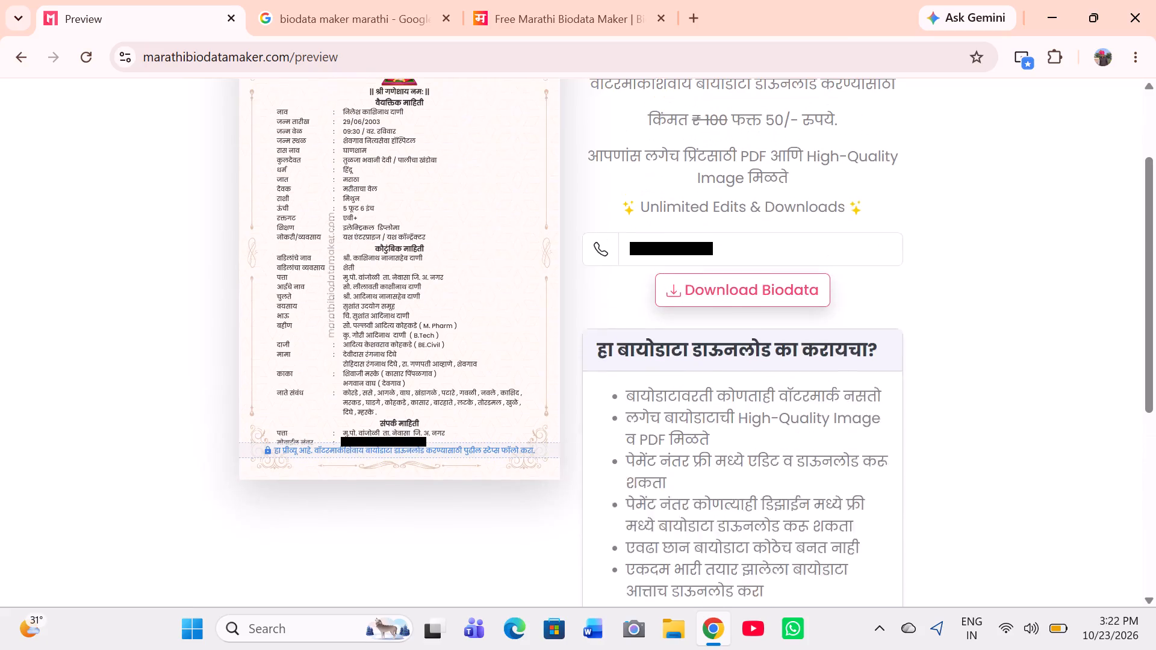
{"action": "scroll", "coordinate": [665, 329], "scroll_direction": "up", "scroll_amount": 4}
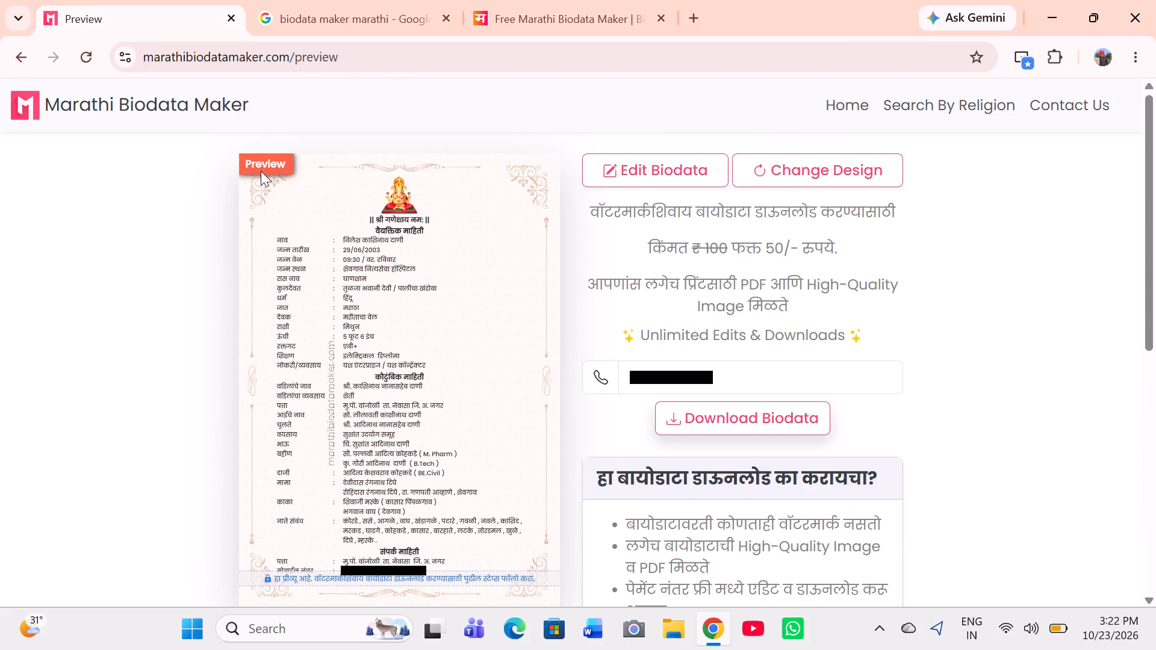
{"action": "left_click", "coordinate": [262, 171]}
{"action": "scroll", "coordinate": [550, 303], "scroll_direction": "down", "scroll_amount": 2}
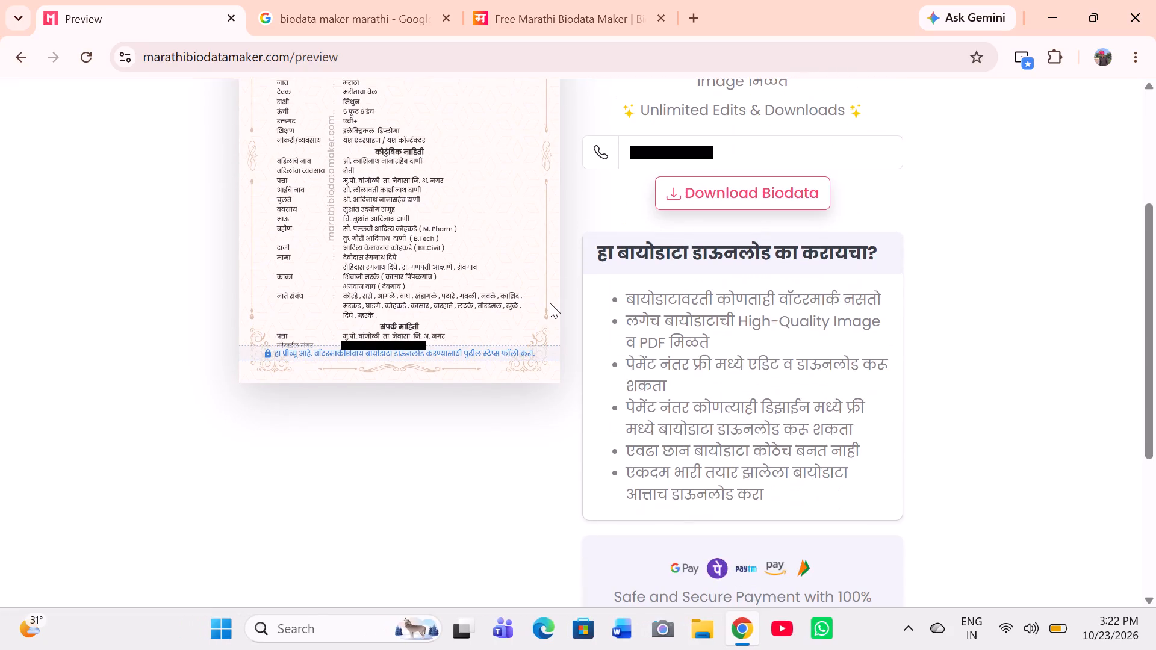
{"action": "scroll", "coordinate": [550, 303], "scroll_direction": "down", "scroll_amount": 2}
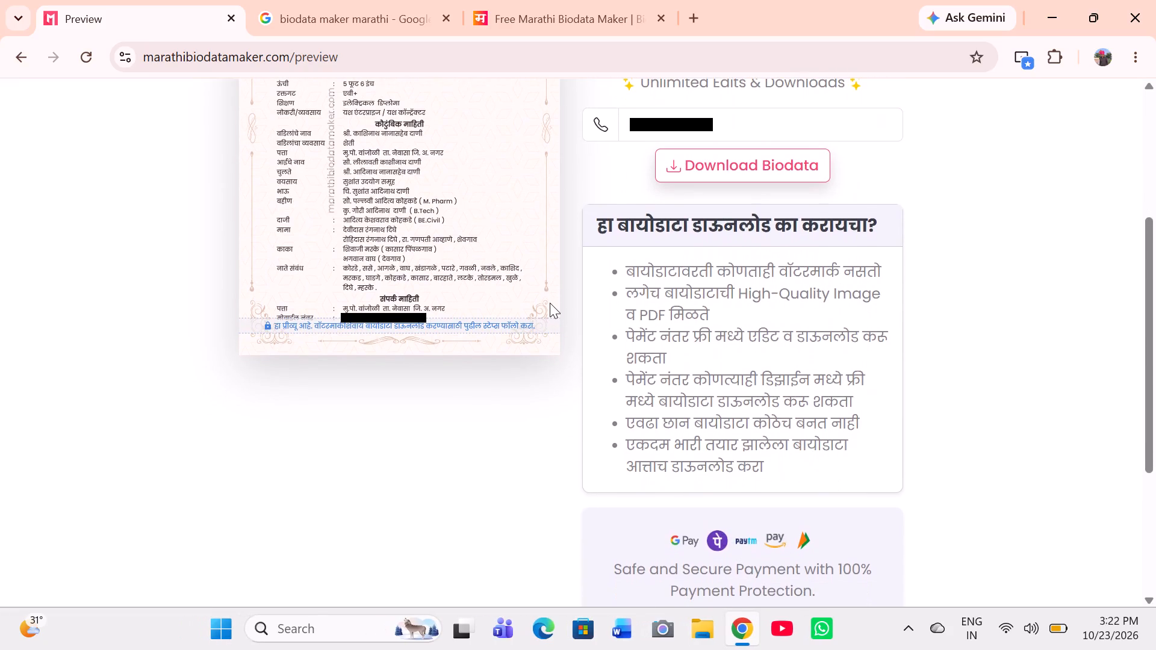
{"action": "scroll", "coordinate": [550, 303], "scroll_direction": "down", "scroll_amount": 2}
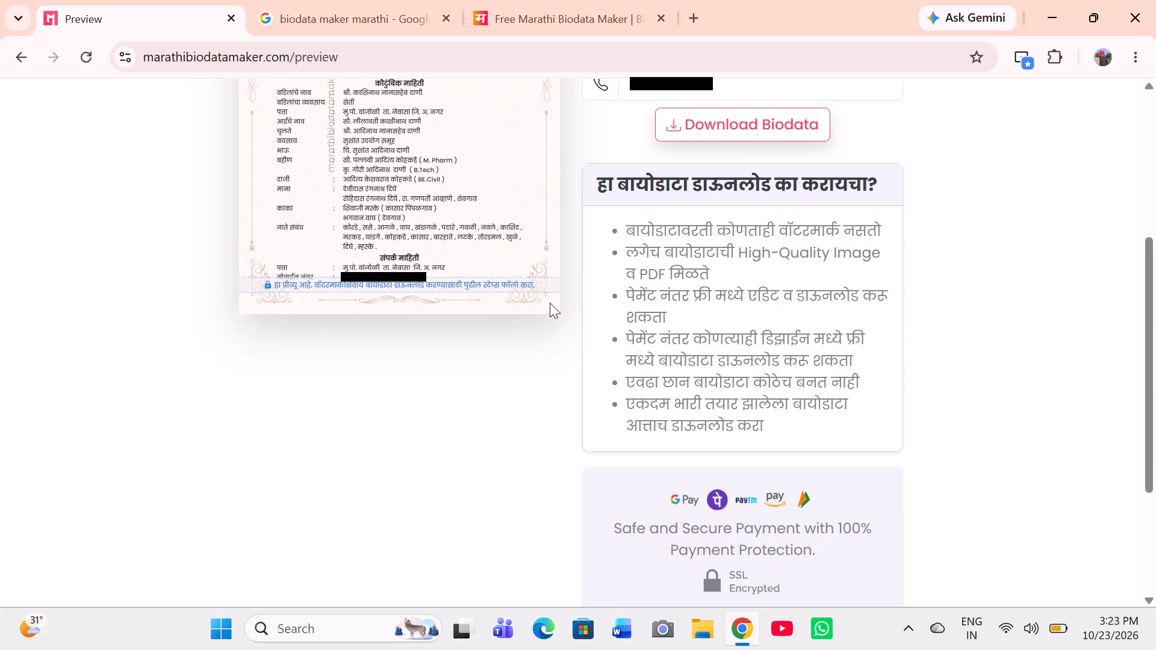
{"action": "scroll", "coordinate": [550, 303], "scroll_direction": "up", "scroll_amount": 5}
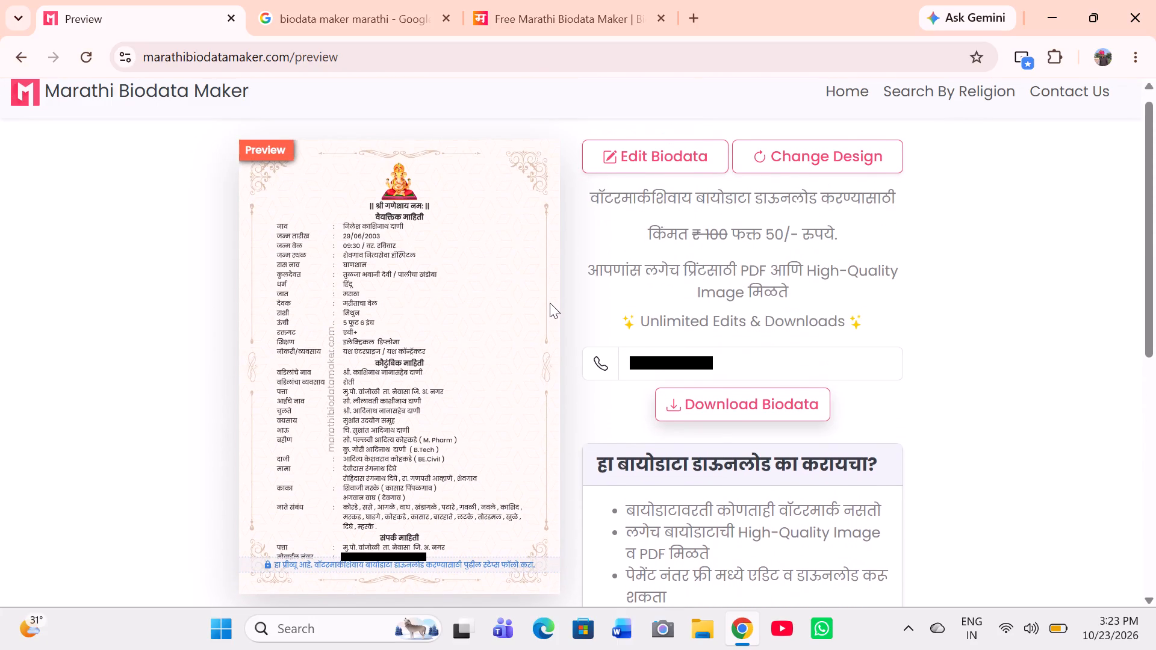
Start the biodata download checkout and complete the ₹50 payment by UPI.
{"action": "scroll", "coordinate": [550, 303], "scroll_direction": "down", "scroll_amount": 2}
{"action": "left_click", "coordinate": [682, 323]}
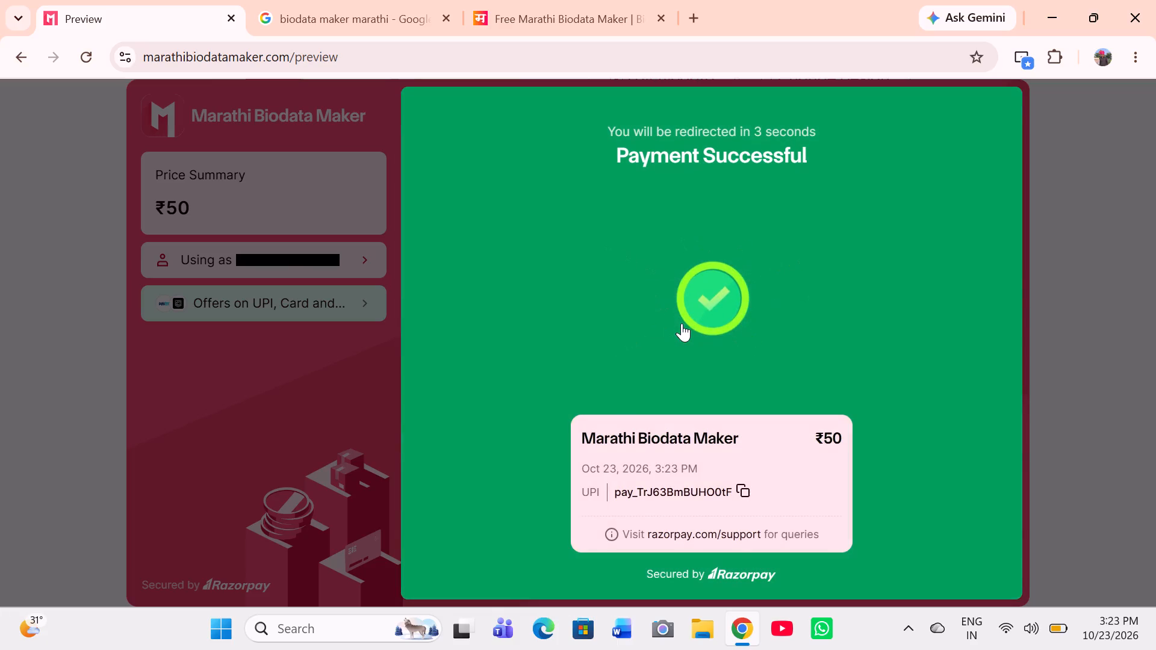
{"action": "scroll", "coordinate": [682, 323], "scroll_direction": "down", "scroll_amount": 2}
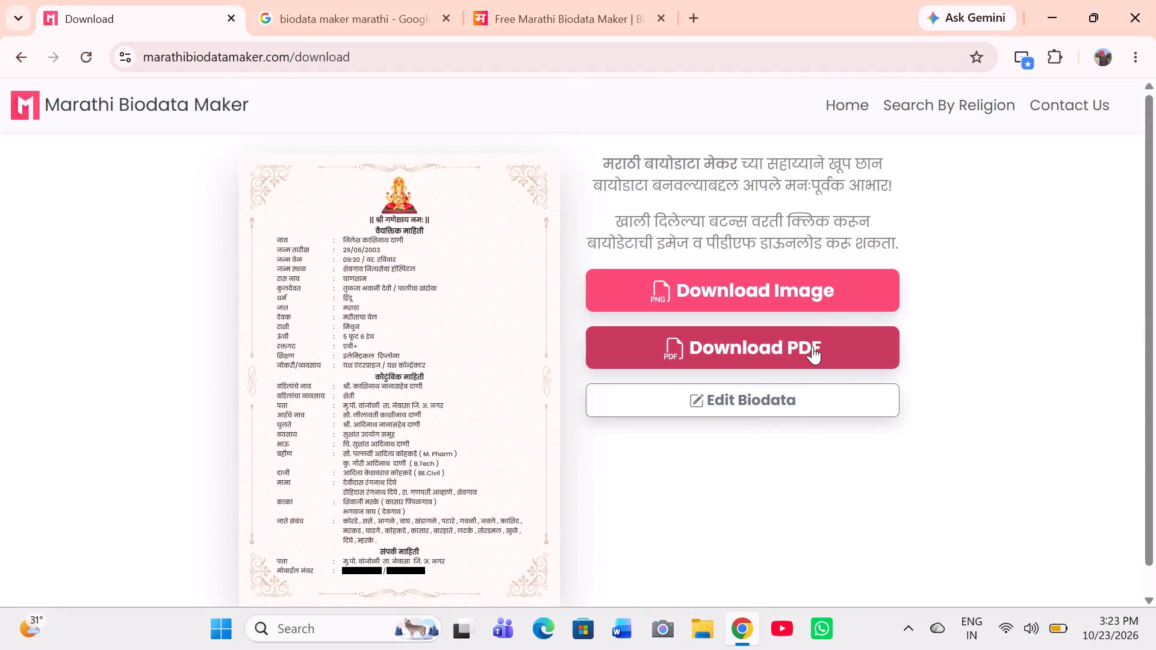
Download the biodata as a PDF and save it in the Downloads folder as Bhai Biodata.
{"action": "left_click", "coordinate": [812, 346]}
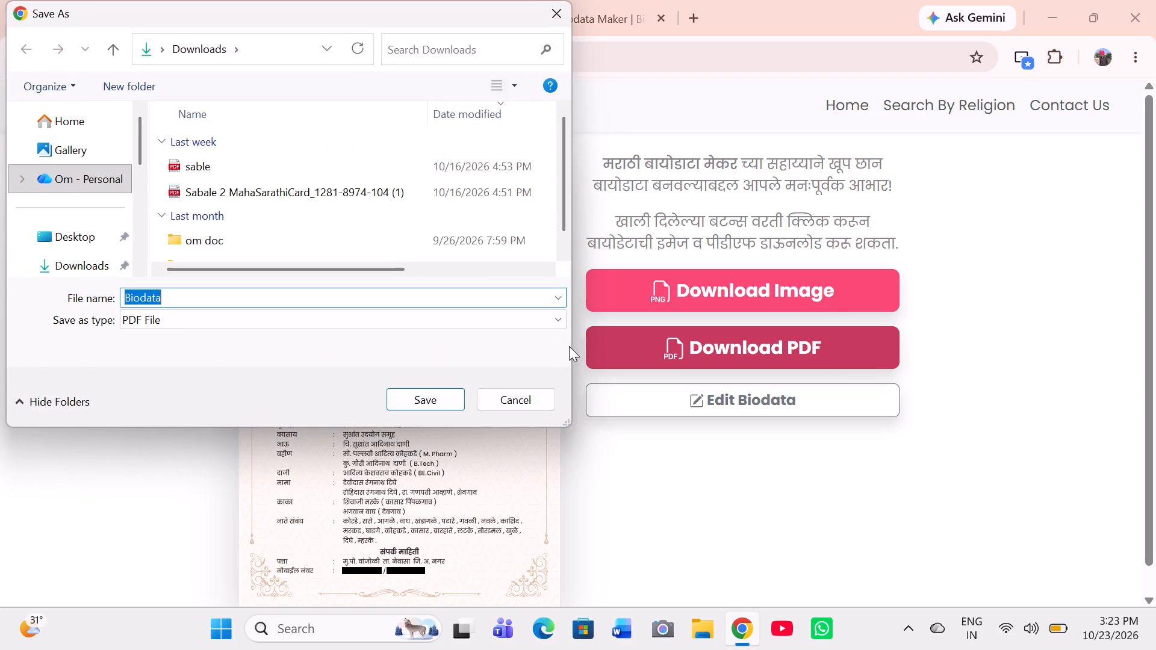
{"action": "left_click", "coordinate": [408, 297]}
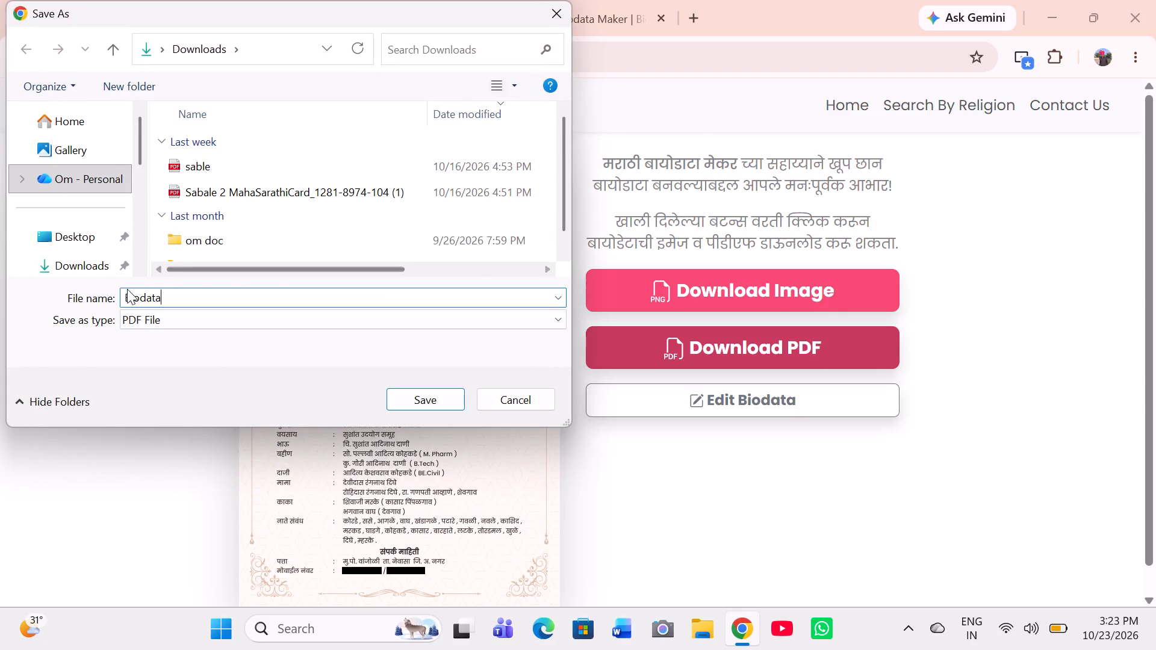
{"action": "left_click", "coordinate": [124, 294]}
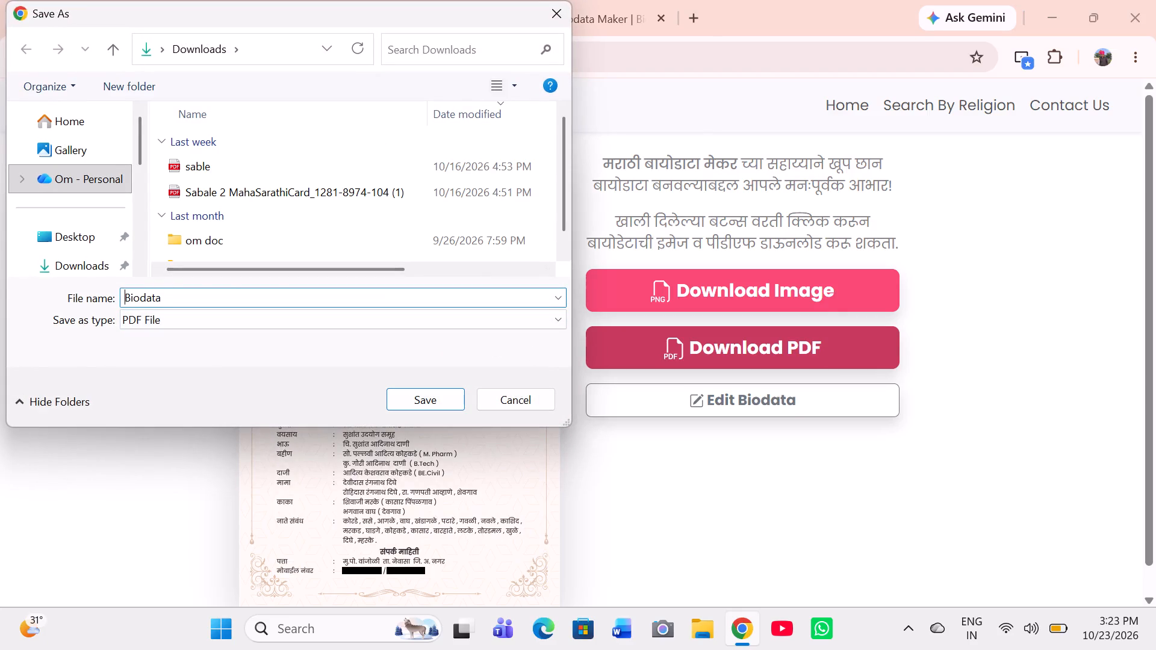
{"action": "type", "text": "Bhai"}
{"action": "key", "text": "space"}
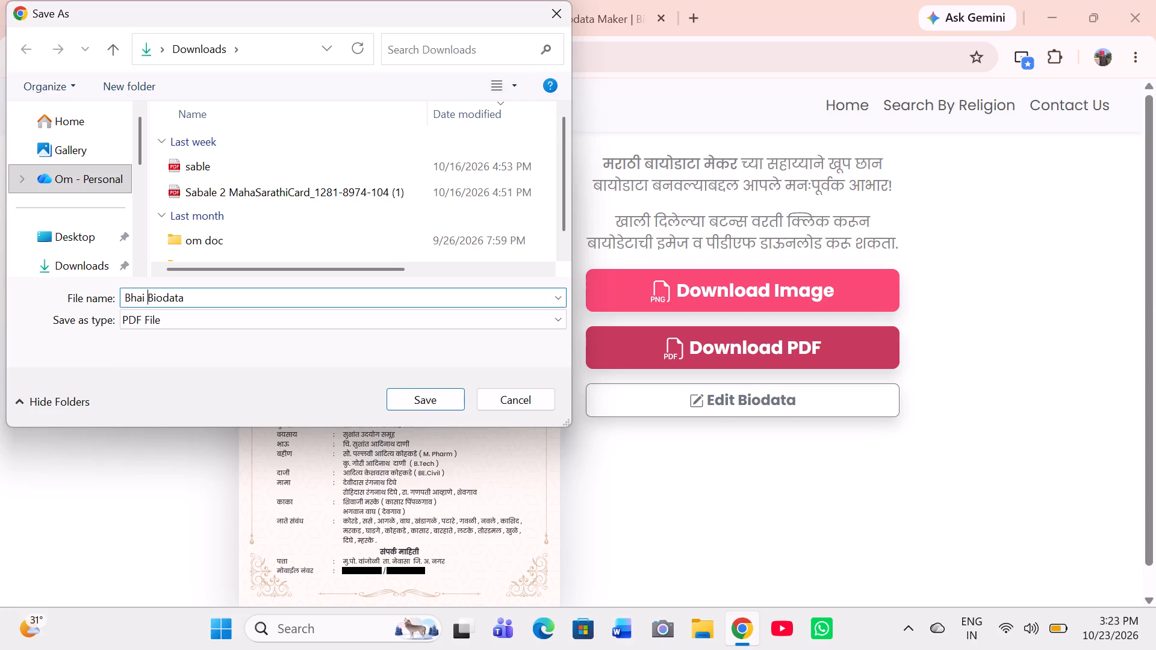
{"action": "left_click", "coordinate": [414, 397]}
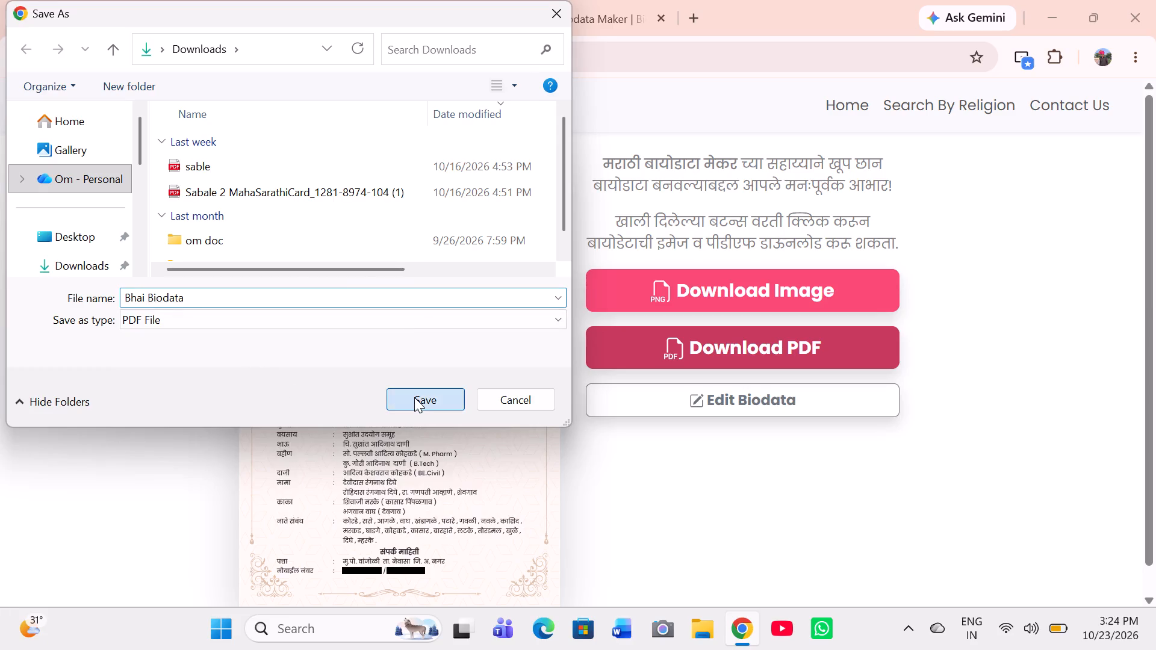
Download the biodata as a PNG image, choosing the Downloads folder as the save location.
{"action": "left_click", "coordinate": [709, 300]}
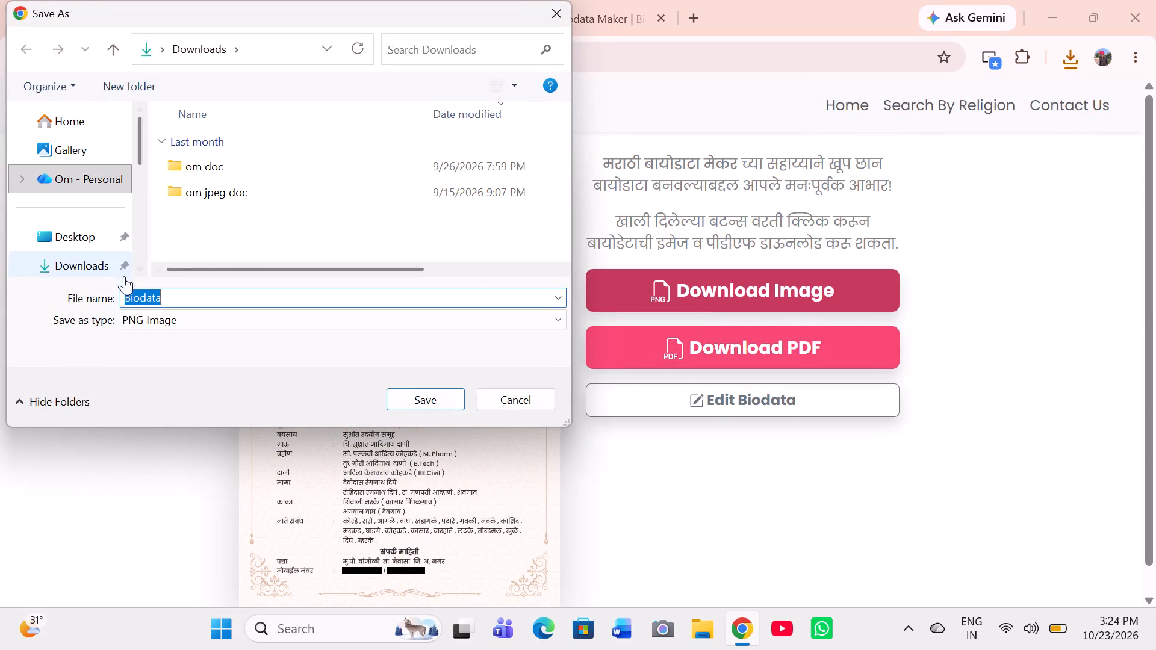
{"action": "left_click", "coordinate": [82, 273]}
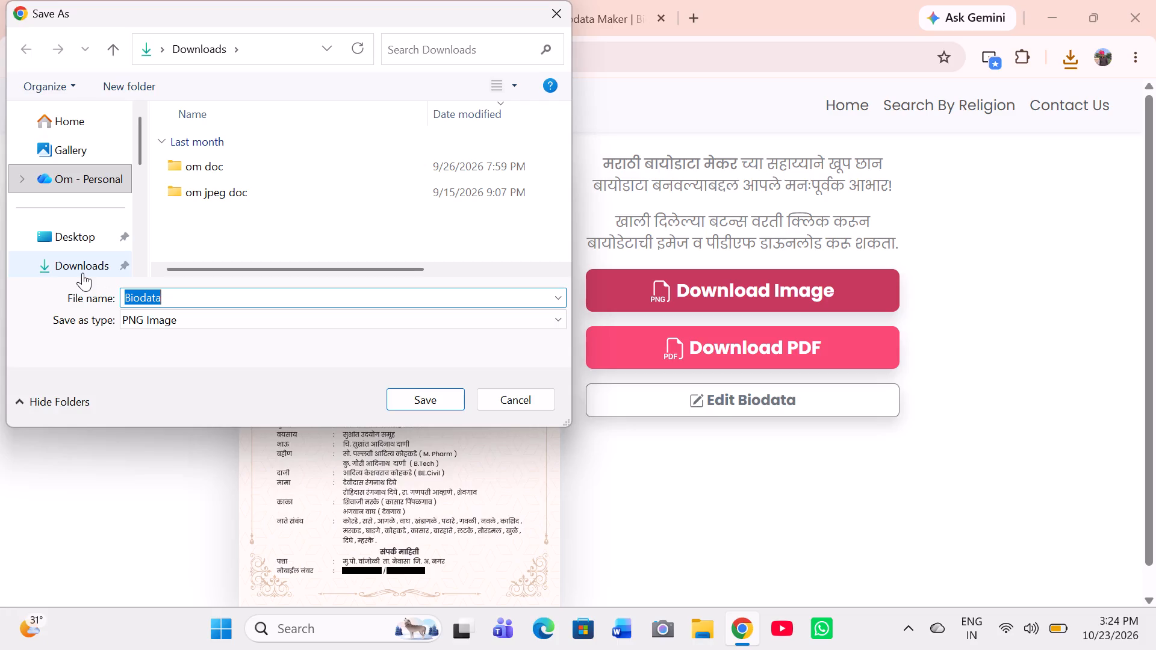
Name the PNG image Bhai Biodata img and save it in the Downloads folder.
{"action": "left_click", "coordinate": [120, 293]}
{"action": "left_click", "coordinate": [123, 294]}
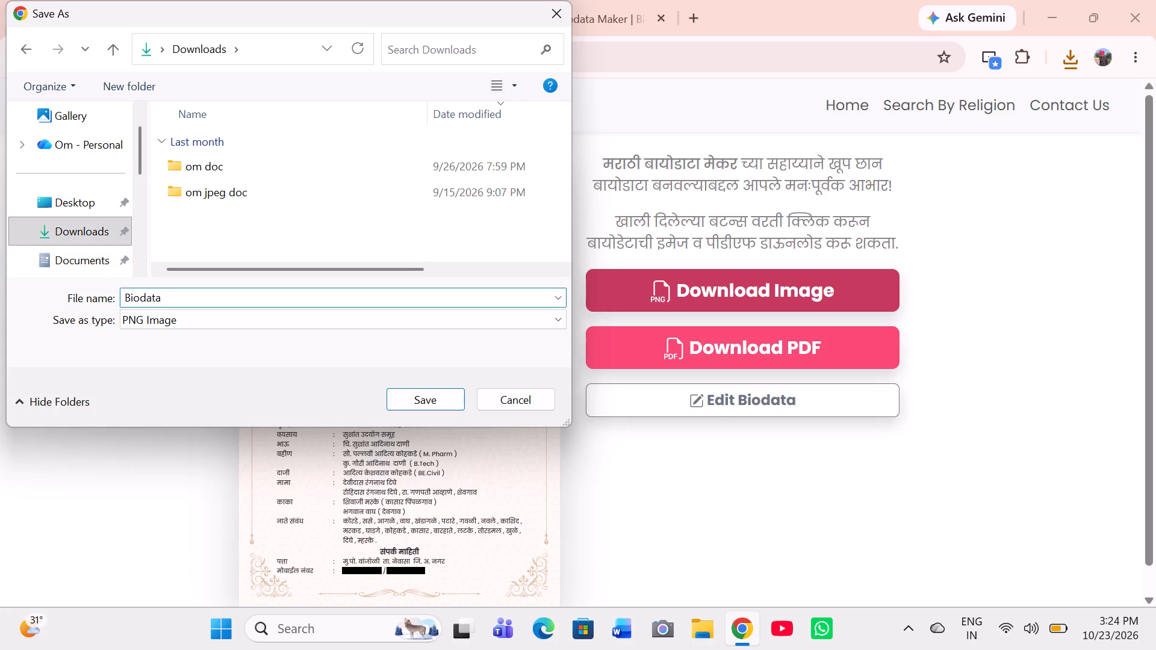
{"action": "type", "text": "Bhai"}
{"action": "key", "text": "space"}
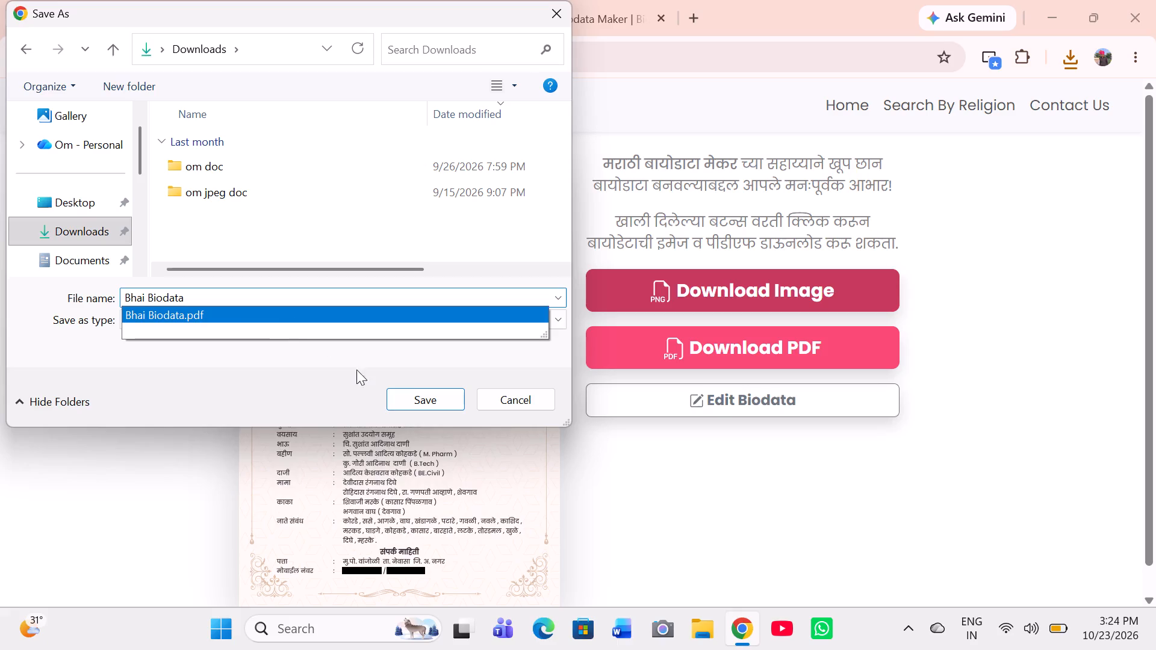
{"action": "left_click", "coordinate": [253, 297]}
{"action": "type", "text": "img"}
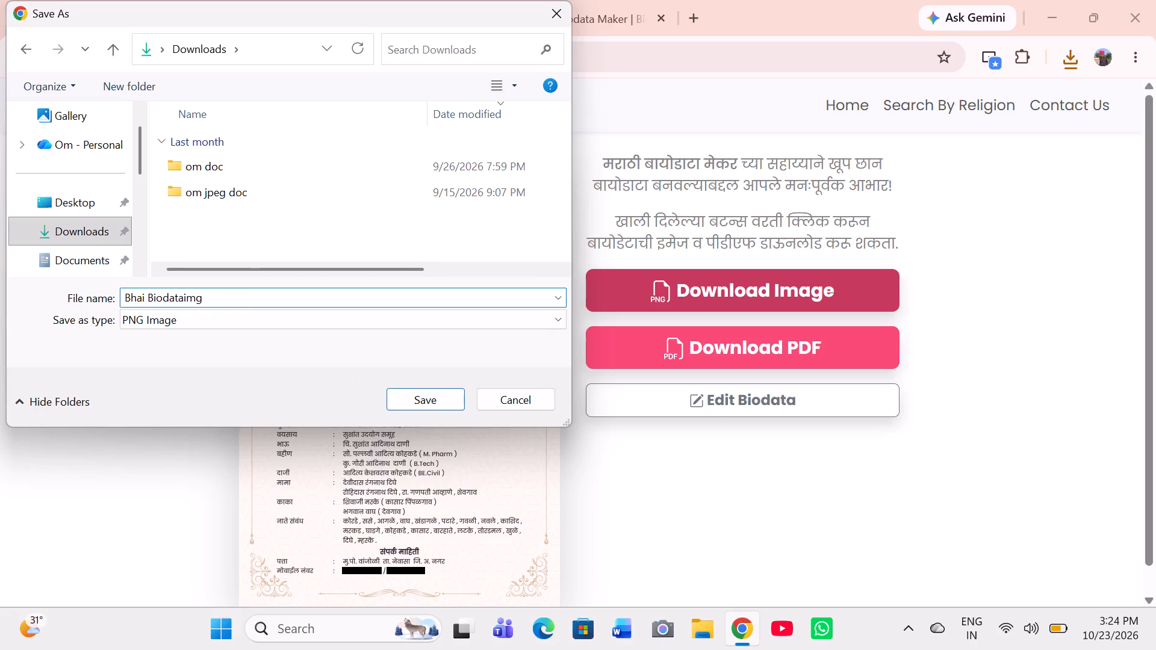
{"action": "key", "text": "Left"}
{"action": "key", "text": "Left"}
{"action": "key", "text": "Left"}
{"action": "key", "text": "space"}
{"action": "left_click", "coordinate": [401, 395]}
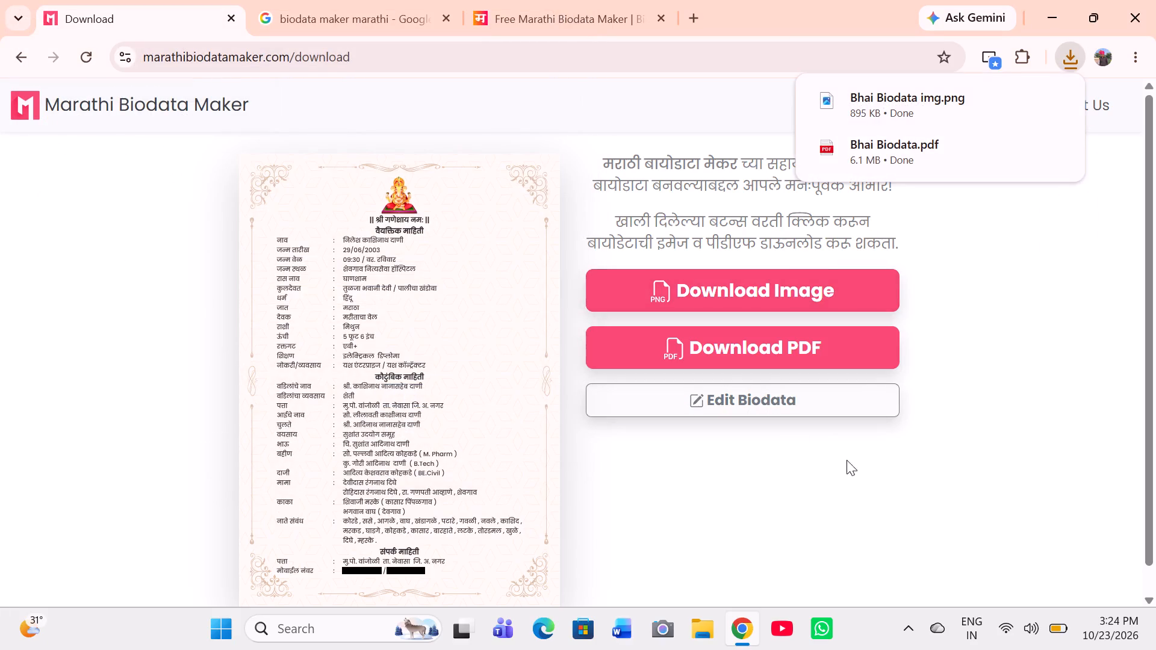
Open a new browser tab.
{"action": "left_click", "coordinate": [698, 24]}
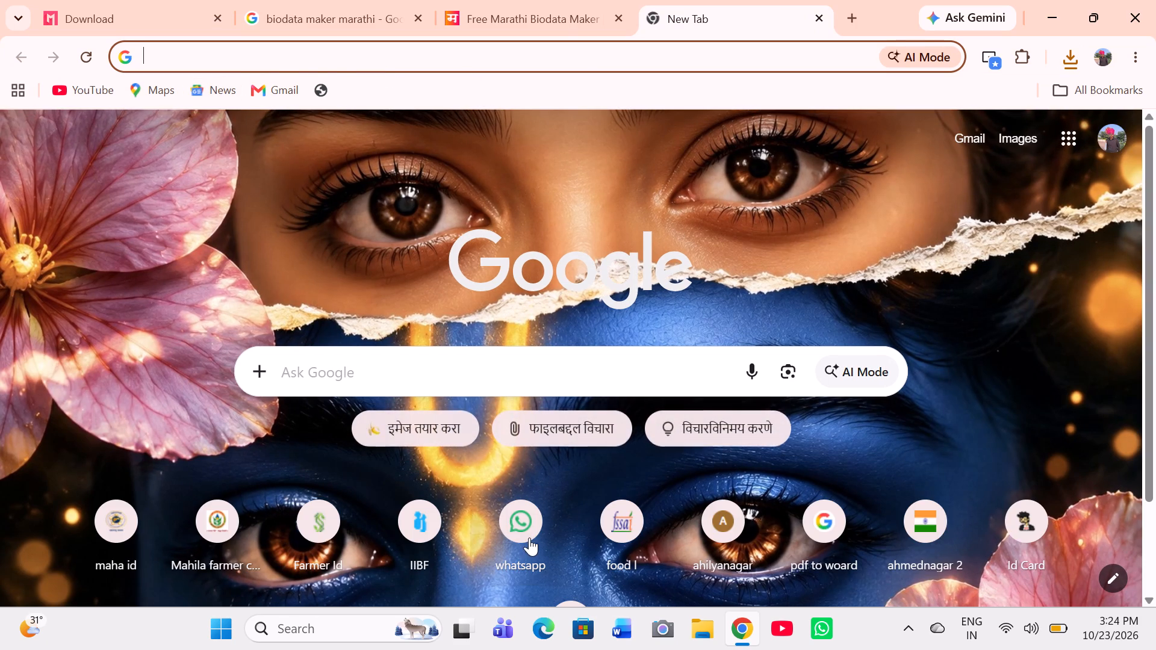
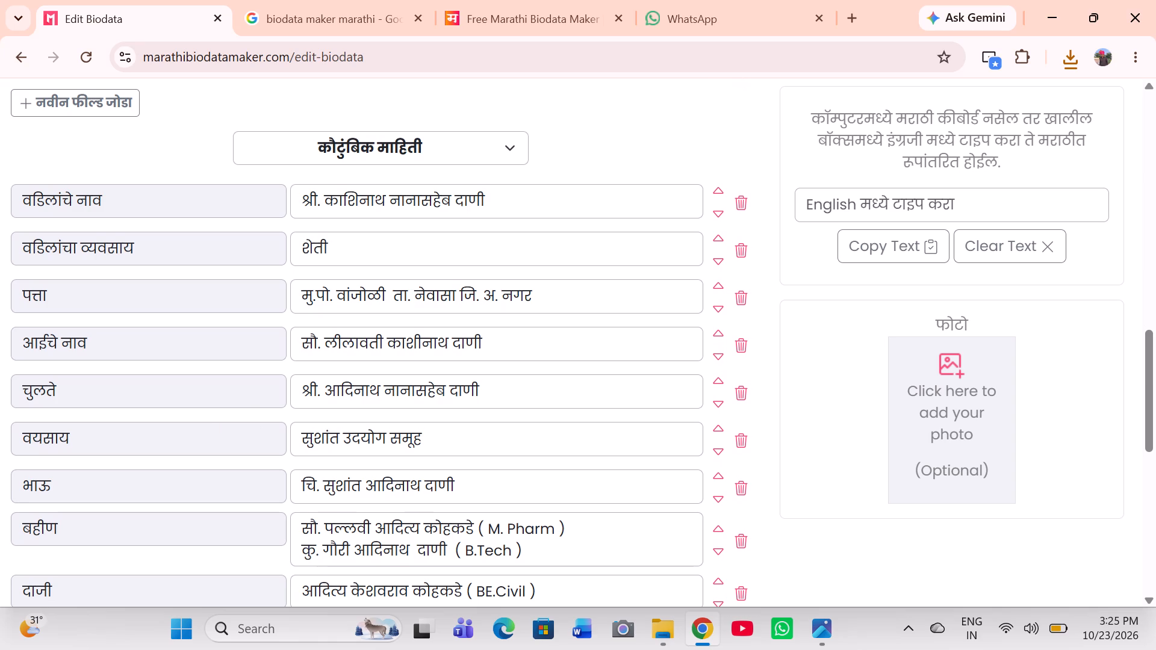
Open the वयसाय field label below चुलते in the कौटुंबिक माहिती section for editing.
{"action": "left_click", "coordinate": [33, 439]}
Transliterate "vavsay" with the English-to-Marathi converter to get the correct spelling for the occupation label below the uncle's entry.
{"action": "left_click", "coordinate": [815, 200]}
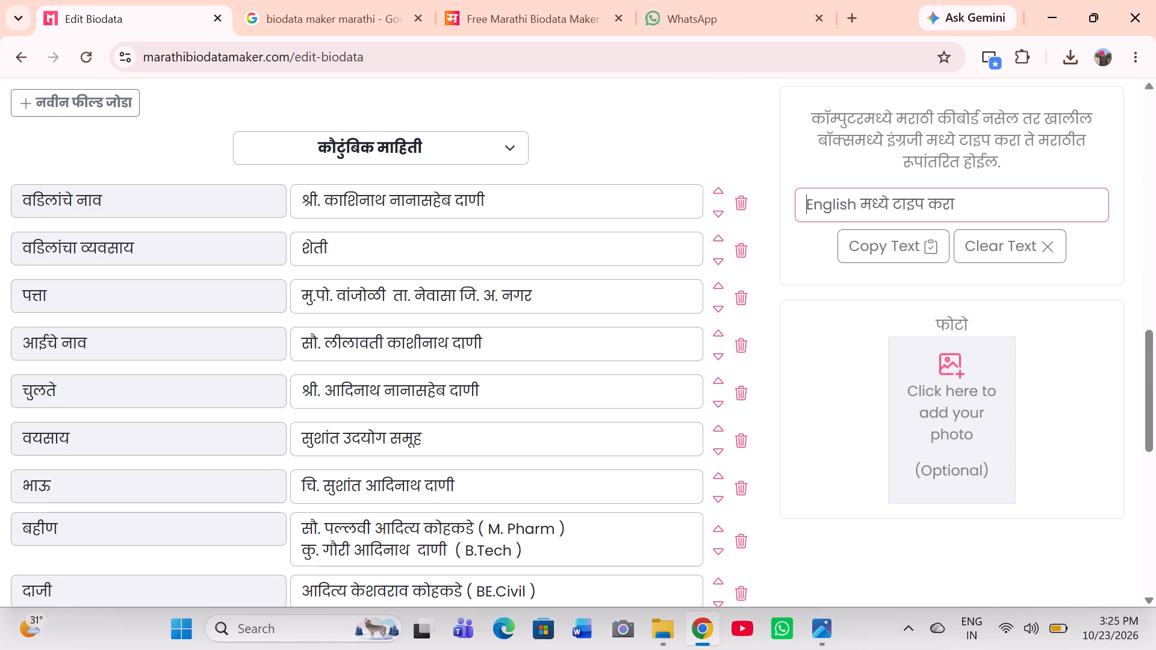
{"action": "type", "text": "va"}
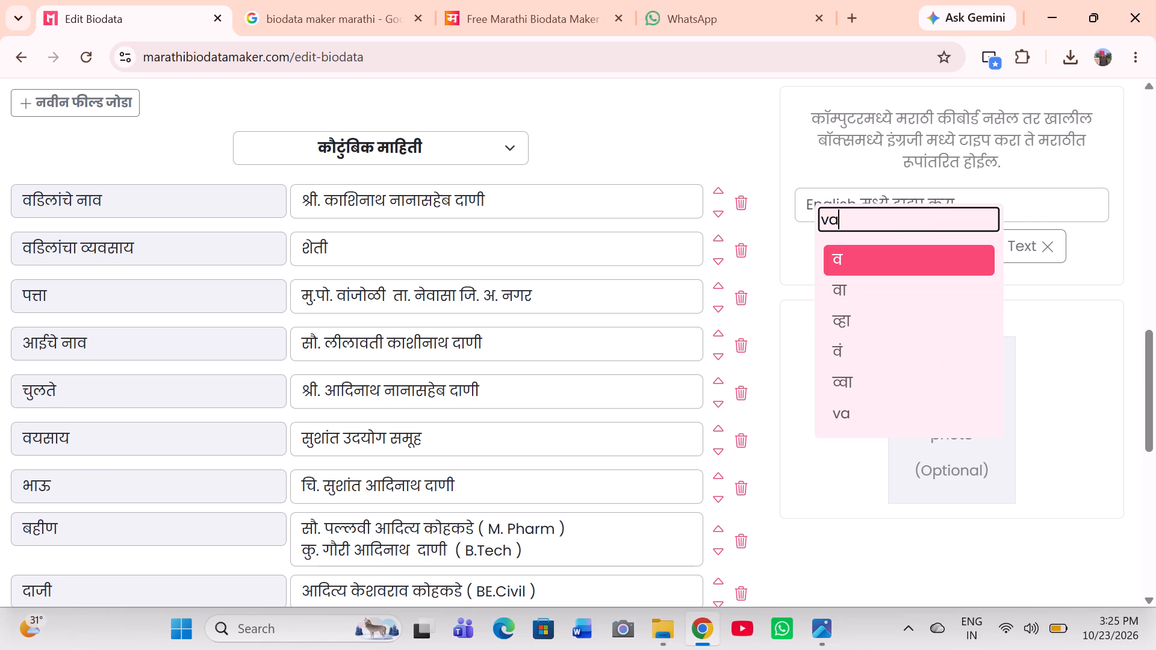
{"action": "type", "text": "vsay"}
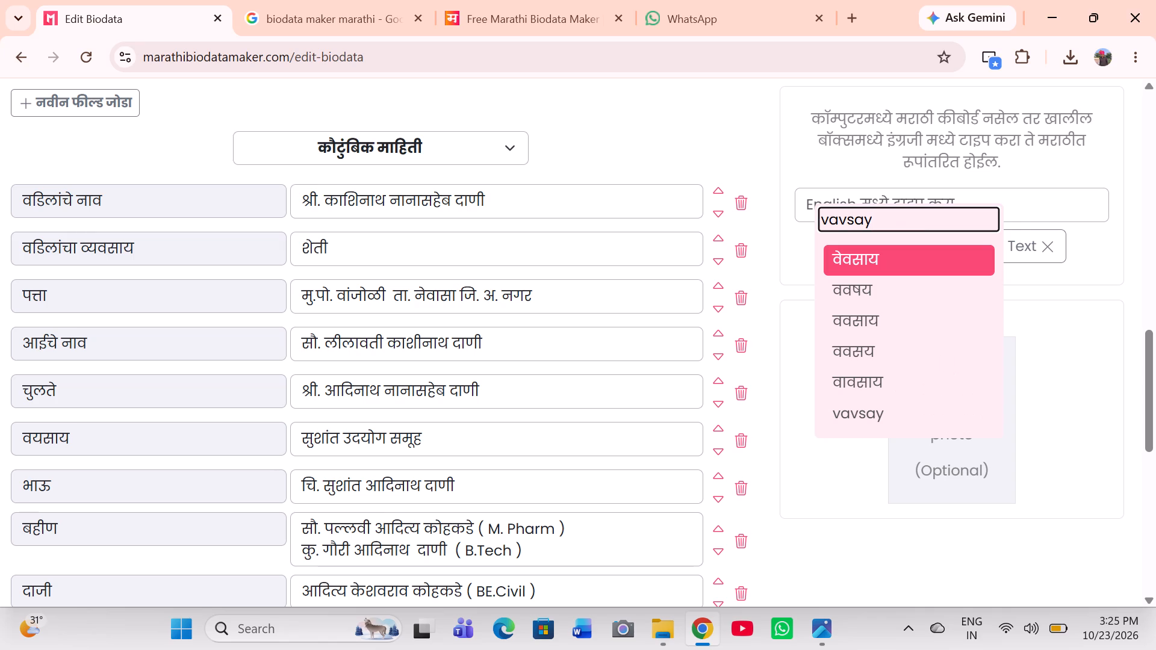
Correct the spelling in the English-to-Marathi converter, trimming it to "vavsa", for the occupation label below the uncle's entry.
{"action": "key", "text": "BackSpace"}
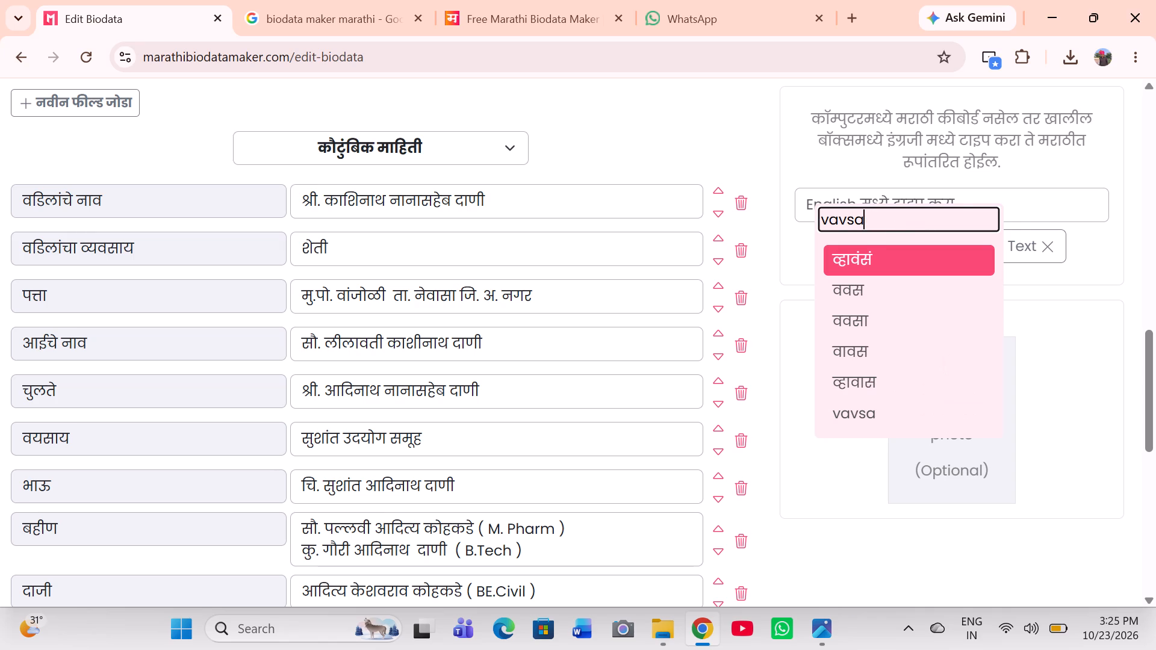
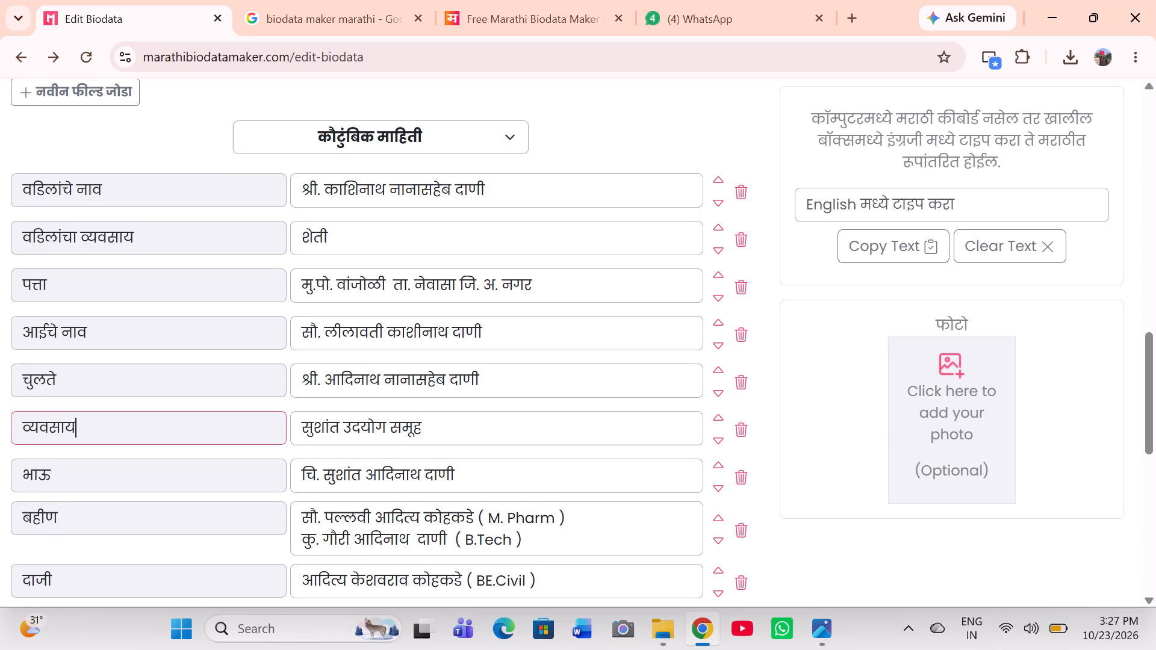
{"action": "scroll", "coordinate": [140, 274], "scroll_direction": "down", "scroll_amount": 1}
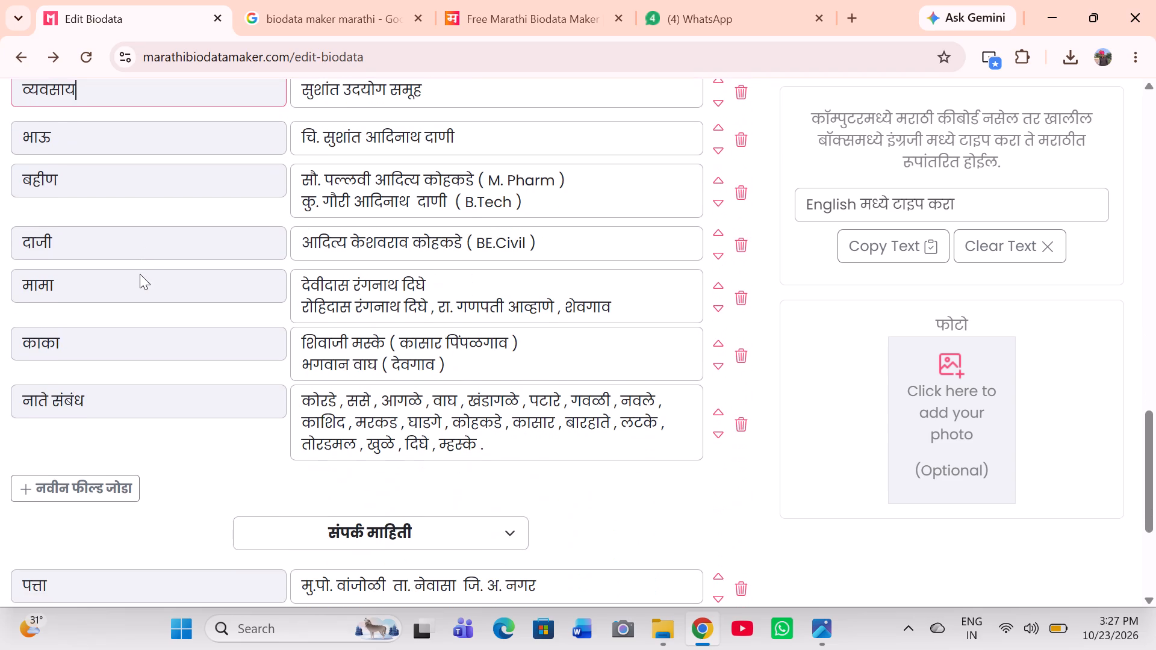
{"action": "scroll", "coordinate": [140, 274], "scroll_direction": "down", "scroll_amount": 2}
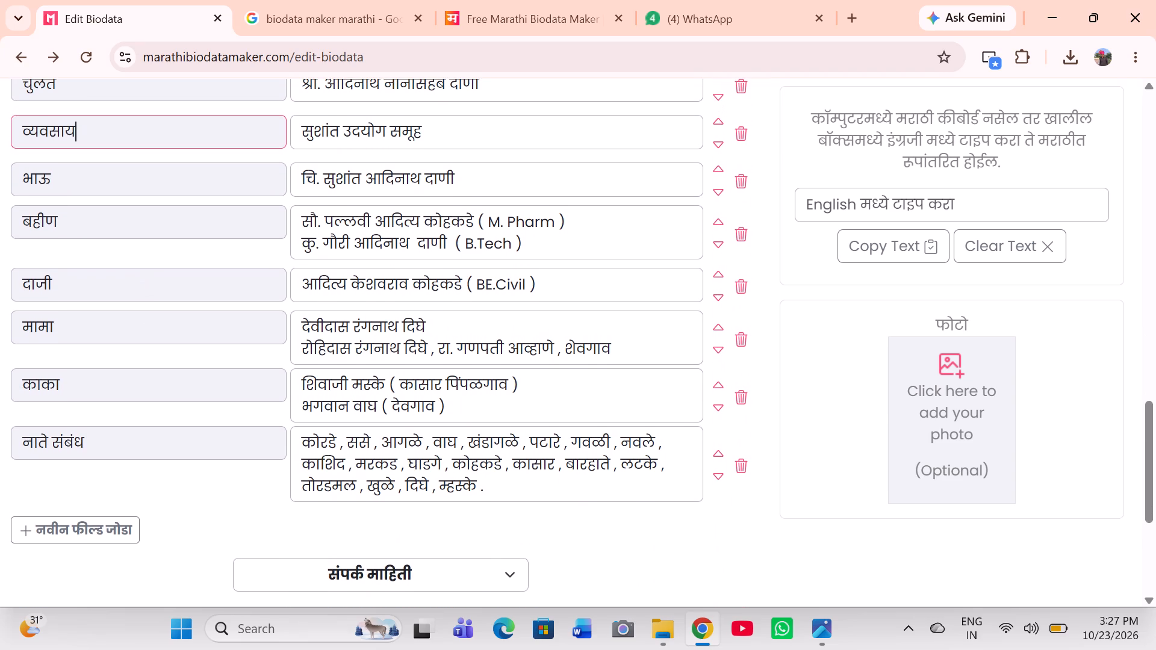
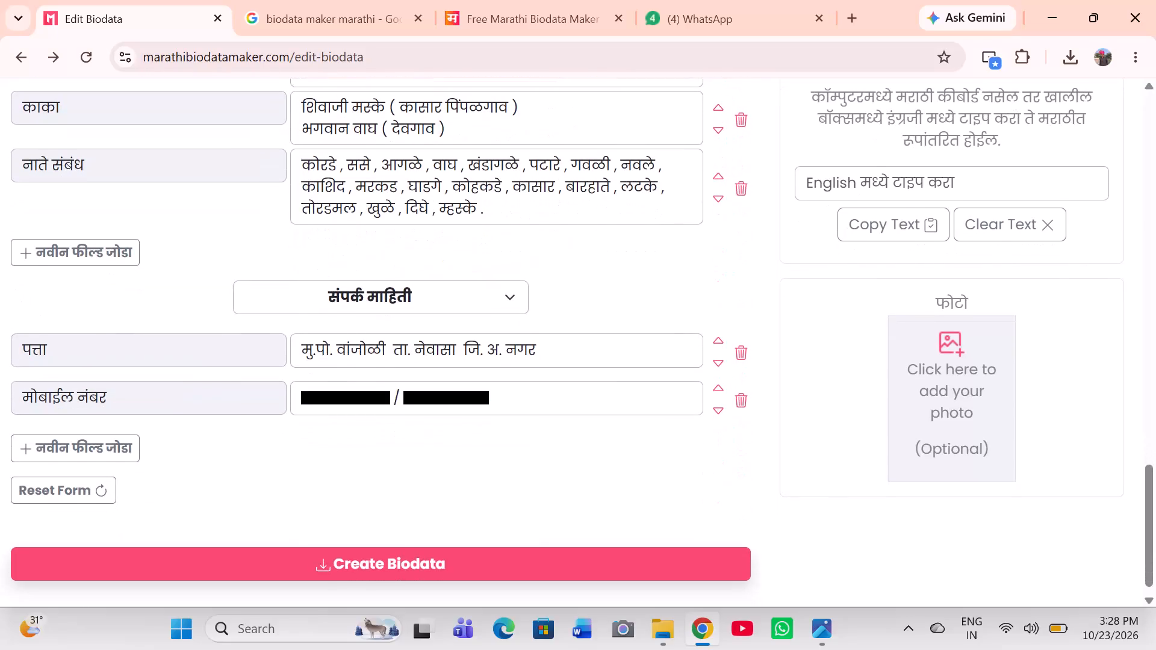
Review the family and contact entries in the form and check the generated biodata preview.
{"action": "scroll", "coordinate": [447, 182], "scroll_direction": "up", "scroll_amount": 1}
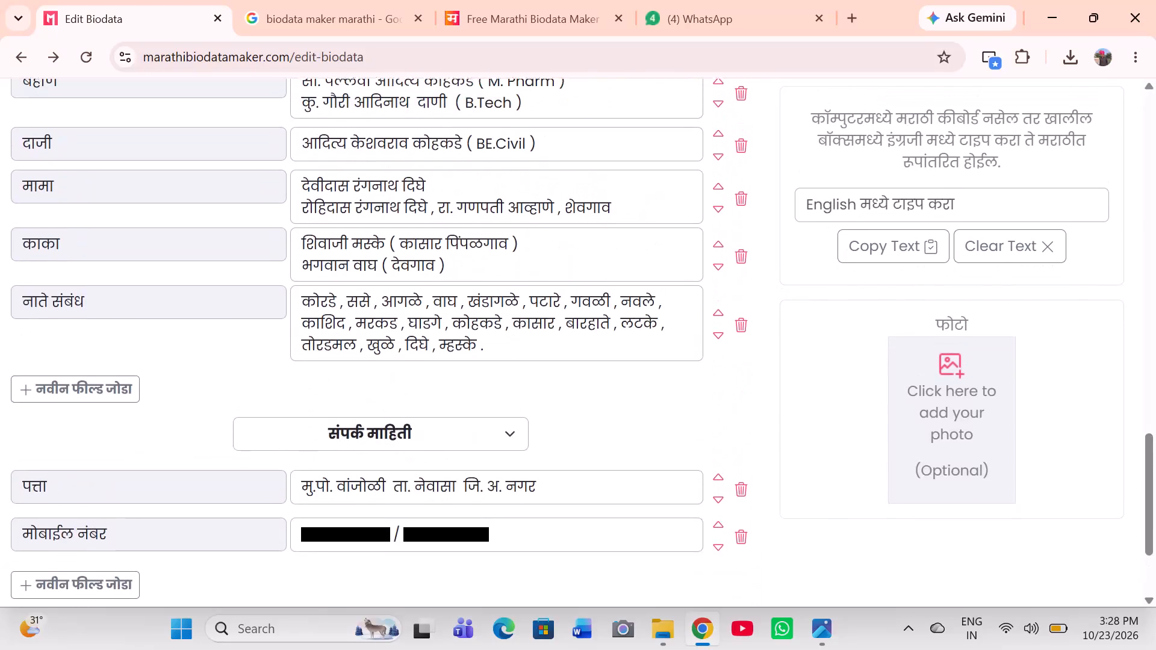
{"action": "scroll", "coordinate": [447, 182], "scroll_direction": "up", "scroll_amount": 2}
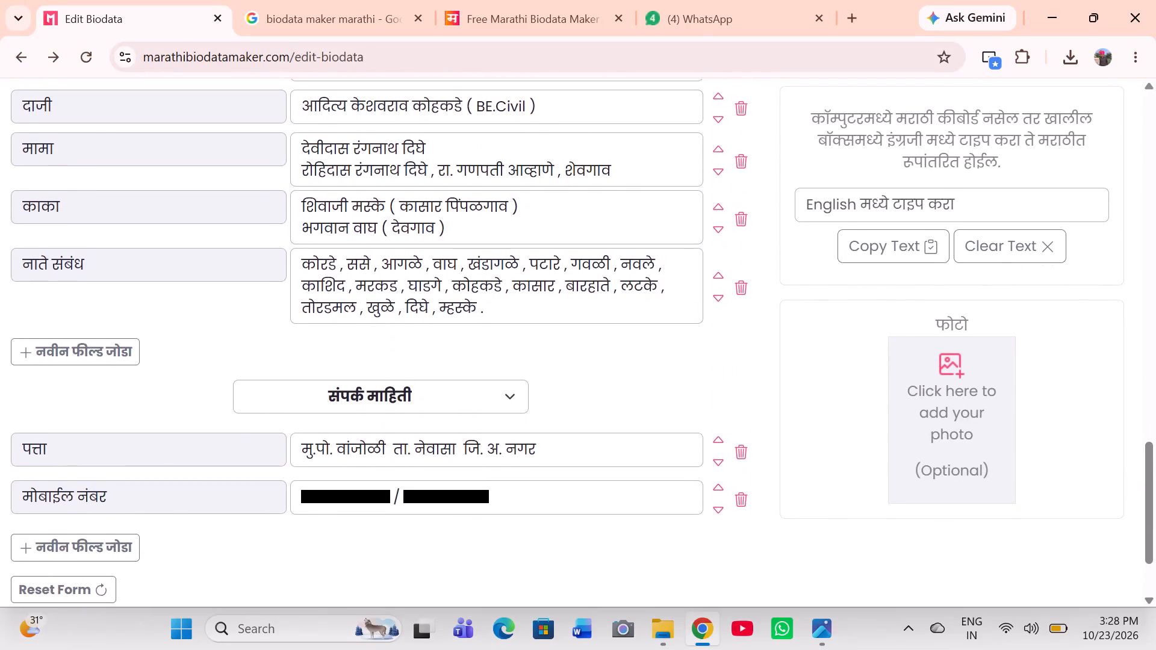
{"action": "scroll", "coordinate": [447, 182], "scroll_direction": "up", "scroll_amount": 1}
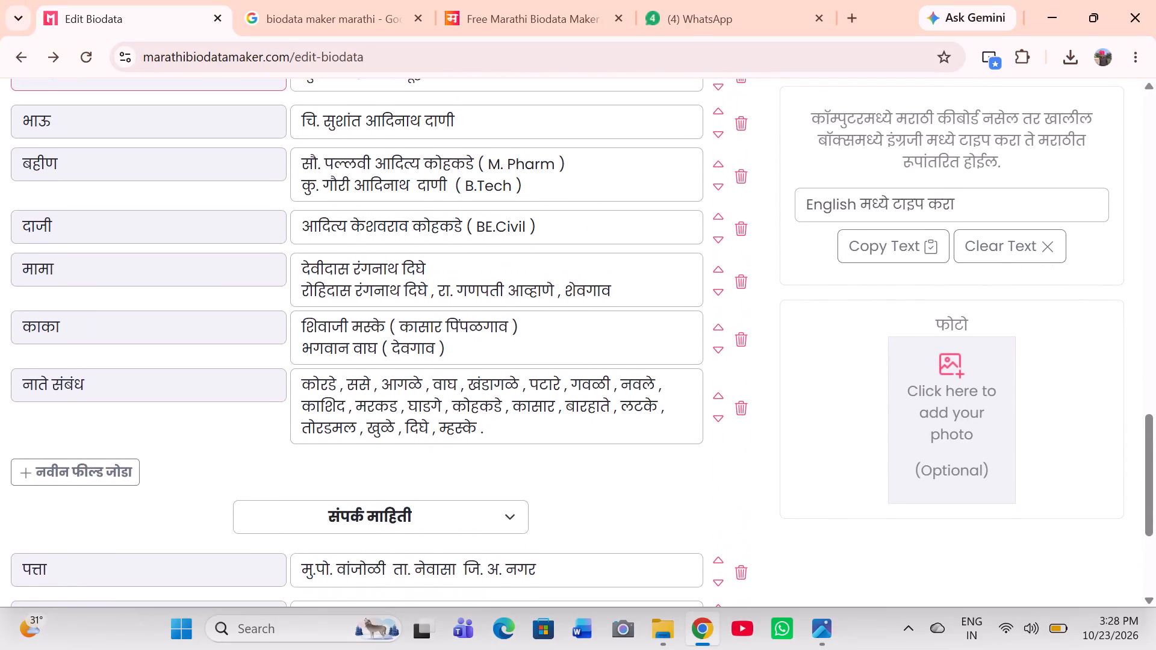
{"action": "scroll", "coordinate": [447, 182], "scroll_direction": "down", "scroll_amount": 4}
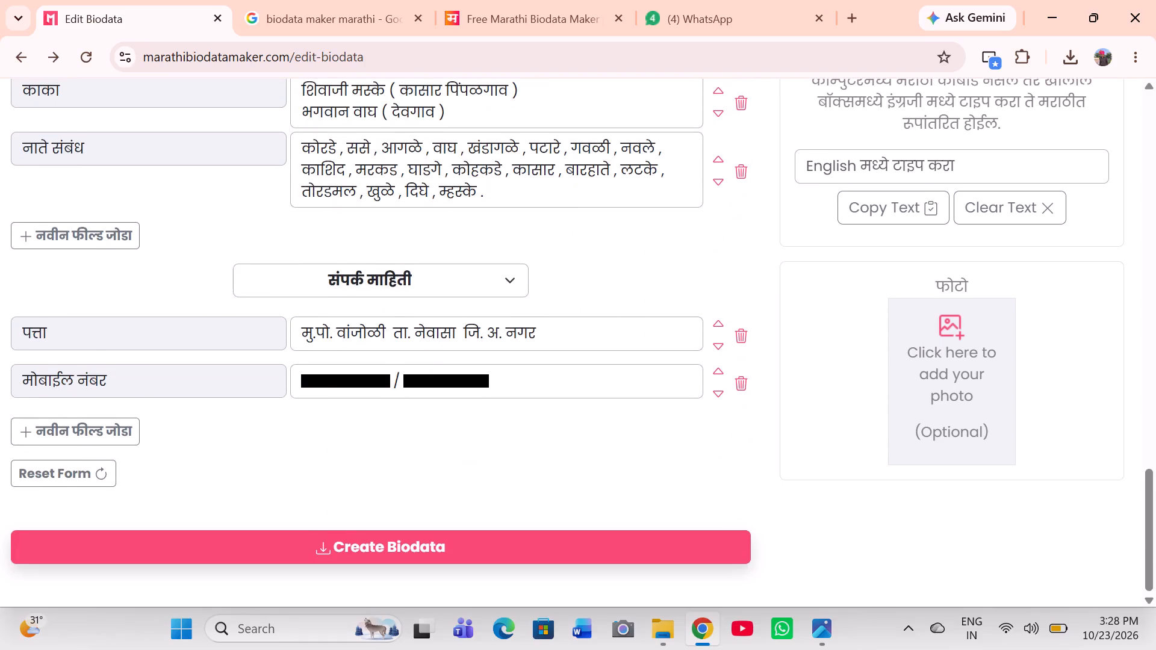
{"action": "left_click", "coordinate": [344, 536]}
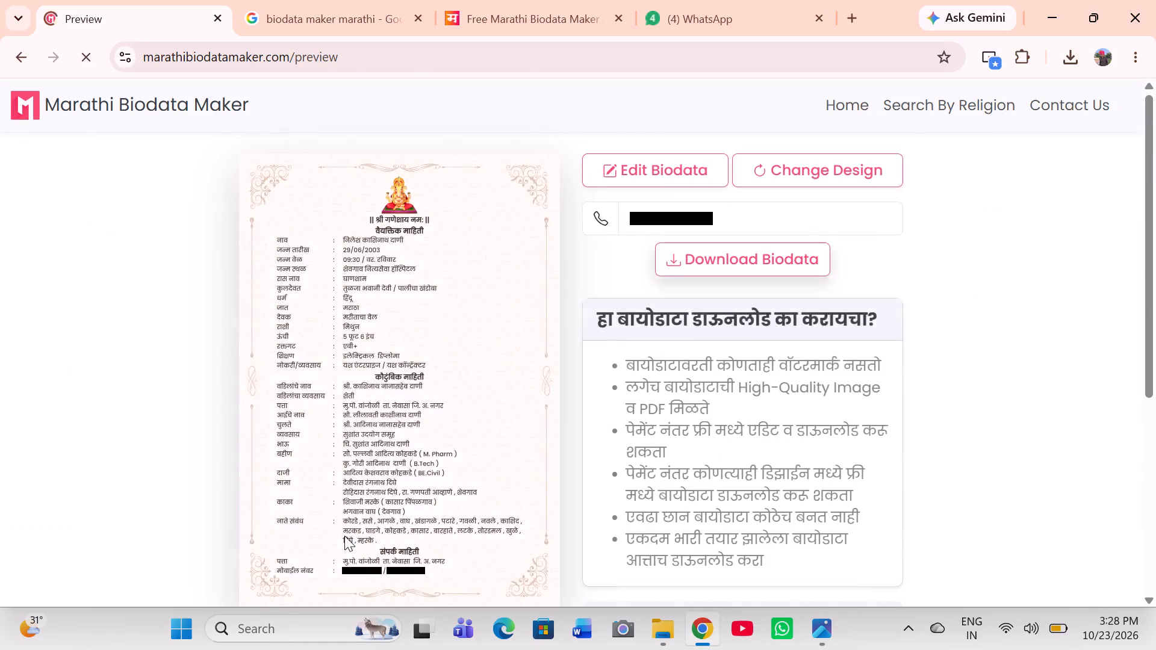
{"action": "scroll", "coordinate": [344, 536], "scroll_direction": "right", "scroll_amount": 1}
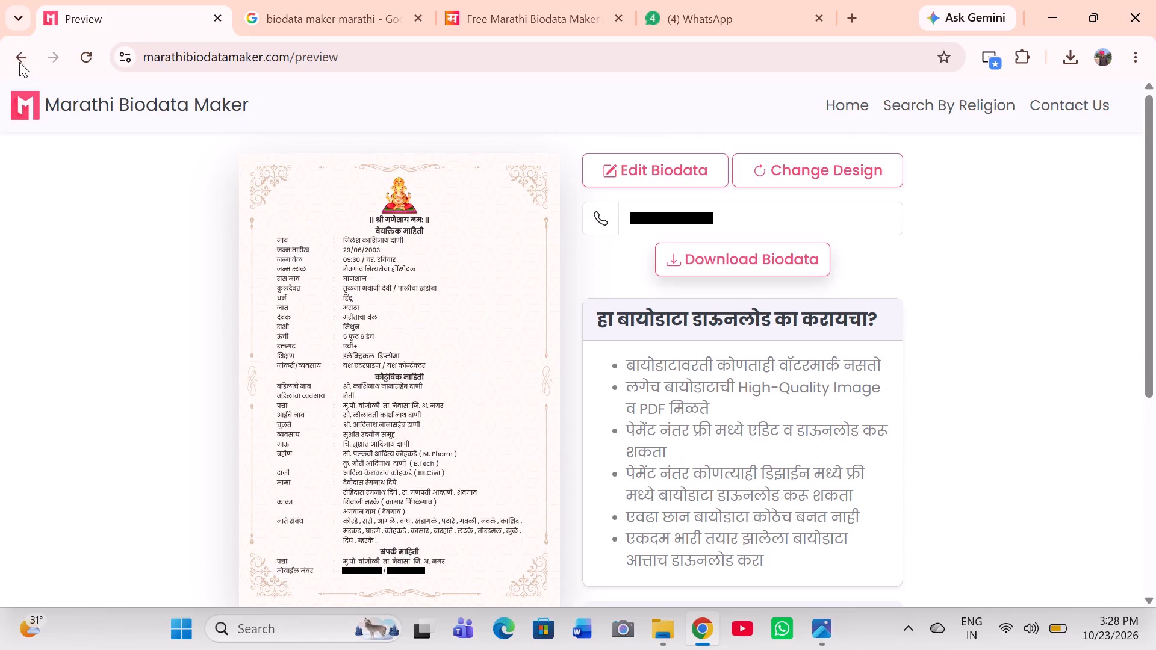
{"action": "left_click", "coordinate": [22, 66]}
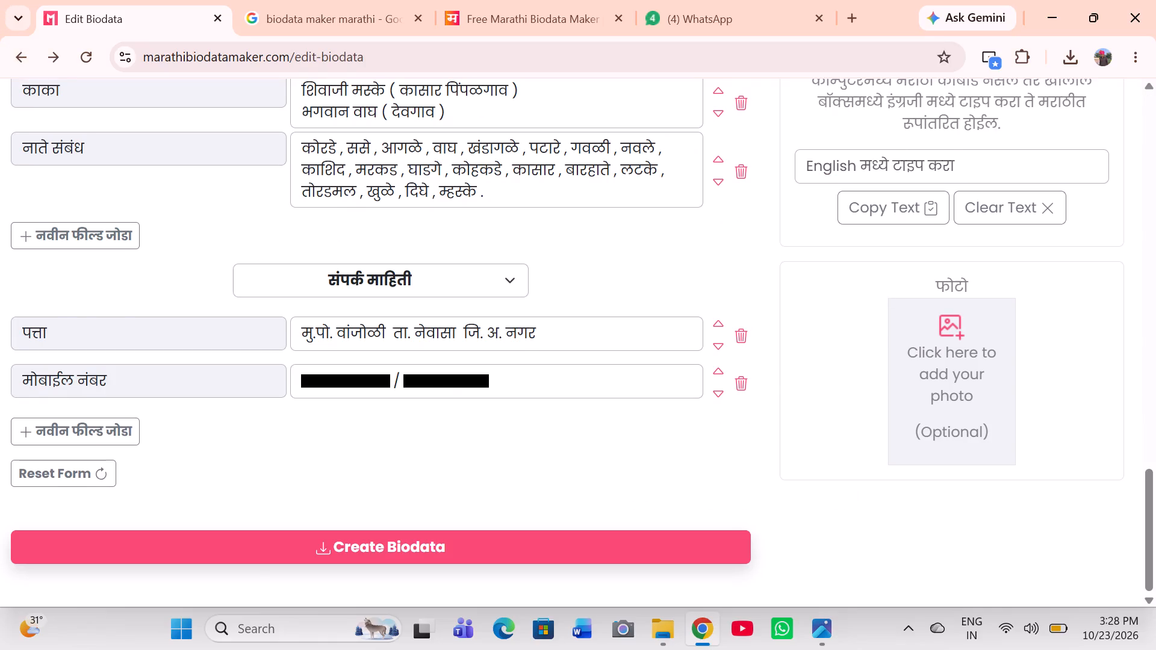
{"action": "scroll", "coordinate": [311, 126], "scroll_direction": "up", "scroll_amount": 4}
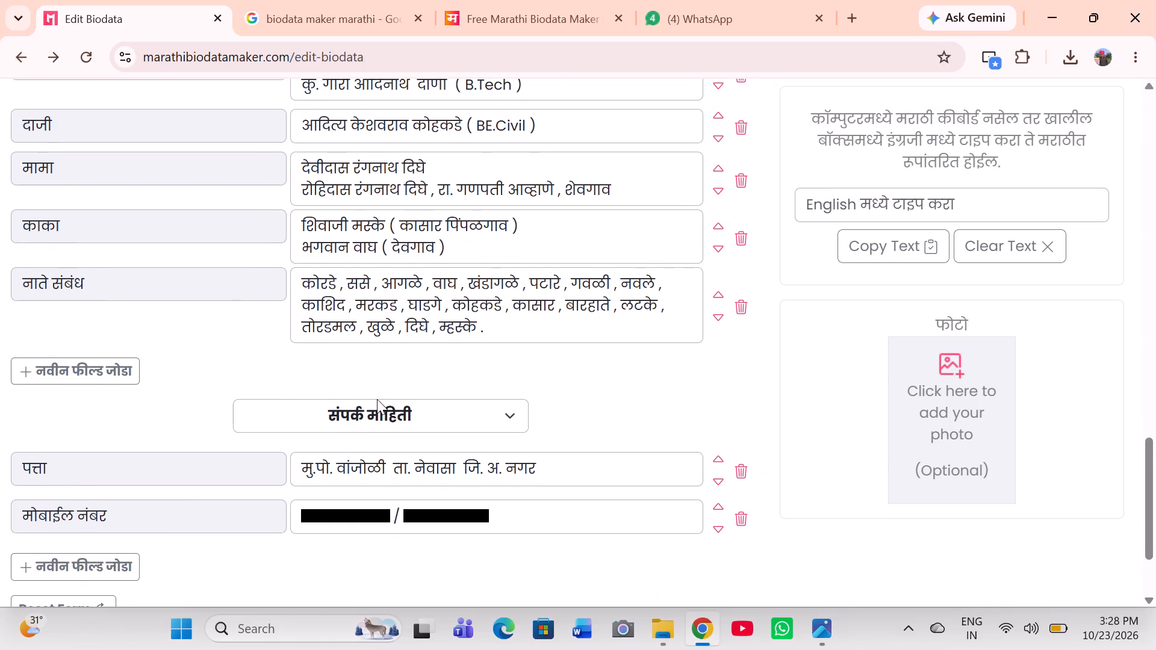
Generate the biodata from the completed form and proceed to its download page.
{"action": "scroll", "coordinate": [377, 399], "scroll_direction": "down", "scroll_amount": 2}
{"action": "left_click", "coordinate": [338, 559]}
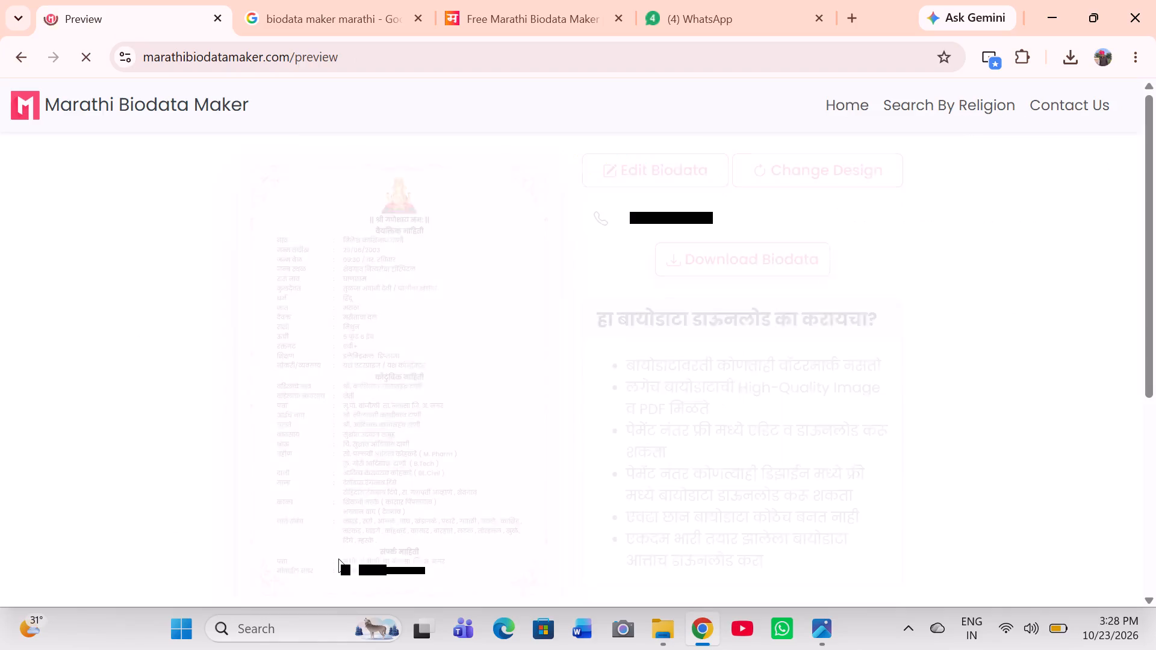
{"action": "scroll", "coordinate": [338, 559], "scroll_direction": "down", "scroll_amount": 1}
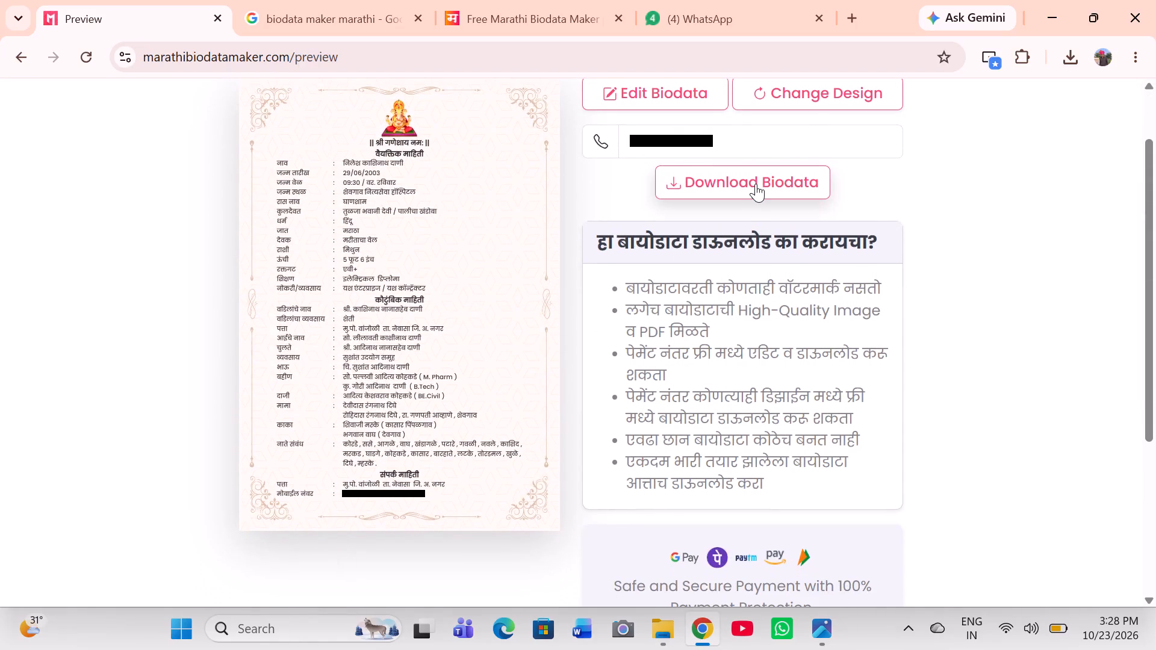
{"action": "left_click", "coordinate": [756, 184]}
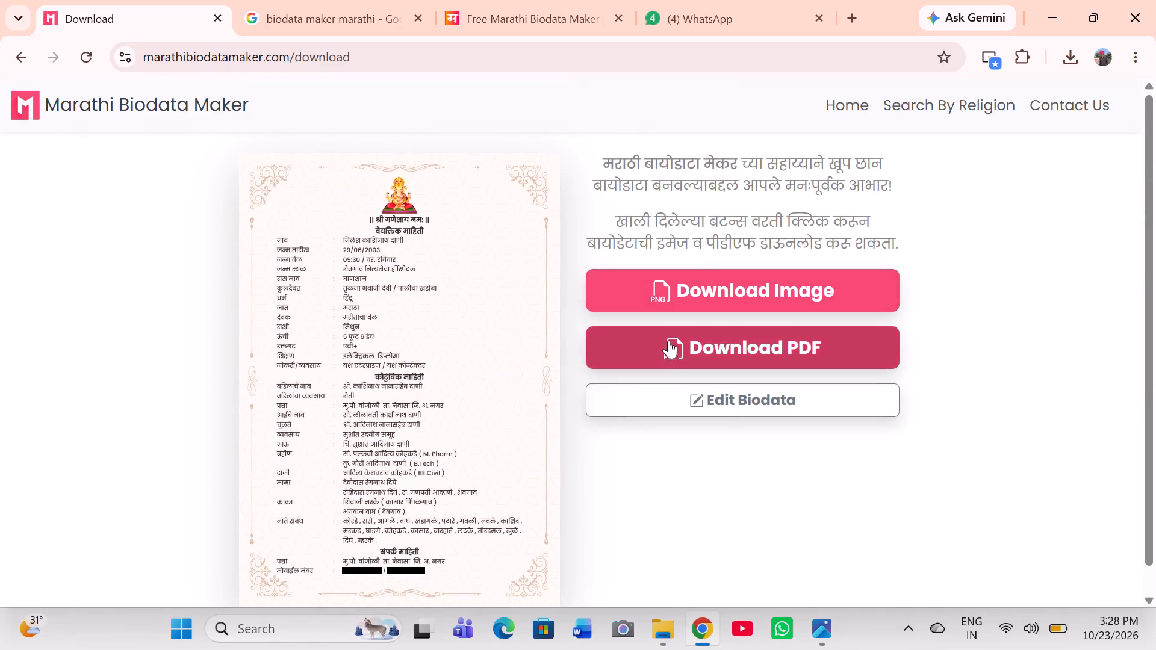
Download the biodata as a PDF and save it in Downloads under the name Bhai Biodata 2.
{"action": "left_click", "coordinate": [671, 348]}
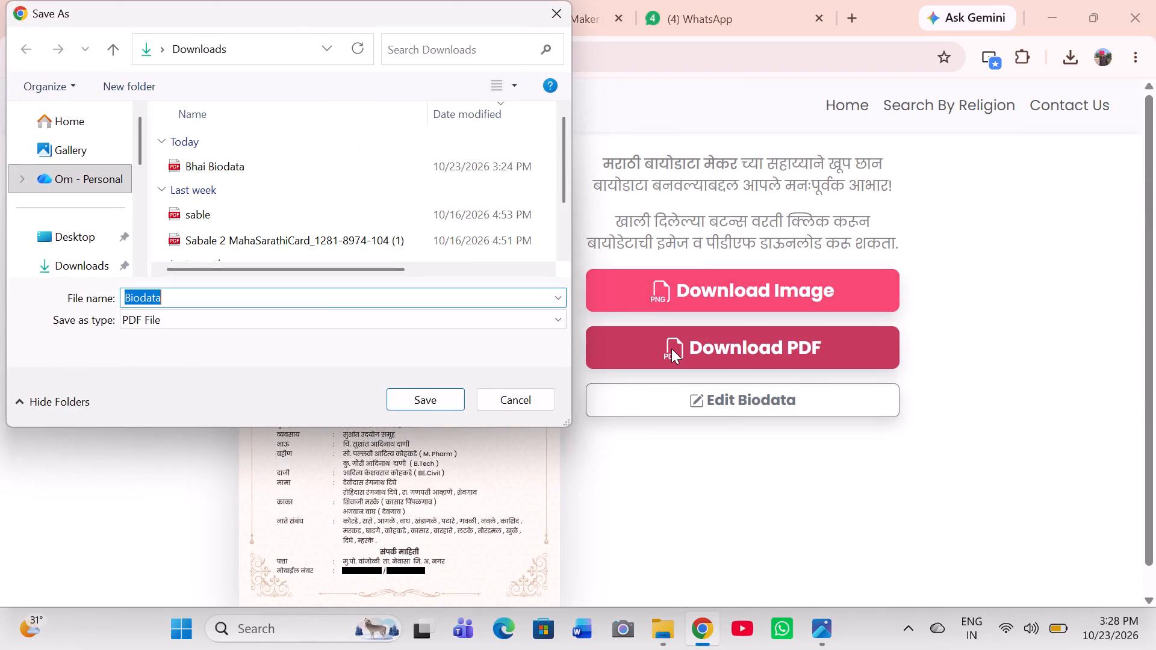
{"action": "left_click", "coordinate": [125, 299]}
{"action": "type", "text": "Bhai"}
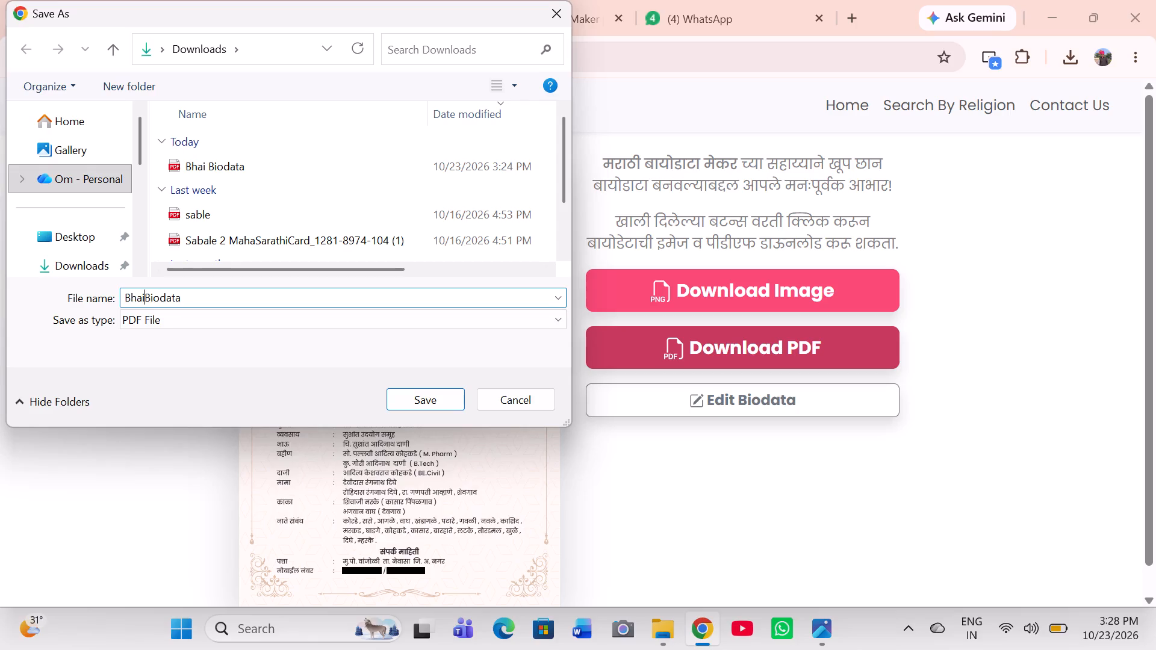
{"action": "key", "text": "space"}
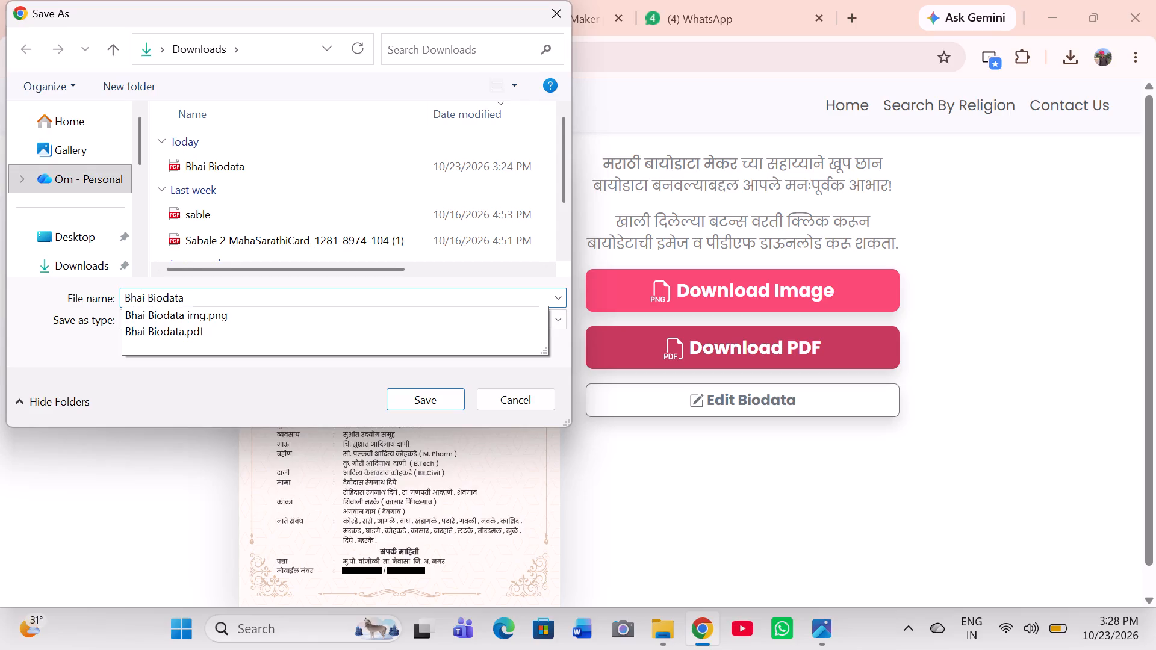
{"action": "left_click", "coordinate": [197, 292]}
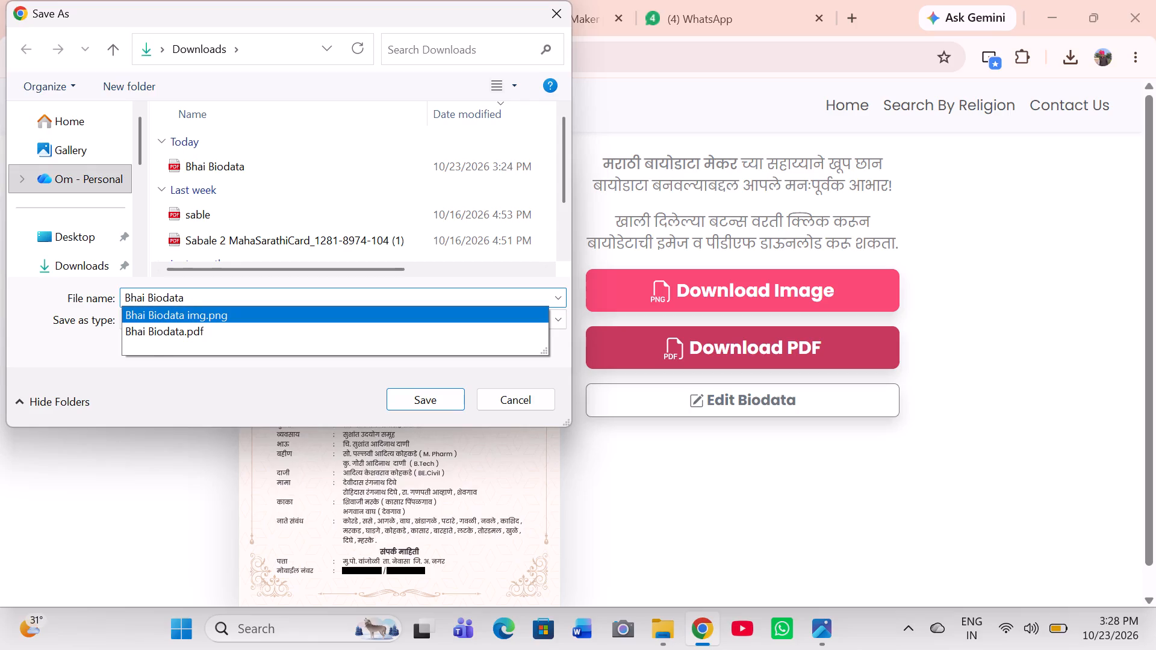
{"action": "type", "text": "n2"}
{"action": "key", "text": "BackSpace"}
{"action": "key", "text": "BackSpace"}
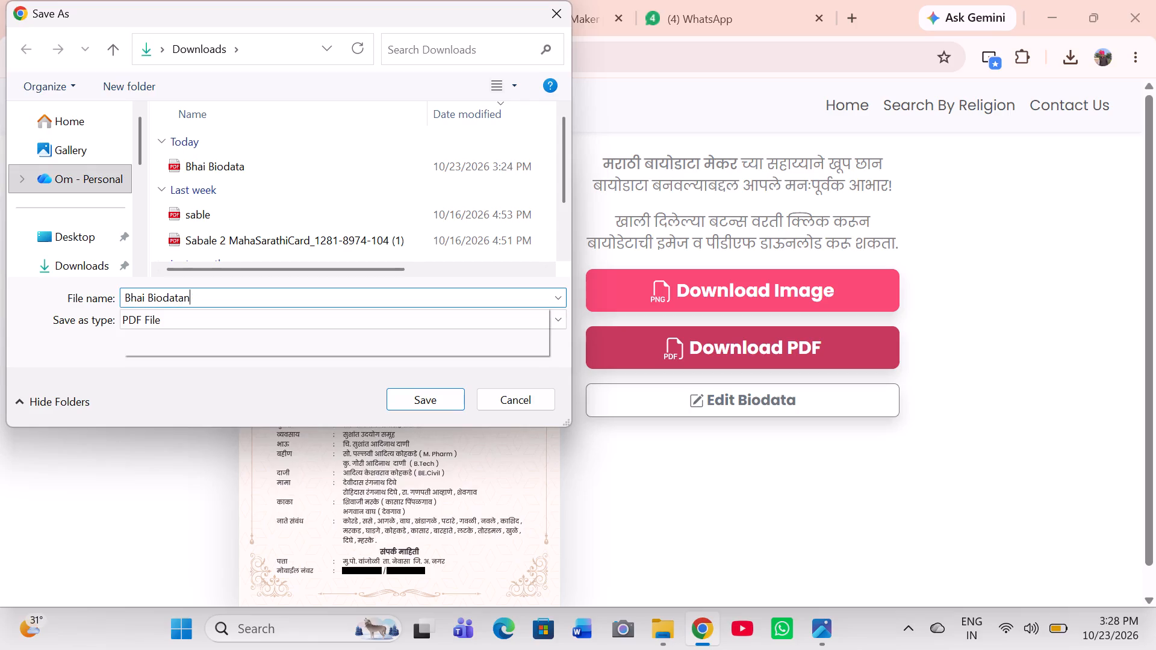
{"action": "key", "text": "space"}
{"action": "type", "text": "2"}
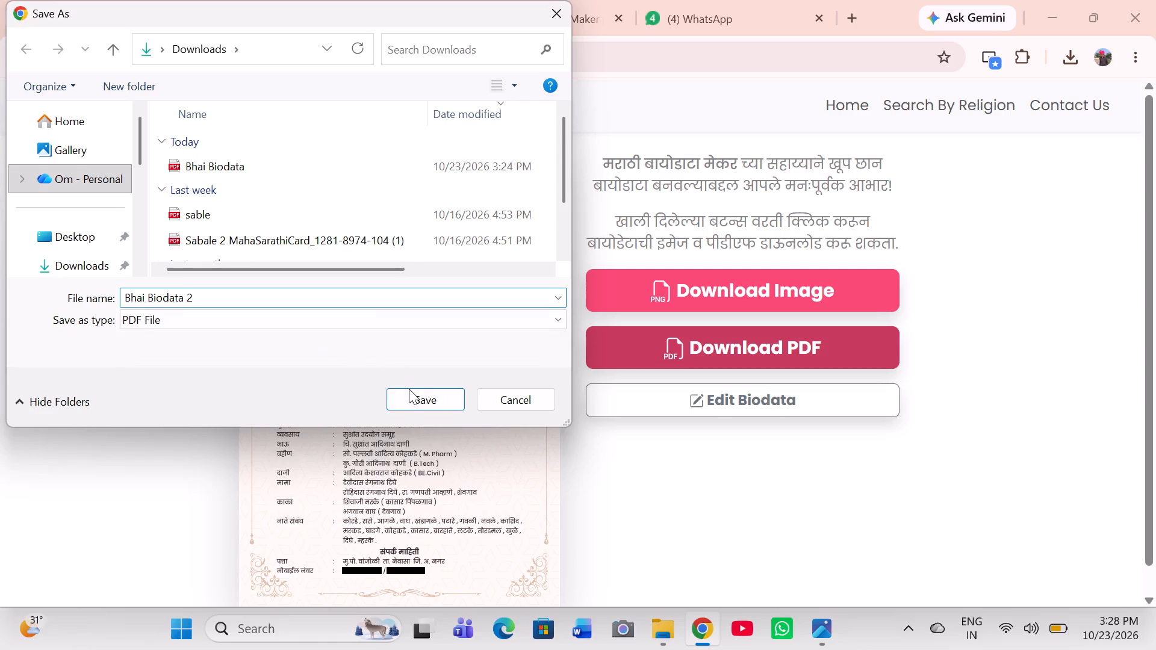
{"action": "left_click", "coordinate": [412, 392]}
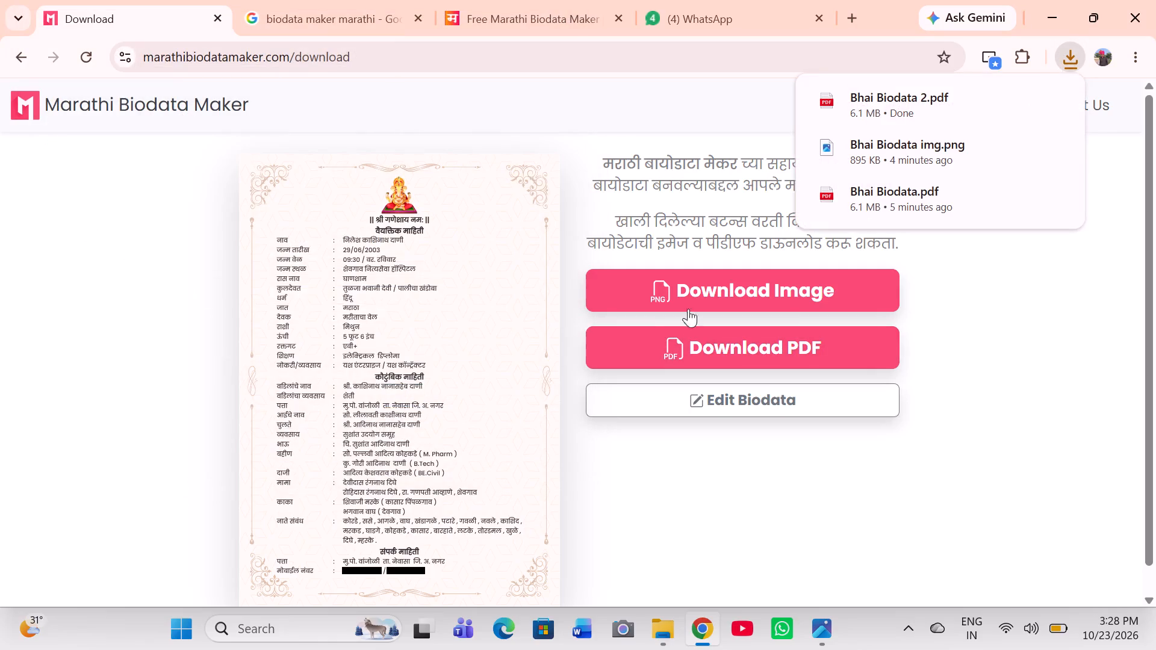
Open the downloaded Bhai Biodata 2 PDF and check its personal and family details for errors.
{"action": "left_click", "coordinate": [910, 101]}
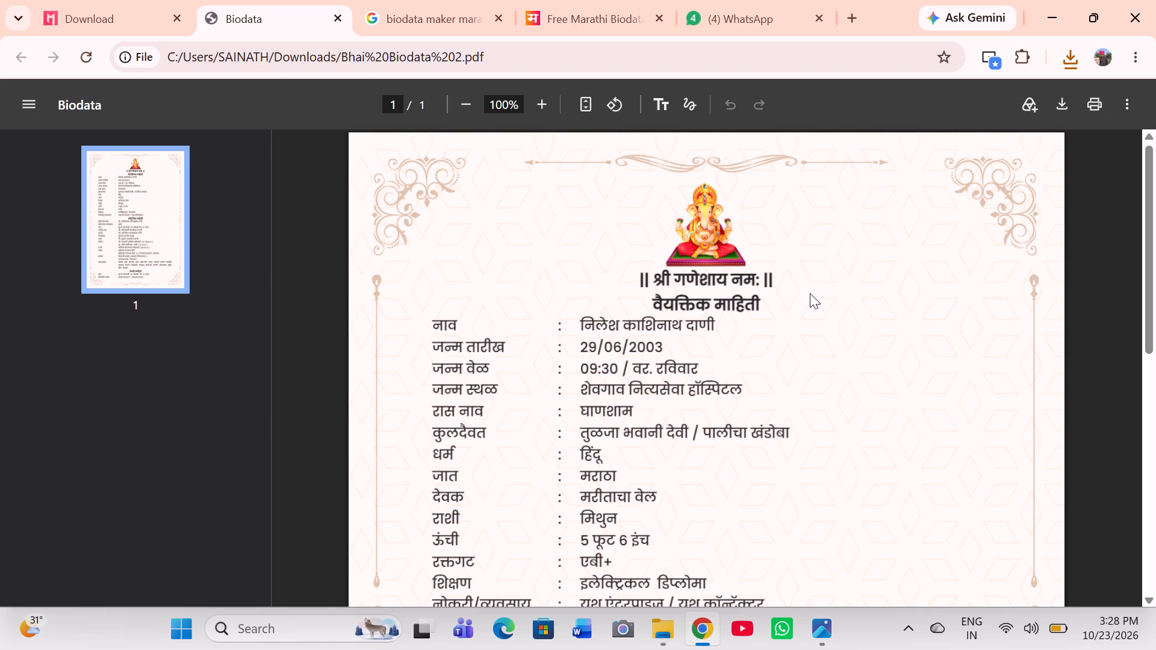
{"action": "scroll", "coordinate": [810, 293], "scroll_direction": "down", "scroll_amount": 1}
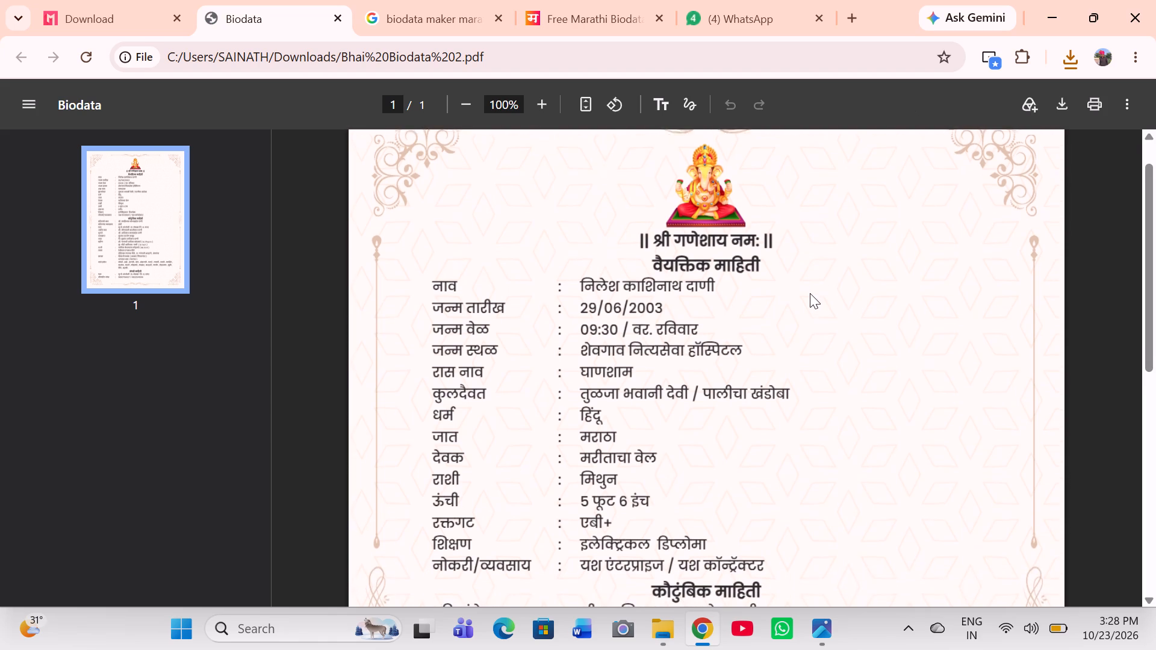
{"action": "scroll", "coordinate": [810, 293], "scroll_direction": "down", "scroll_amount": 1}
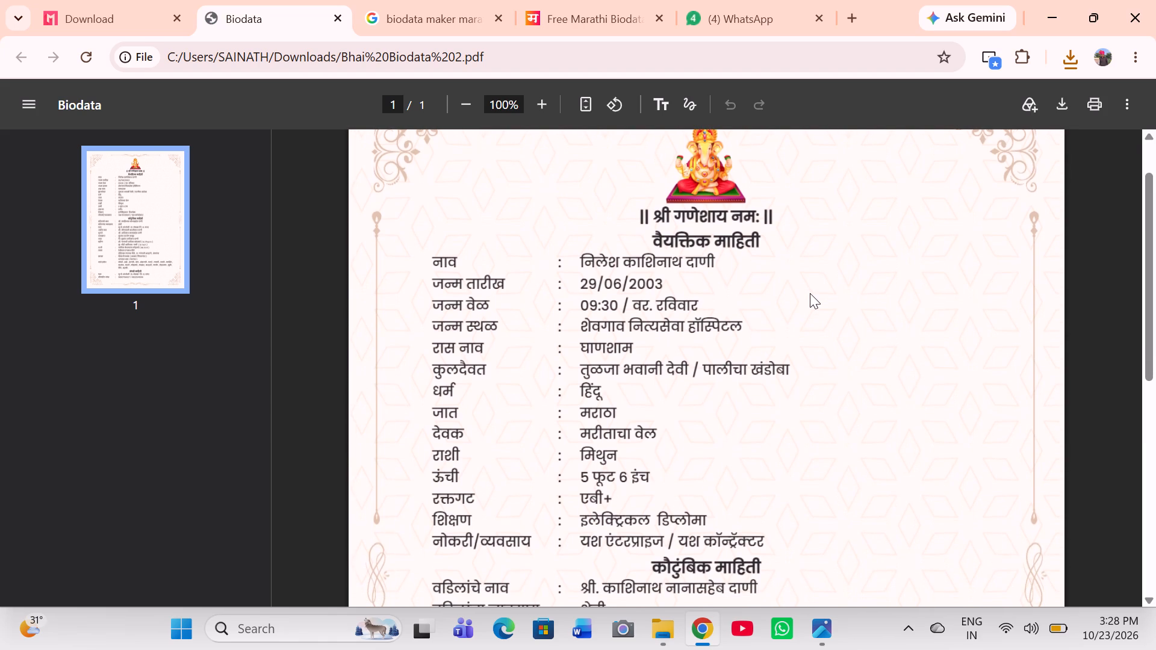
{"action": "scroll", "coordinate": [810, 293], "scroll_direction": "down", "scroll_amount": 1}
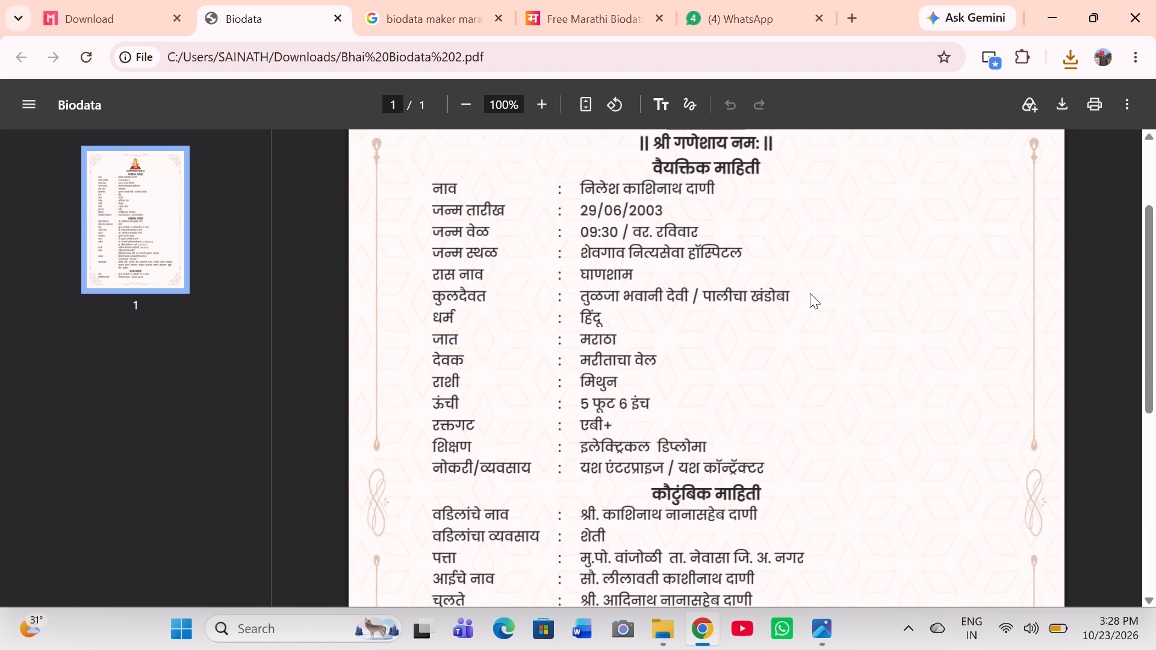
{"action": "scroll", "coordinate": [810, 293], "scroll_direction": "down", "scroll_amount": 1}
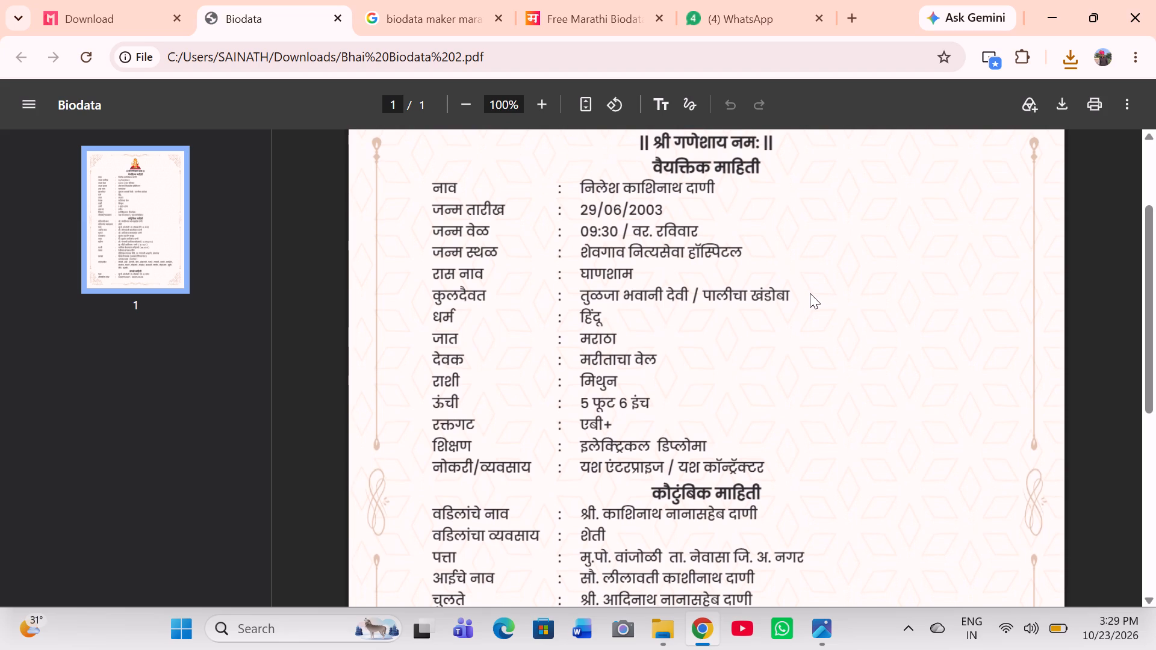
Reopen the biodata for editing and change वर to वार, followed by a space, in the जन्म वेळ entry using the English-to-Marathi converter.
{"action": "left_click", "coordinate": [140, 9]}
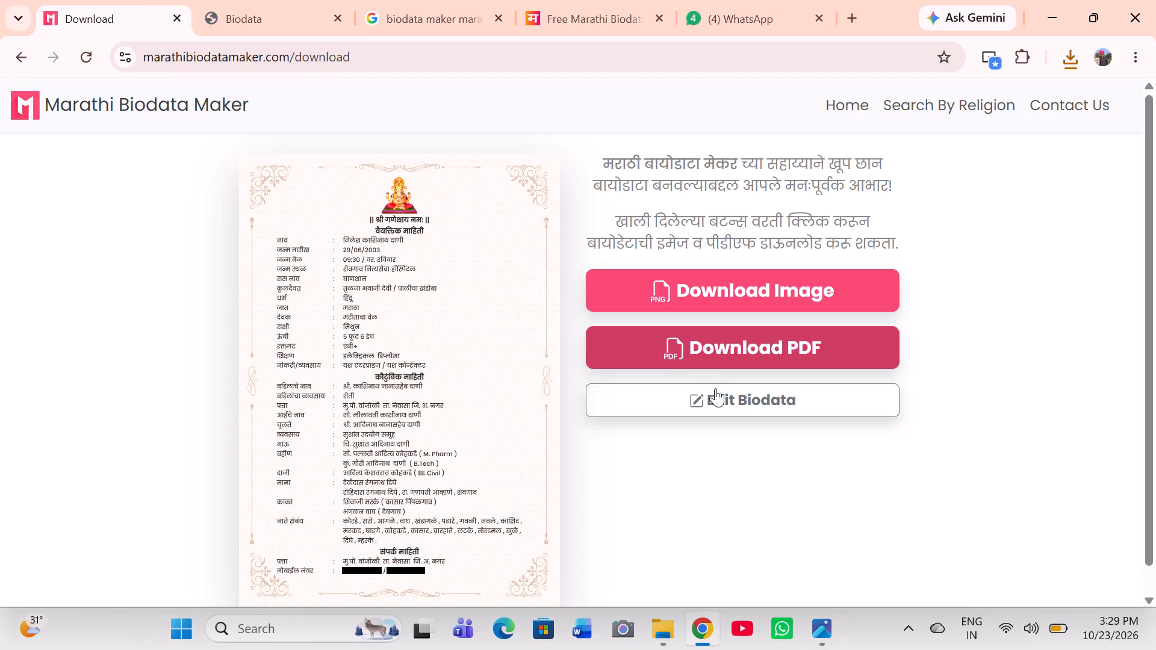
{"action": "left_click", "coordinate": [716, 398]}
{"action": "scroll", "coordinate": [716, 398], "scroll_direction": "down", "scroll_amount": 1}
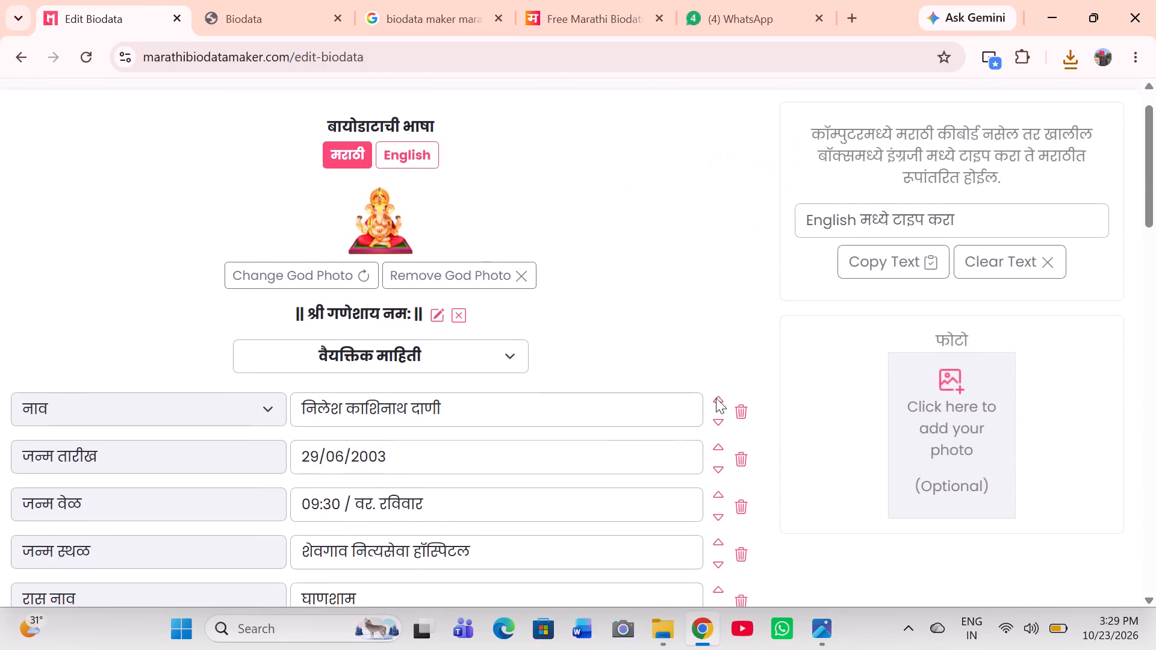
{"action": "scroll", "coordinate": [716, 398], "scroll_direction": "down", "scroll_amount": 1}
{"action": "left_click", "coordinate": [901, 212]}
{"action": "type", "text": "var"}
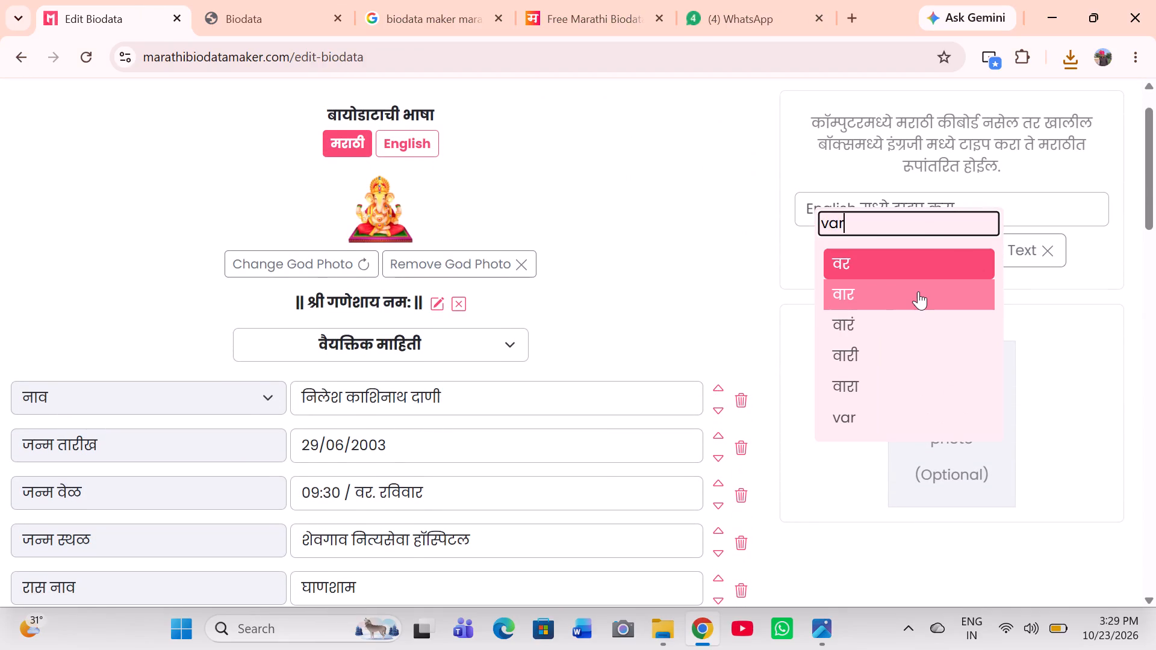
{"action": "left_click", "coordinate": [918, 291]}
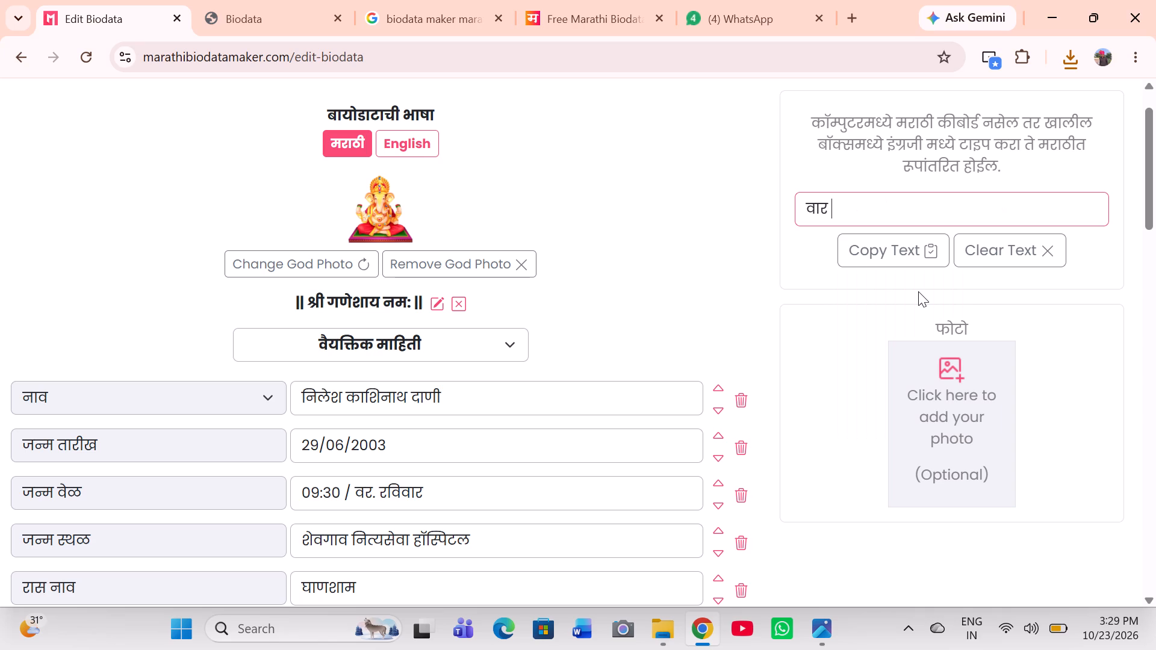
{"action": "double_click", "coordinate": [895, 255]}
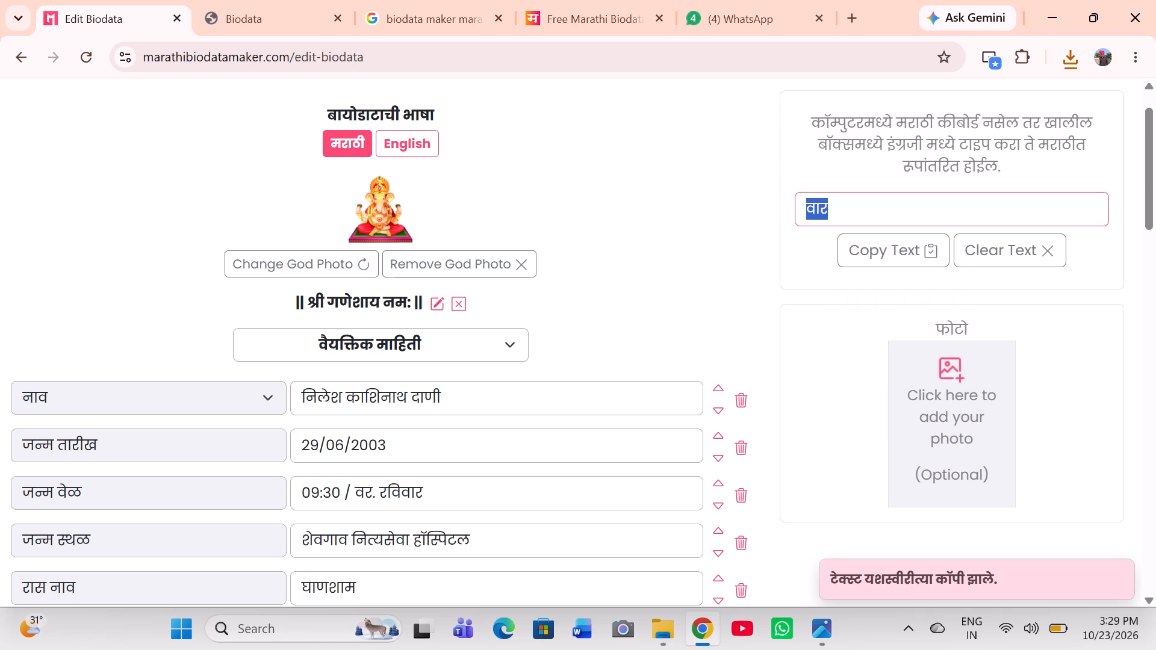
{"action": "double_click", "coordinate": [366, 487]}
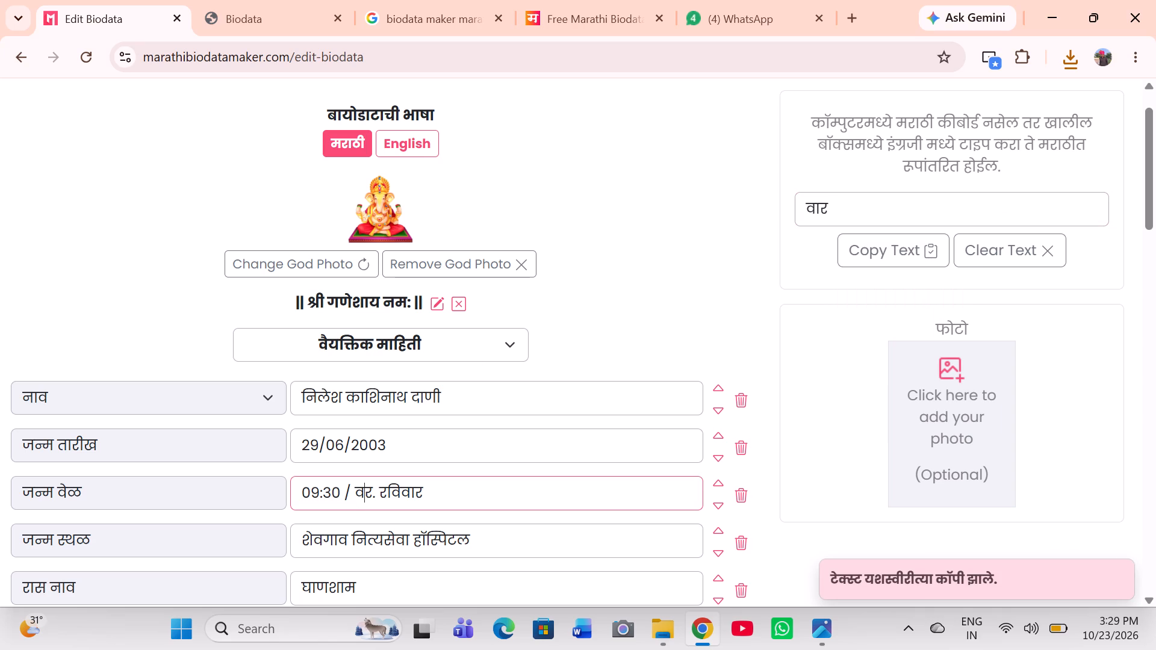
{"action": "key", "text": "ctrl+v"}
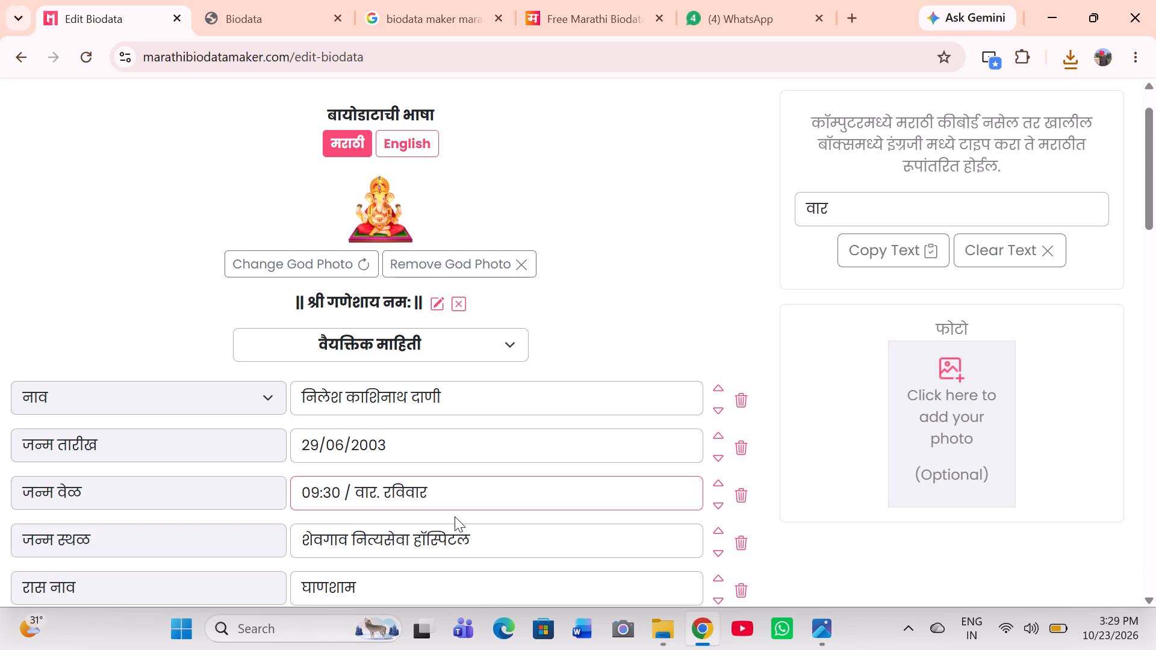
{"action": "key", "text": "space"}
{"action": "left_click", "coordinate": [576, 14]}
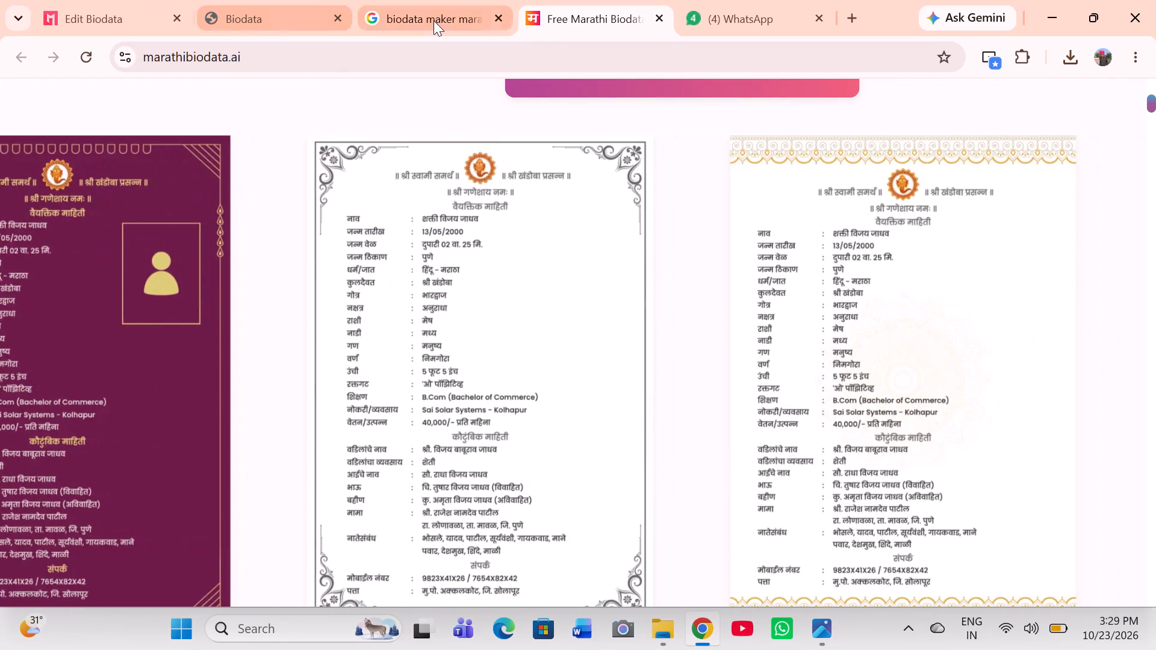
Return to the Google image results for biodata maker marathi and close the marathibiodata.ai page.
{"action": "left_click", "coordinate": [434, 18]}
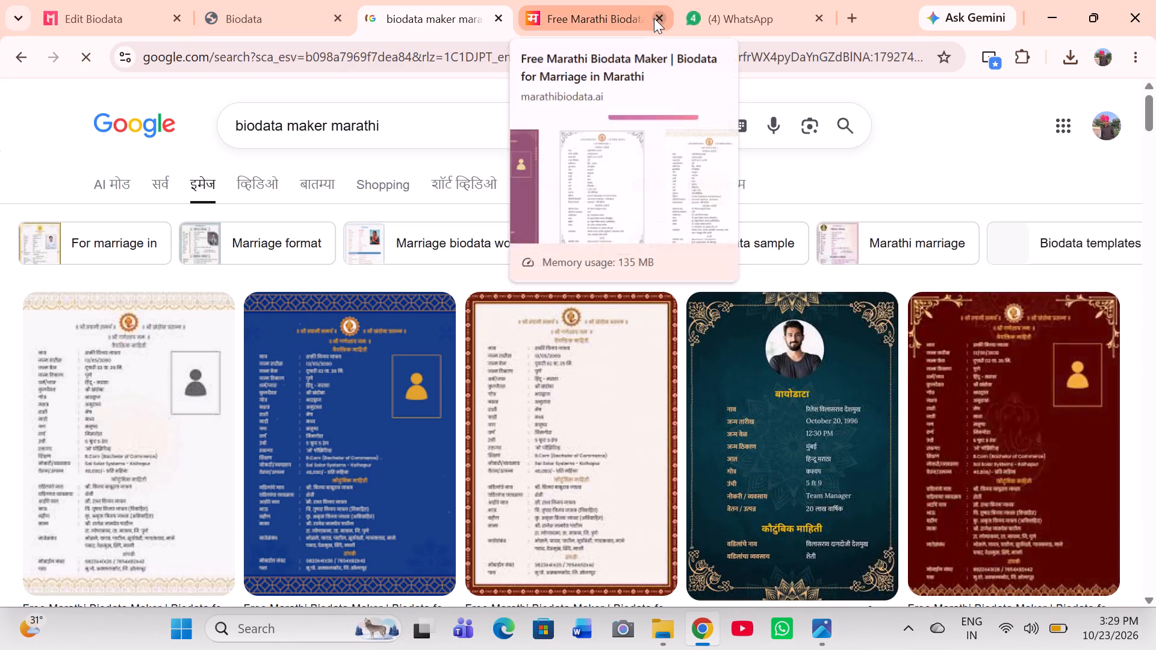
{"action": "left_click", "coordinate": [654, 18]}
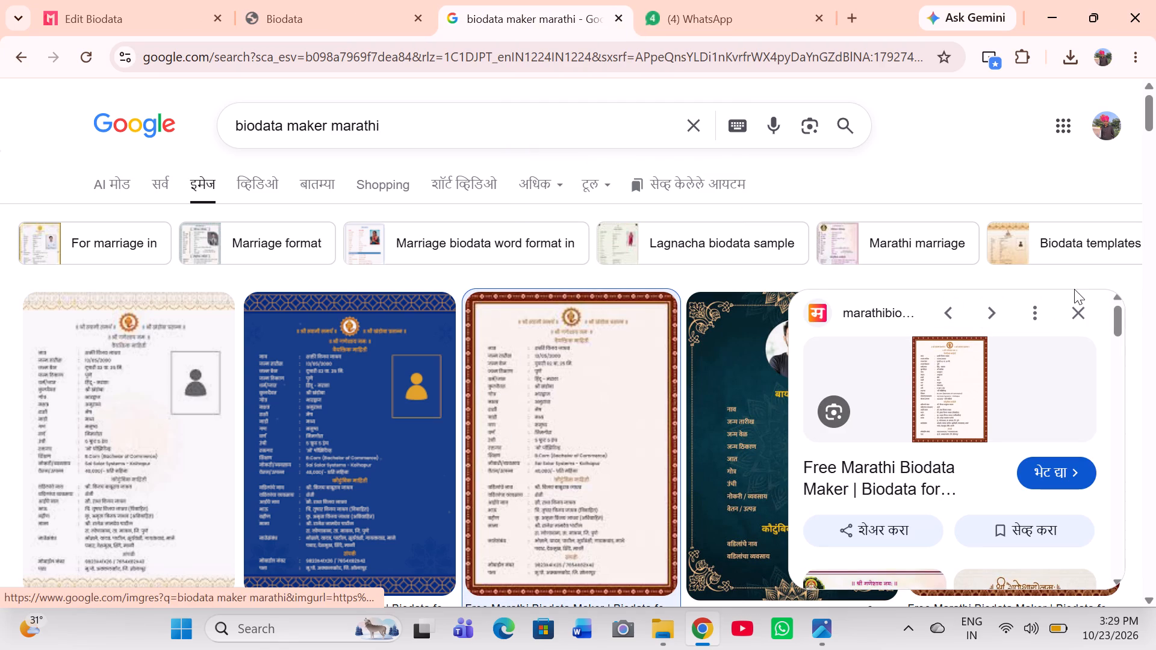
Open the marathibiodatamaker.com result with the red-bordered biodata from the image results, view its homepage, and close the page.
{"action": "left_click", "coordinate": [1078, 311]}
{"action": "scroll", "coordinate": [626, 429], "scroll_direction": "down", "scroll_amount": 2}
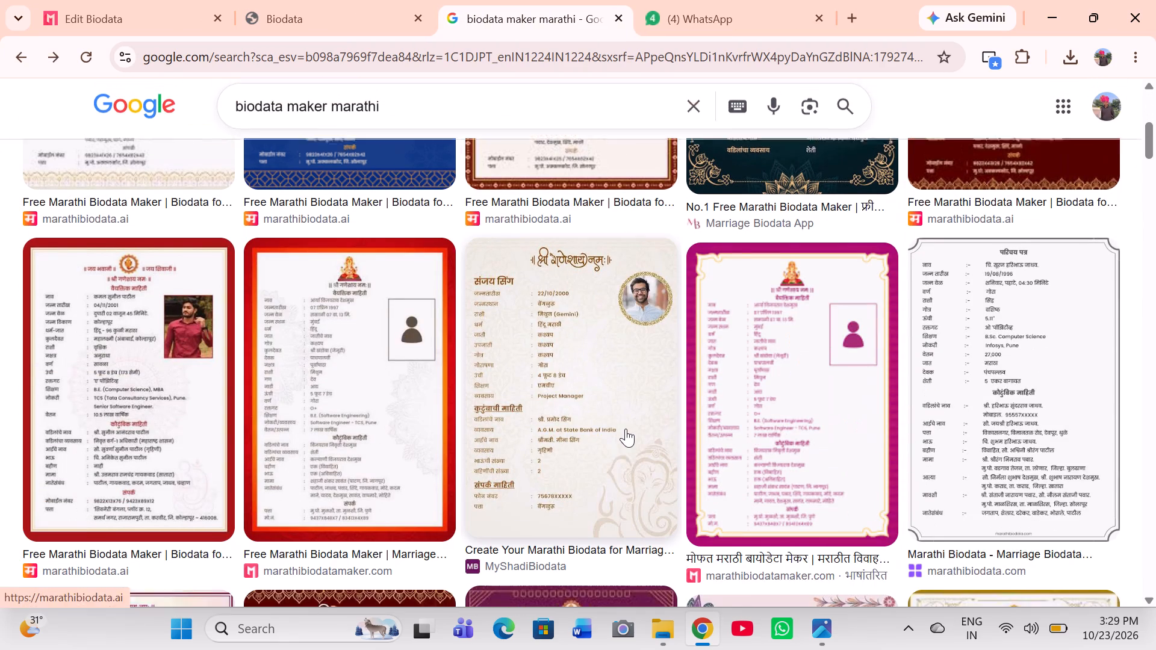
{"action": "scroll", "coordinate": [626, 429], "scroll_direction": "down", "scroll_amount": 2}
{"action": "left_click", "coordinate": [399, 417]}
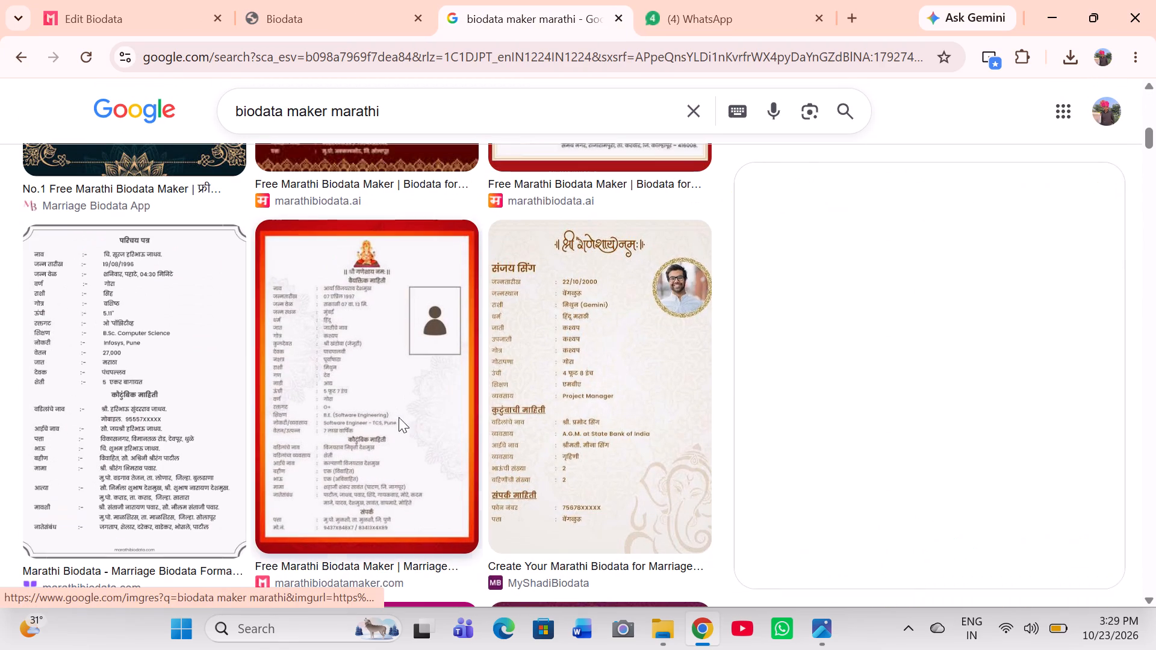
{"action": "left_click", "coordinate": [903, 296]}
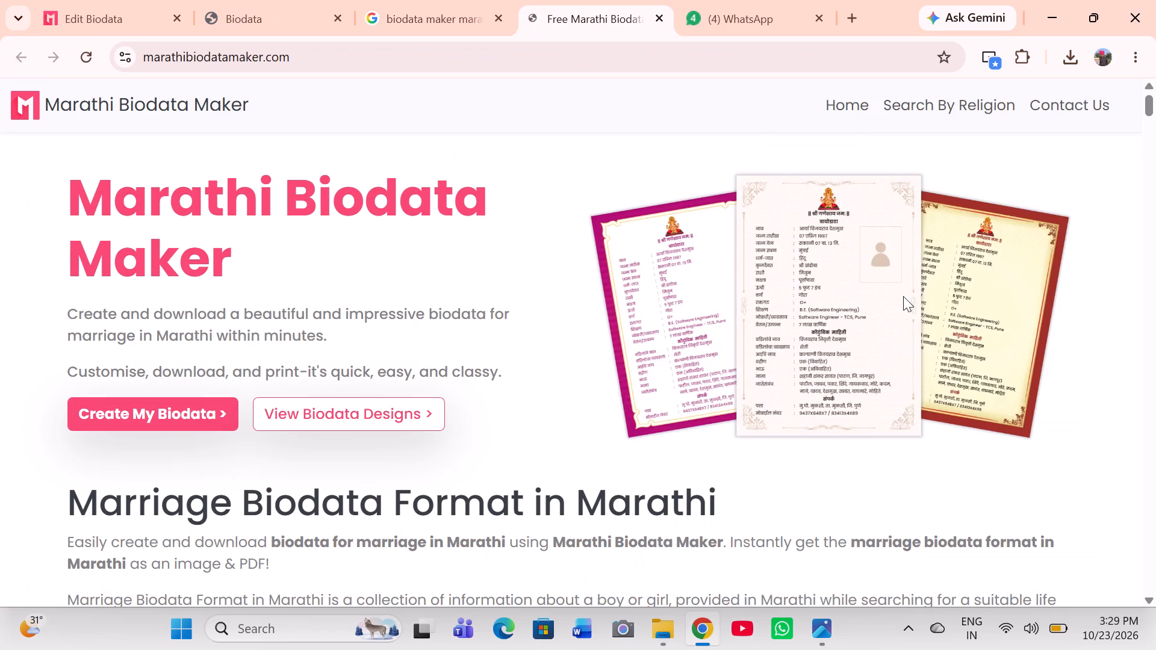
{"action": "left_click", "coordinate": [659, 16]}
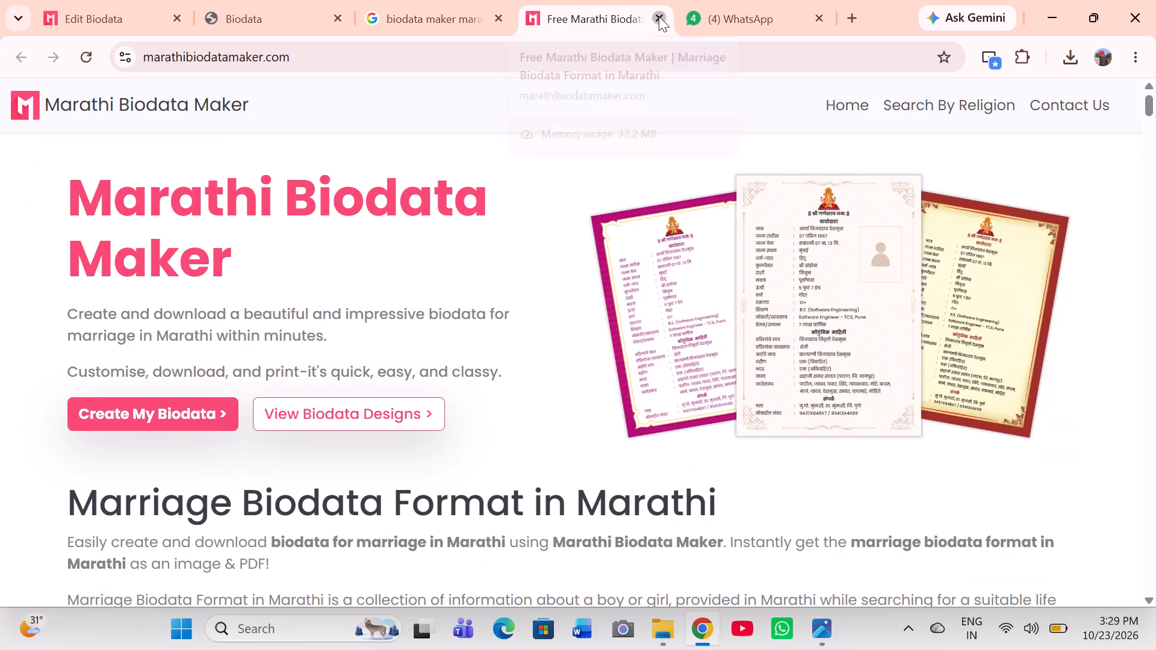
Open the MyShadiBiodata result, view its sample Marathi biodata, and close the page.
{"action": "left_click", "coordinate": [617, 335]}
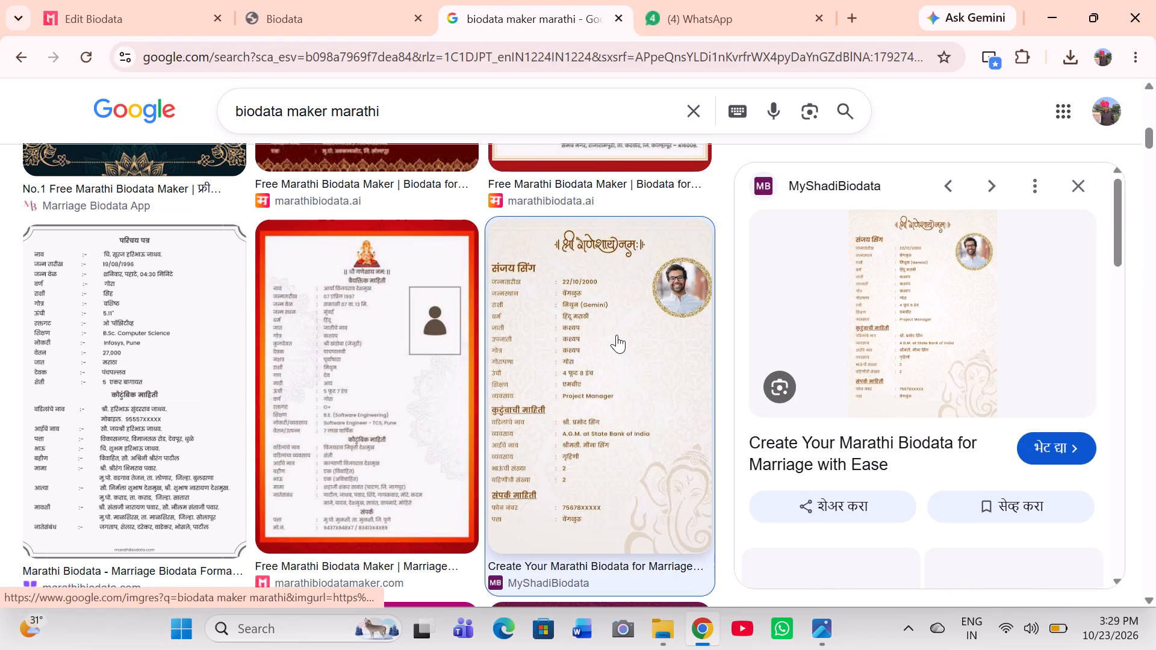
{"action": "left_click", "coordinate": [896, 288]}
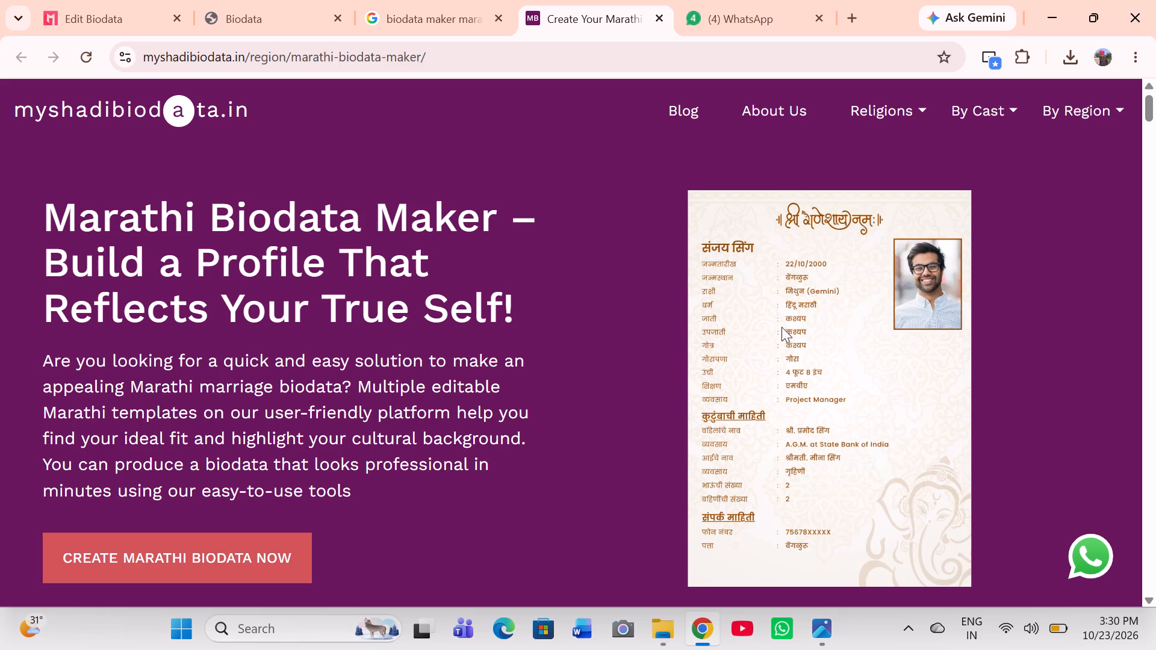
{"action": "left_click", "coordinate": [468, 3]}
{"action": "left_click", "coordinate": [662, 18]}
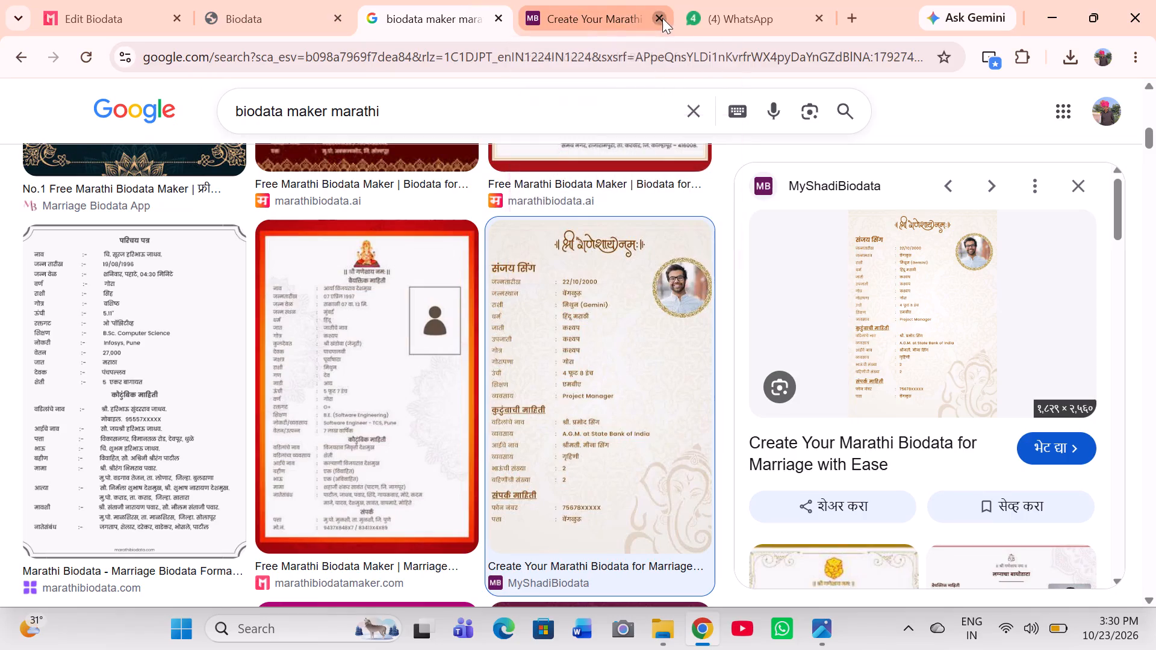
Open the maroon marathibiodata.ai result from the image search and examine the field labels in an enlarged view of its sample biodatas.
{"action": "scroll", "coordinate": [460, 394], "scroll_direction": "down", "scroll_amount": 3}
{"action": "scroll", "coordinate": [460, 394], "scroll_direction": "right", "scroll_amount": 1}
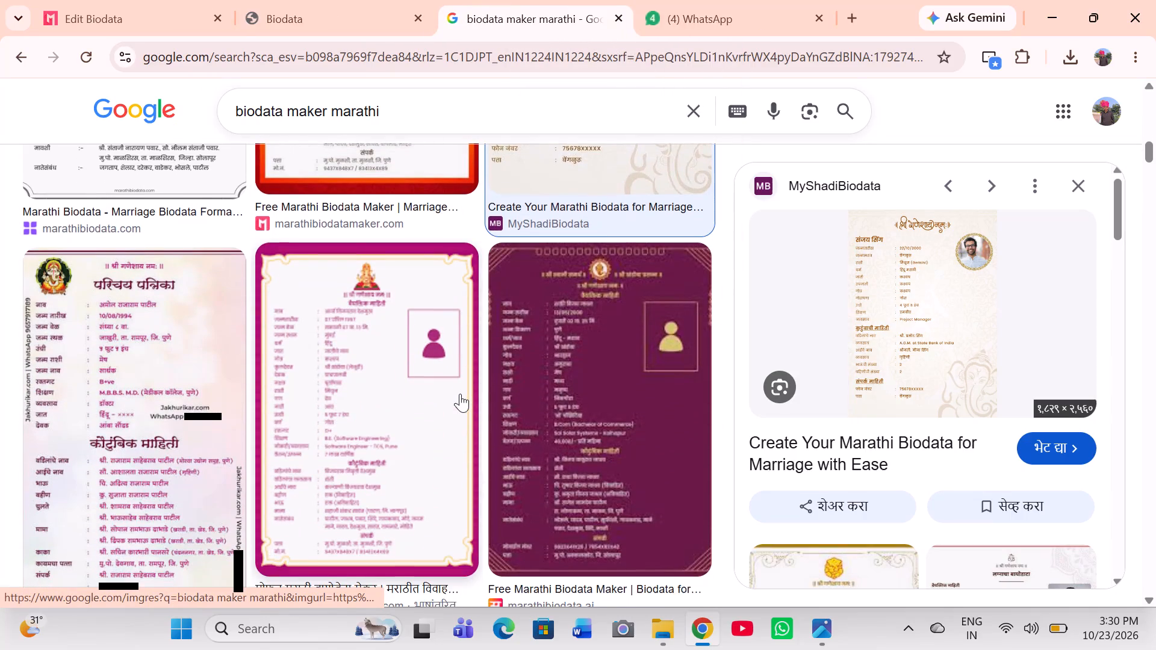
{"action": "scroll", "coordinate": [460, 394], "scroll_direction": "right", "scroll_amount": 1}
{"action": "left_click", "coordinate": [581, 388]}
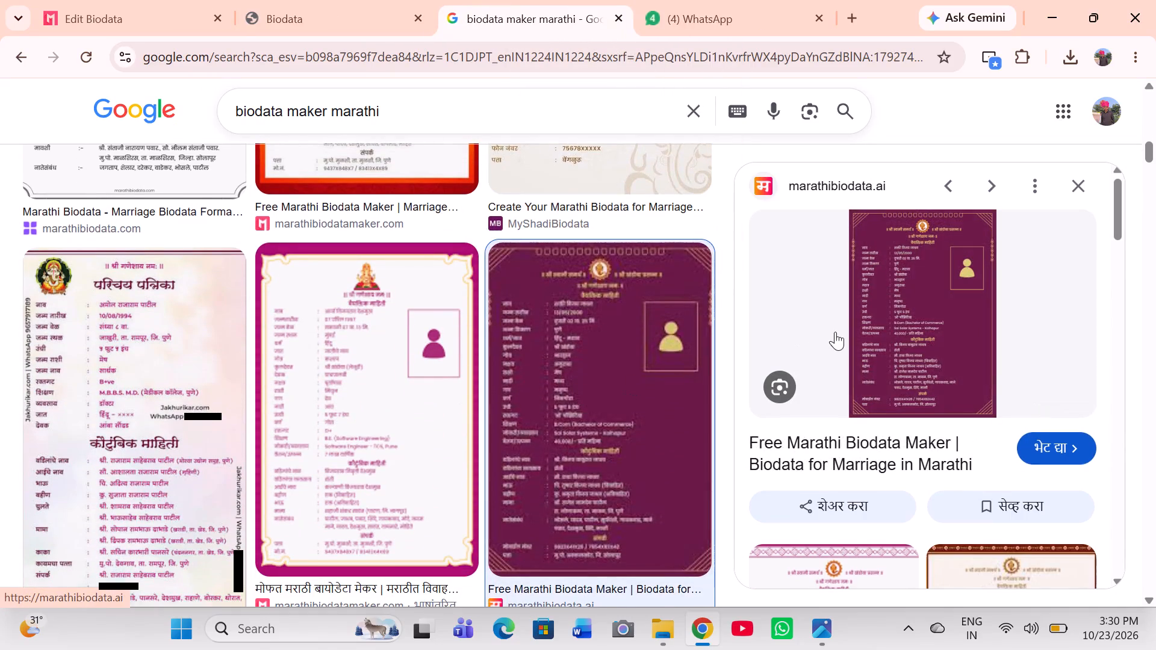
{"action": "left_click", "coordinate": [835, 332]}
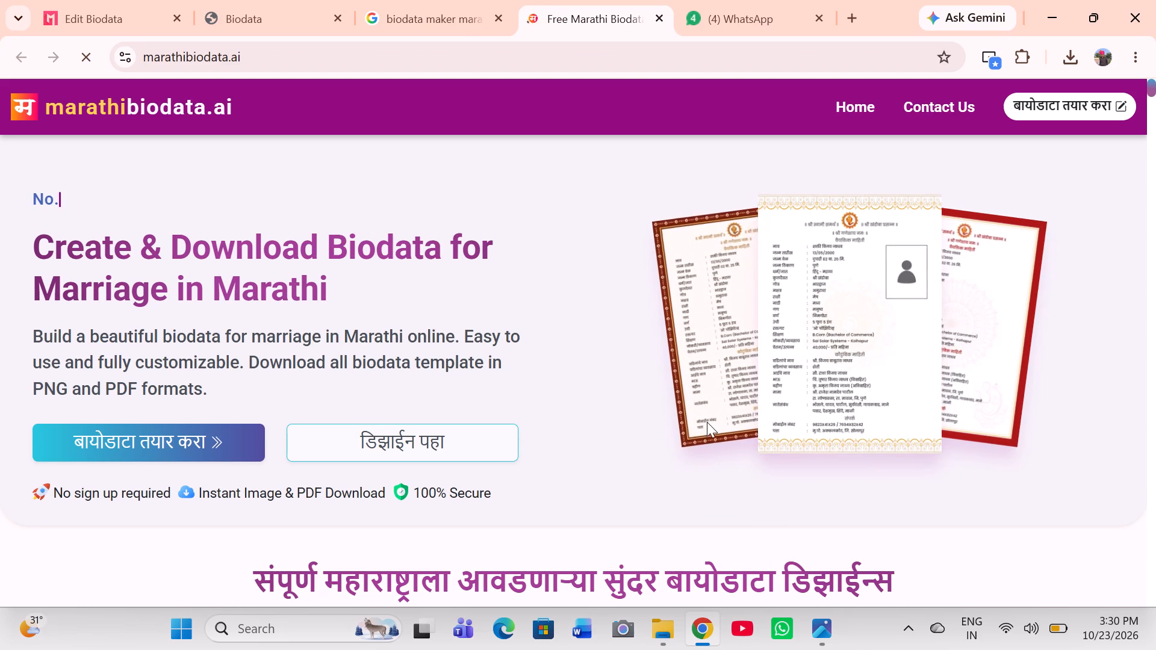
{"action": "scroll", "coordinate": [706, 423], "scroll_direction": "down", "scroll_amount": 6}
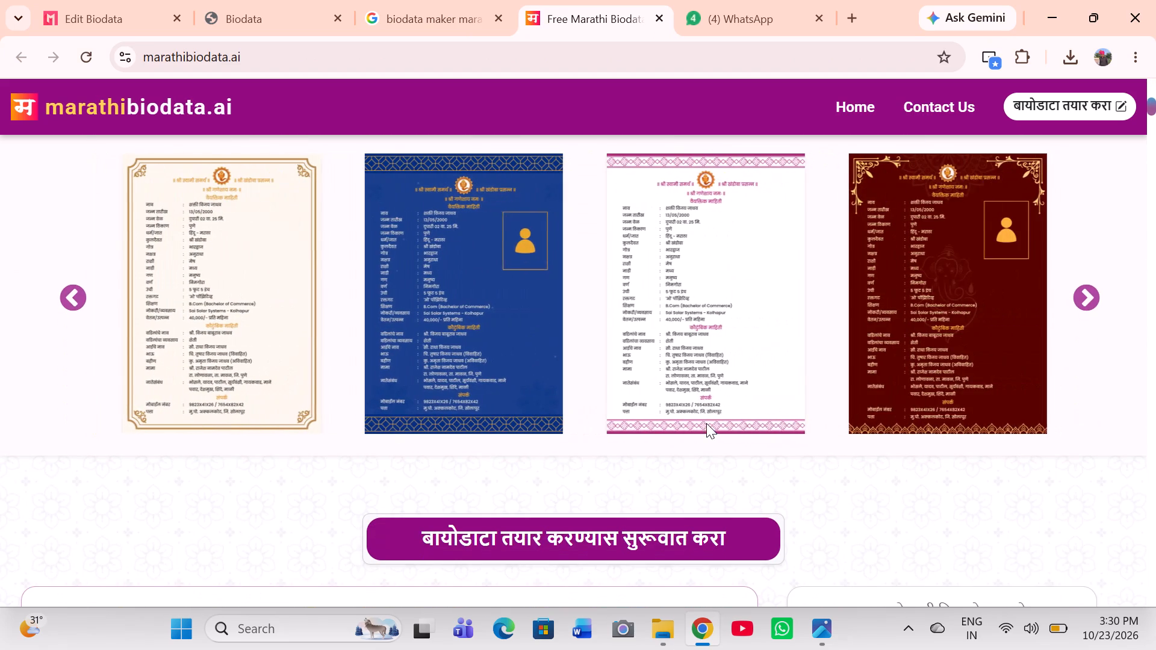
{"action": "scroll", "coordinate": [706, 423], "scroll_direction": "down", "scroll_amount": 1}
{"action": "left_click", "coordinate": [702, 336]}
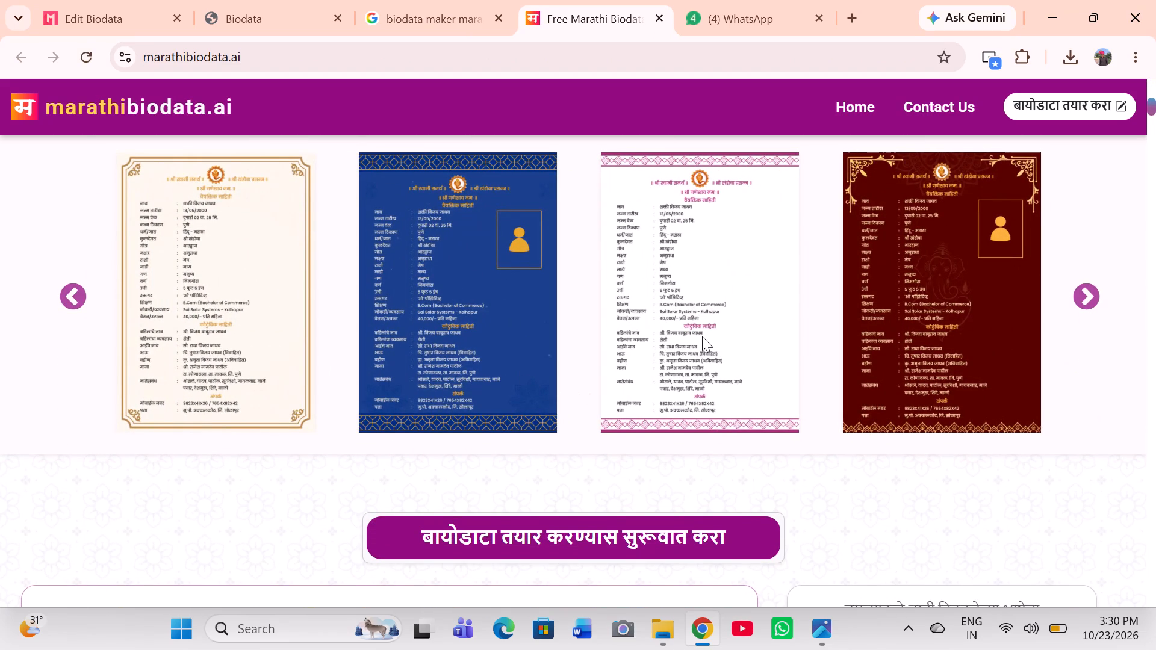
{"action": "double_click", "coordinate": [702, 336]}
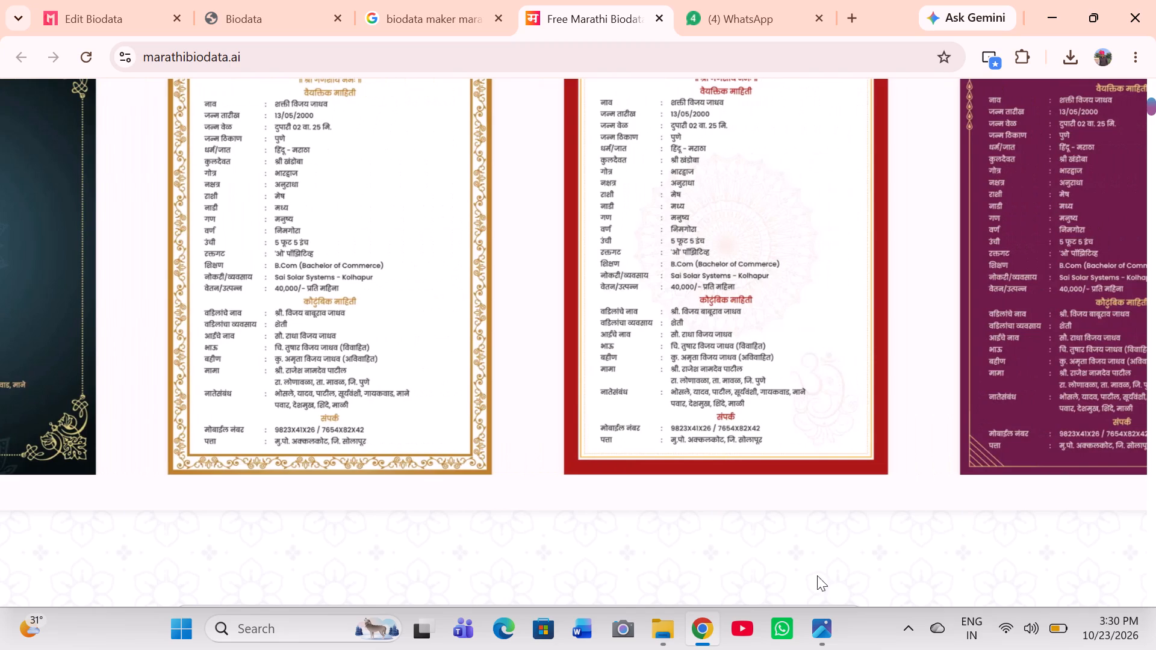
Return to the biodata edit form and review its personal information entries against the sample's wording.
{"action": "left_click", "coordinate": [81, 17]}
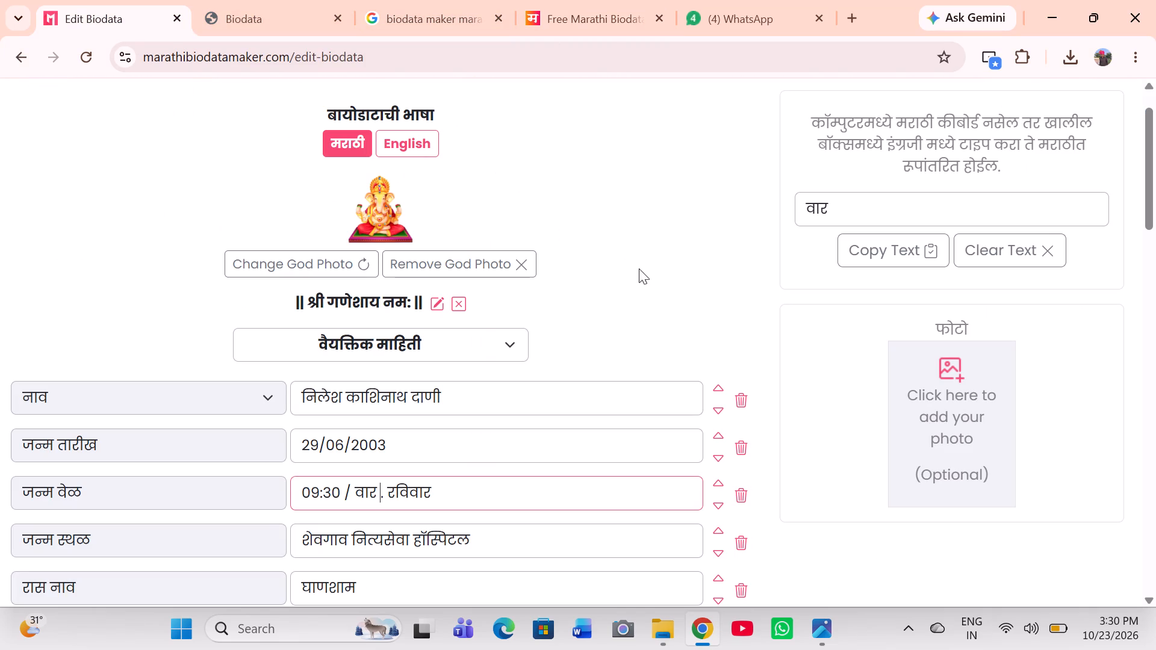
{"action": "scroll", "coordinate": [411, 488], "scroll_direction": "right", "scroll_amount": 1}
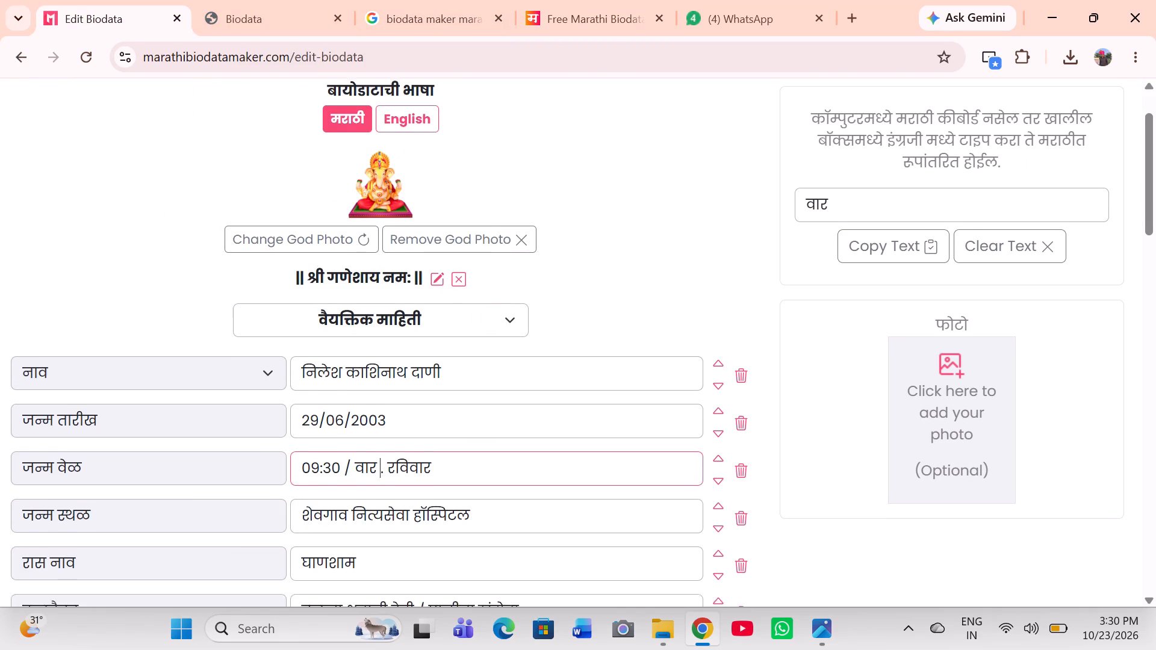
{"action": "scroll", "coordinate": [411, 488], "scroll_direction": "right", "scroll_amount": 2}
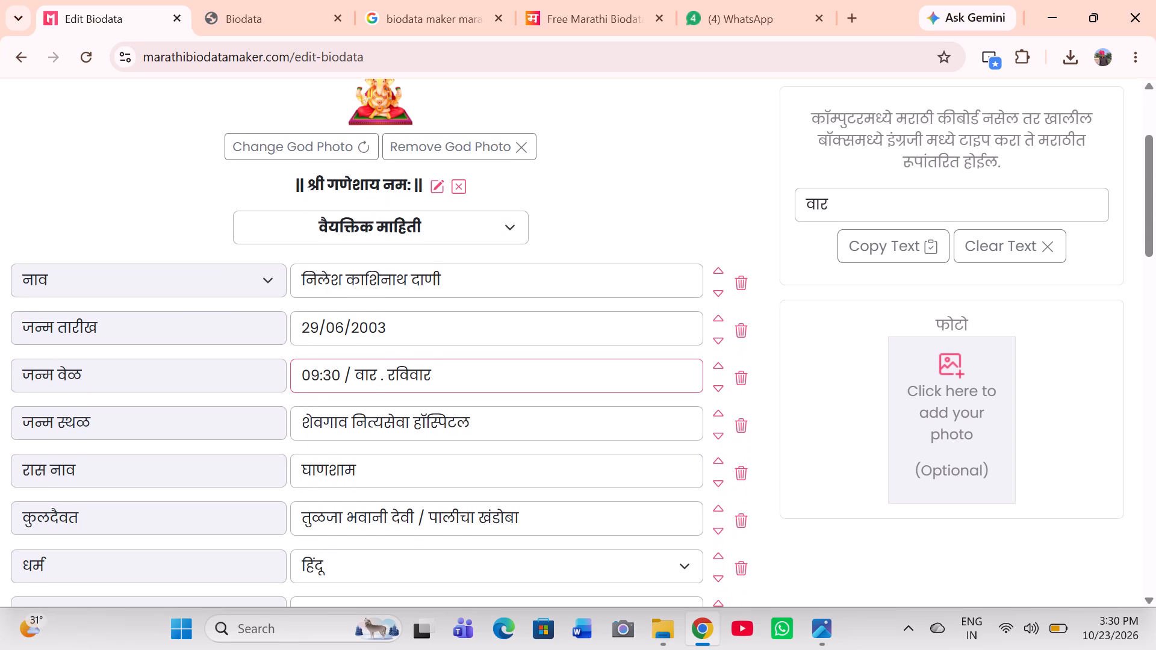
{"action": "left_click", "coordinate": [298, 374]}
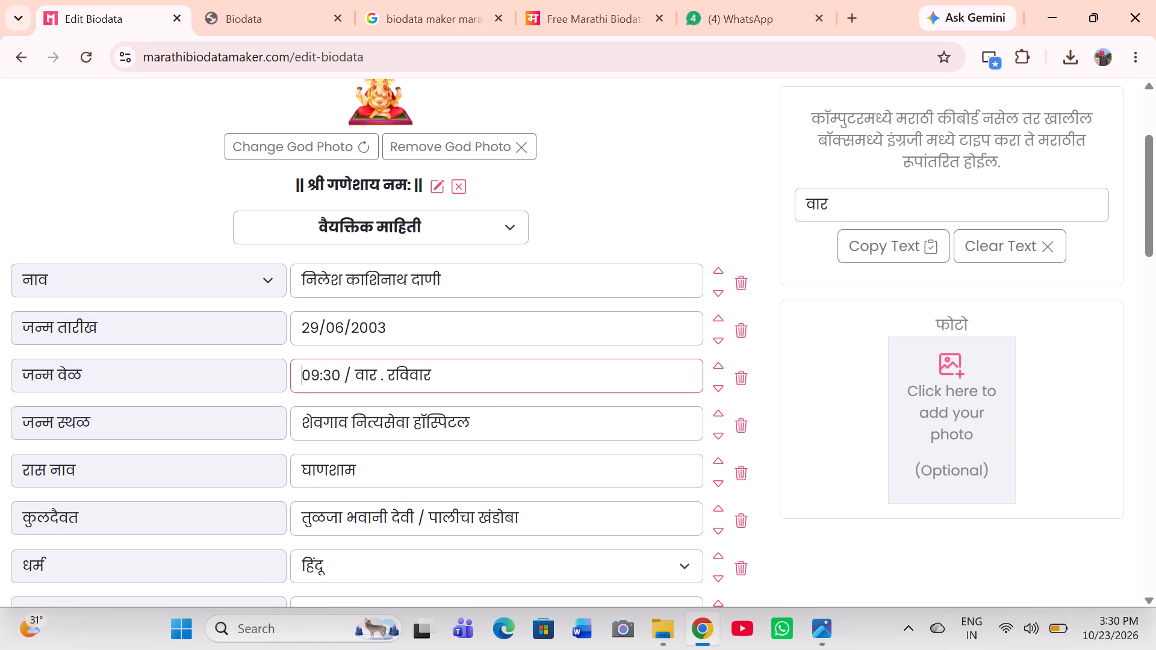
{"action": "scroll", "coordinate": [494, 389], "scroll_direction": "down", "scroll_amount": 6}
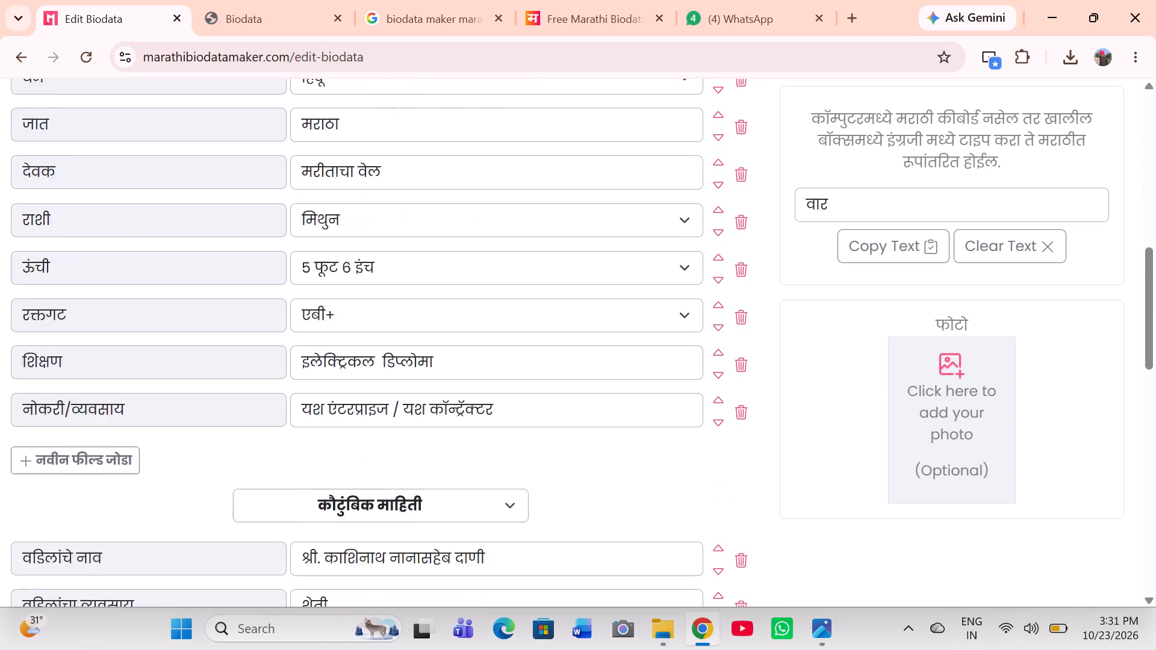
{"action": "scroll", "coordinate": [495, 383], "scroll_direction": "down", "scroll_amount": 1}
{"action": "scroll", "coordinate": [495, 383], "scroll_direction": "up", "scroll_amount": 6}
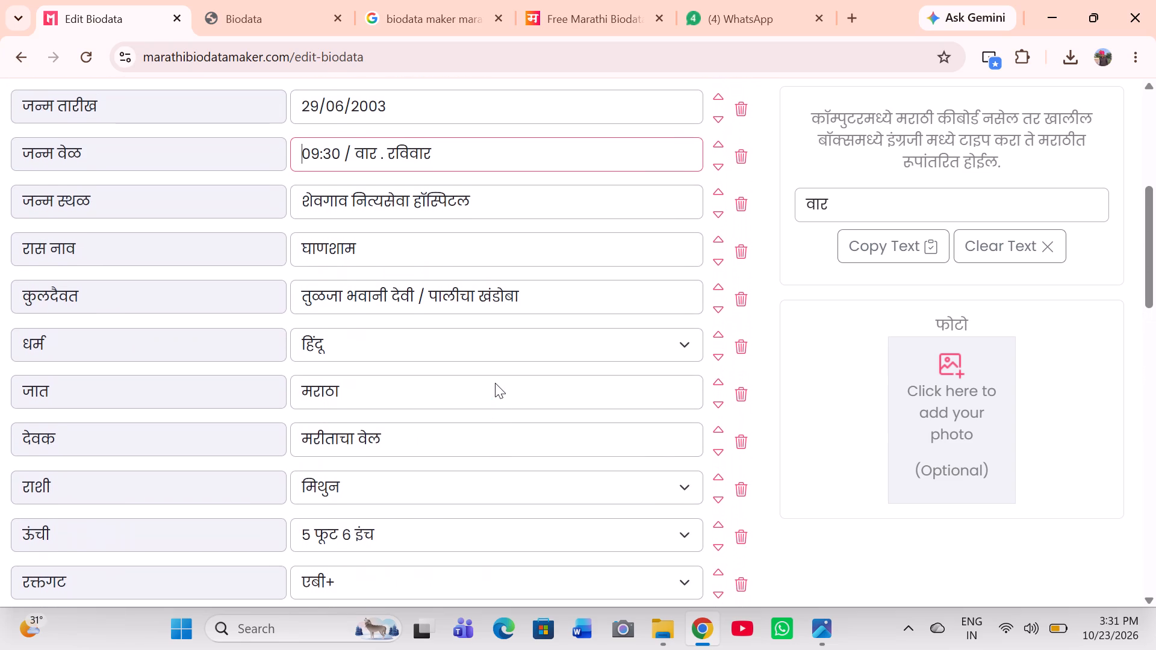
{"action": "scroll", "coordinate": [495, 383], "scroll_direction": "up", "scroll_amount": 1}
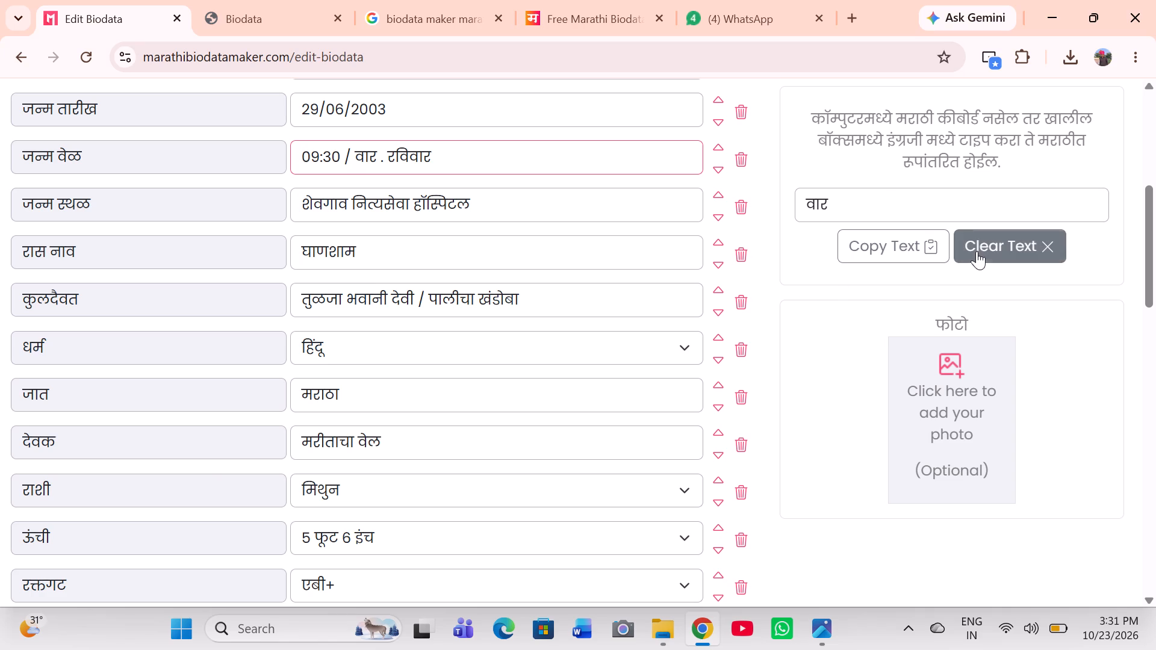
Clear the English-to-Marathi converter, convert ras nav to रास नाव, and paste it over the label of the रास नाव field.
{"action": "left_click_drag", "start_coordinate": [977, 252], "coordinate": [1018, 262]}
{"action": "left_click", "coordinate": [1018, 262]}
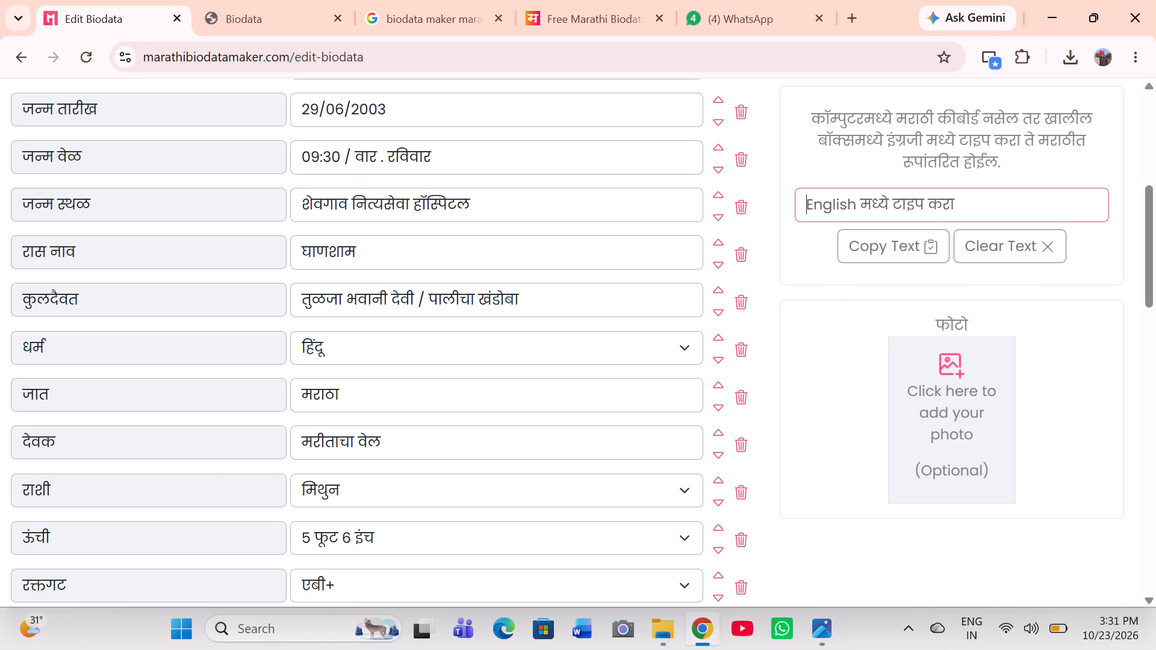
{"action": "left_click", "coordinate": [951, 212]}
{"action": "type", "text": "ras"}
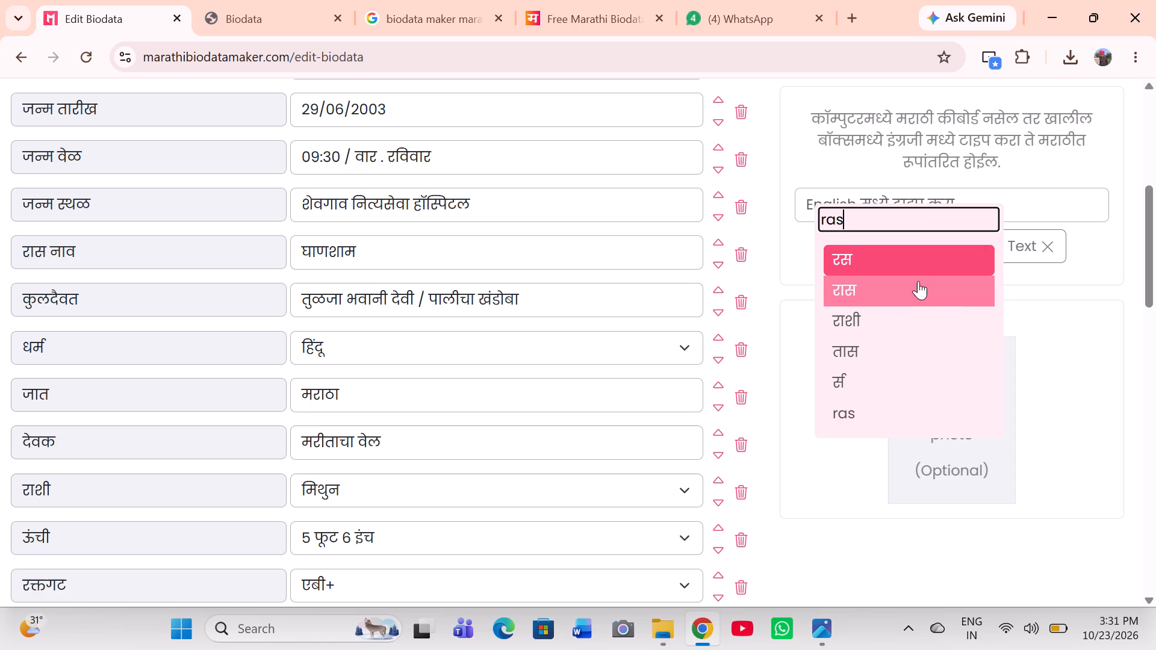
{"action": "left_click", "coordinate": [918, 281]}
{"action": "type", "text": "nav"}
{"action": "left_click", "coordinate": [916, 257]}
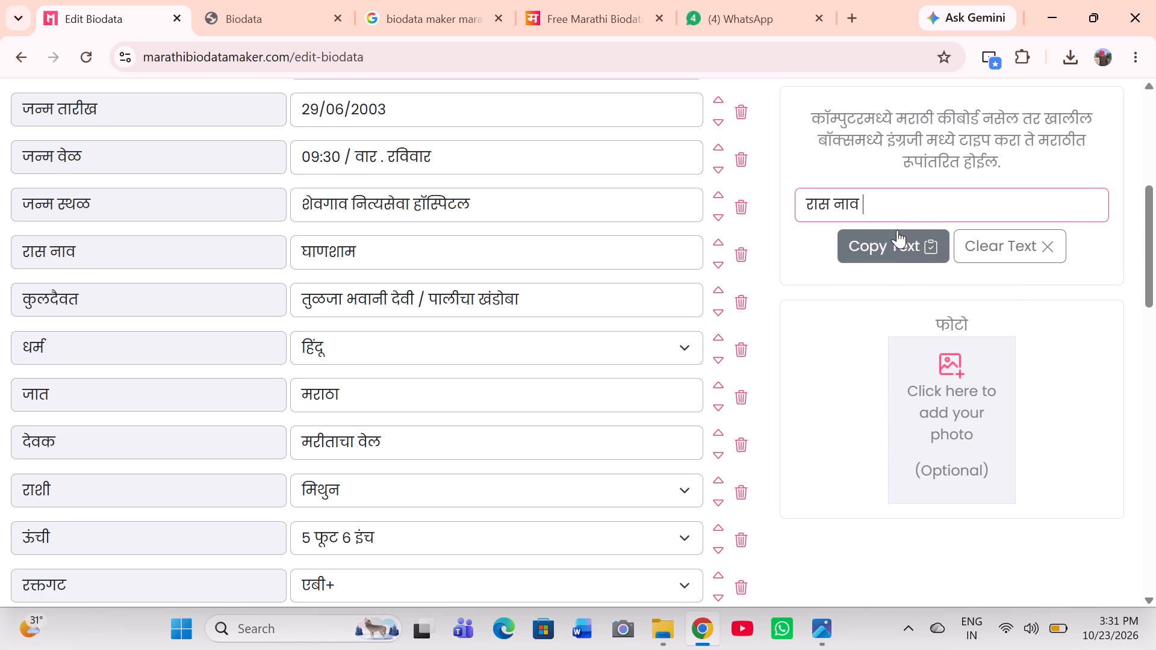
{"action": "triple_click", "coordinate": [900, 239]}
{"action": "left_click", "coordinate": [900, 239]}
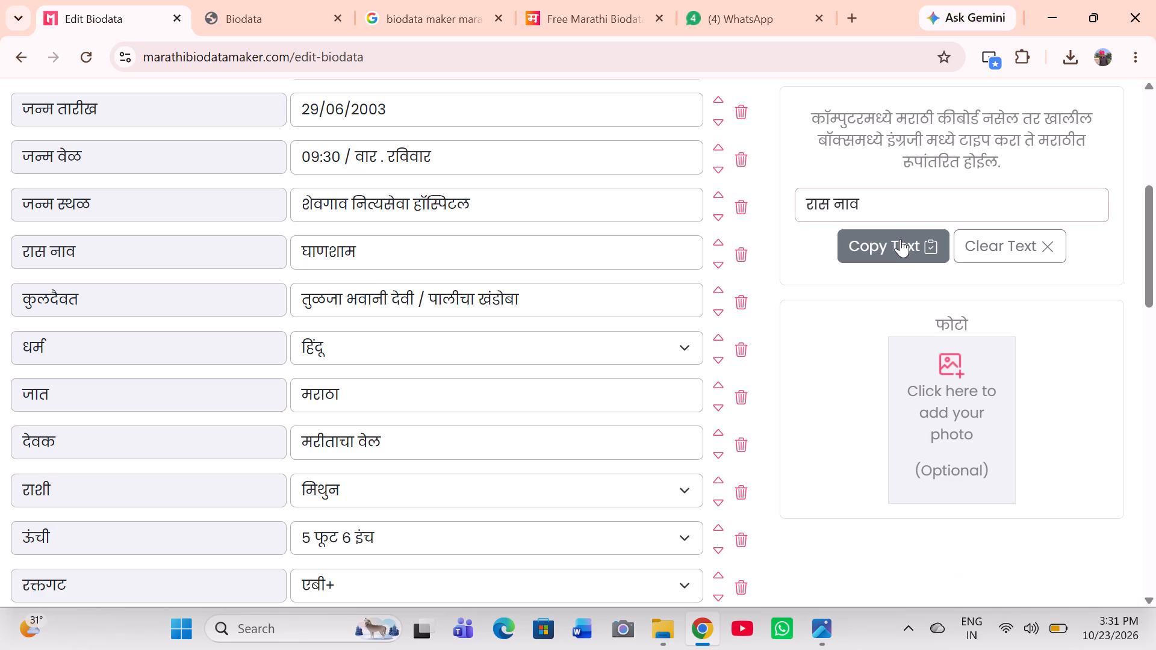
{"action": "double_click", "coordinate": [60, 251]}
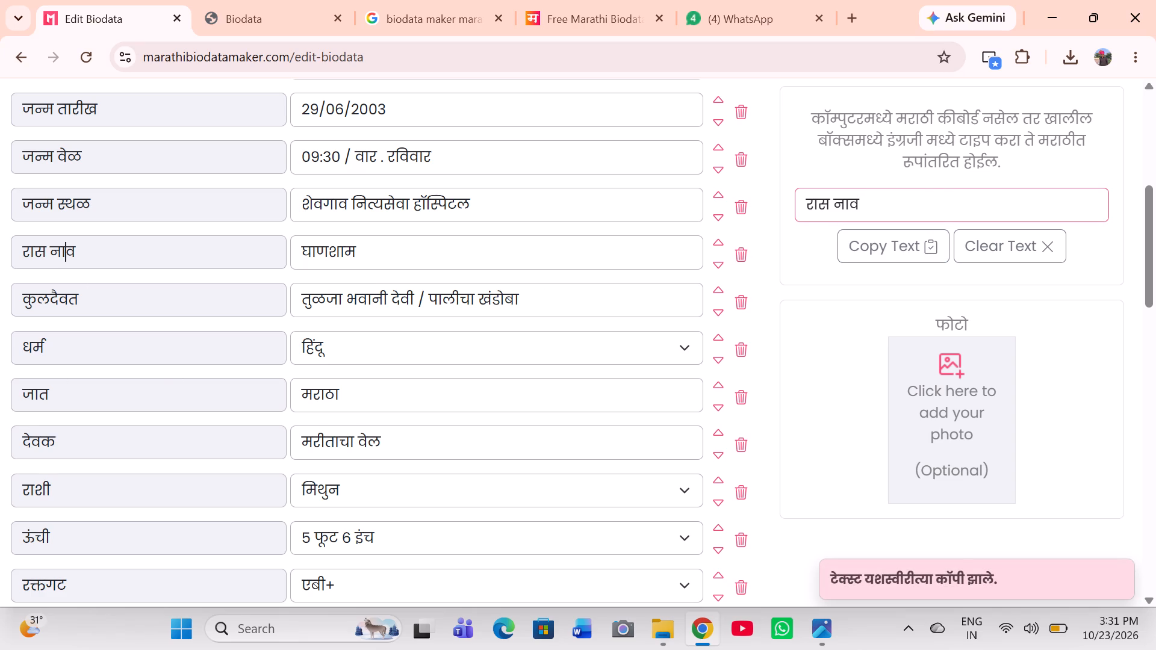
{"action": "triple_click", "coordinate": [48, 251]}
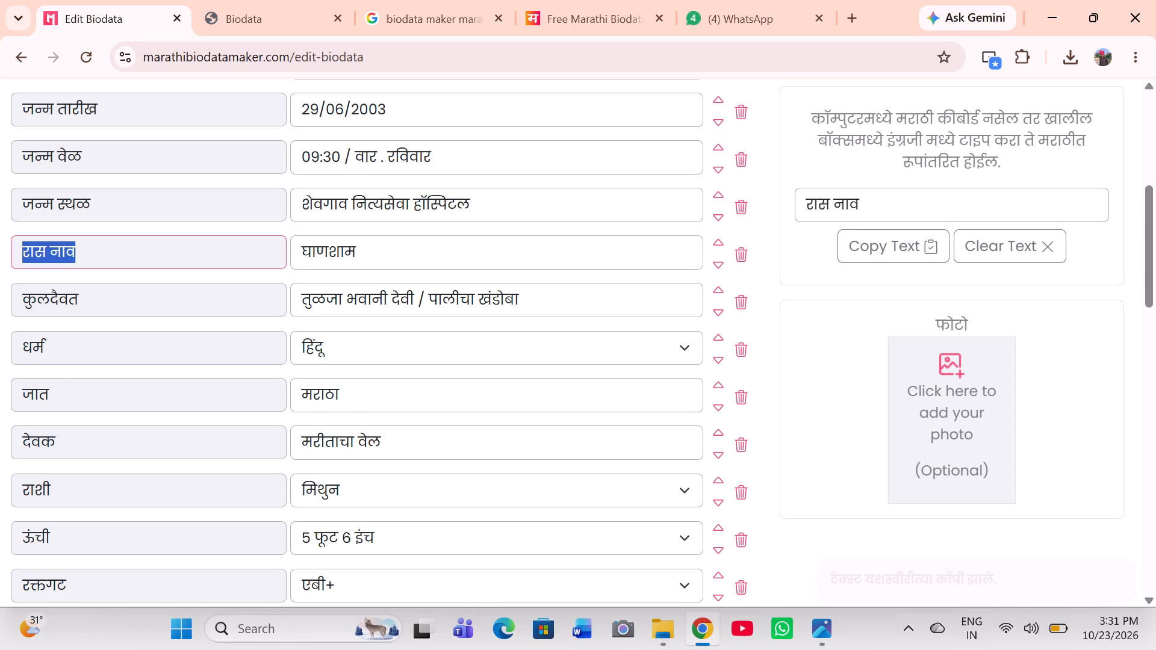
{"action": "key", "text": "ctrl+v"}
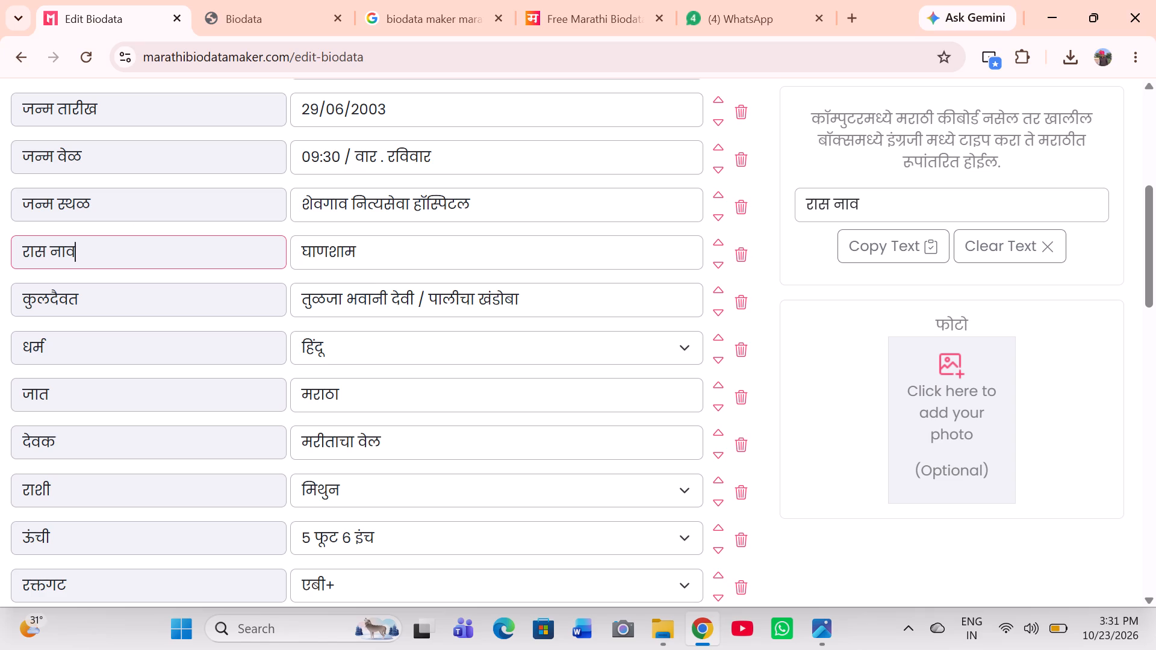
Change स्थळ to ठिकाण in the जन्म स्थळ label using the English-to-Marathi converter, checking the wording against the marathibiodata.ai samples.
{"action": "left_click", "coordinate": [977, 250]}
{"action": "left_click", "coordinate": [933, 202]}
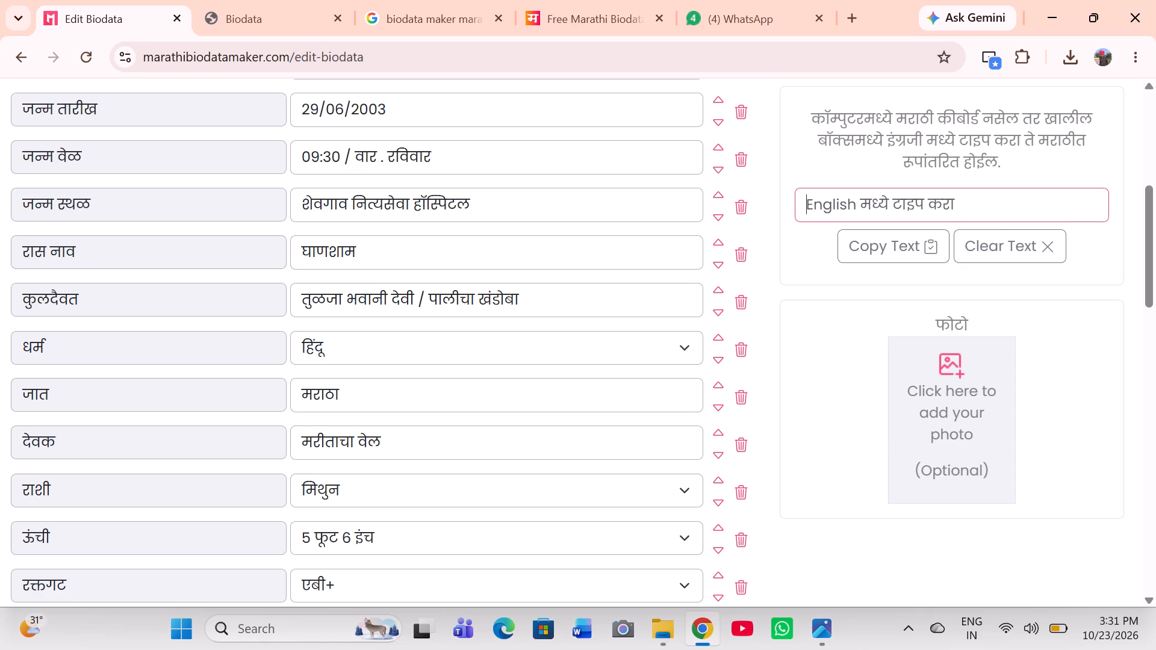
{"action": "type", "text": "thakan"}
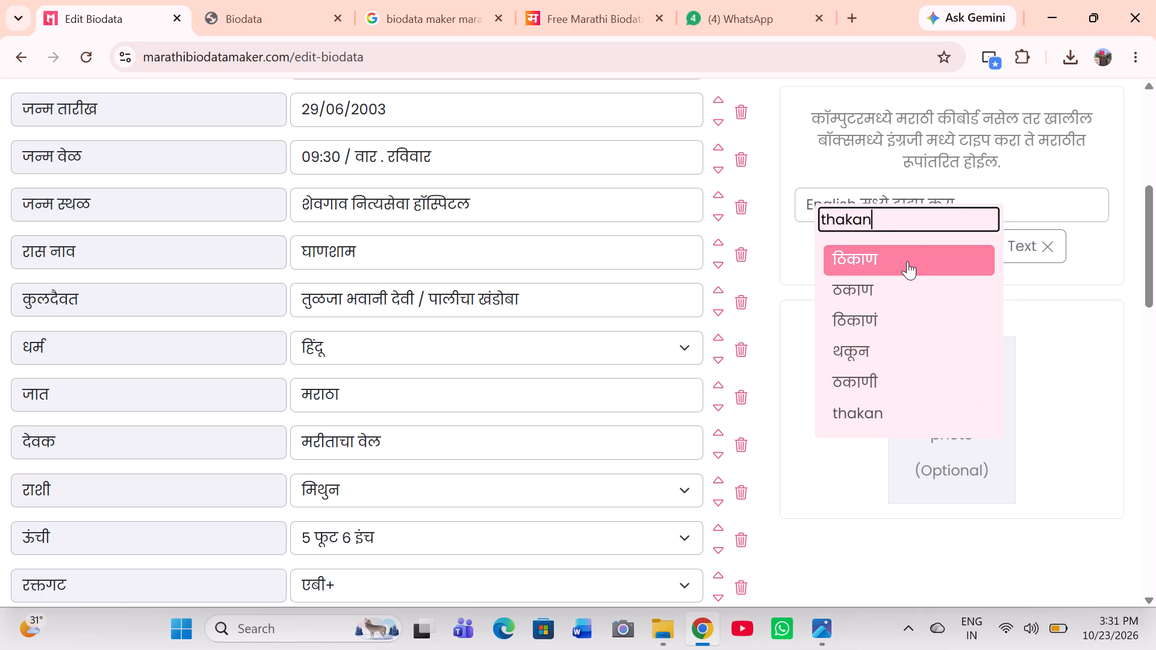
{"action": "left_click", "coordinate": [907, 261]}
{"action": "left_click_drag", "start_coordinate": [907, 261], "coordinate": [896, 235]}
{"action": "triple_click", "coordinate": [896, 235]}
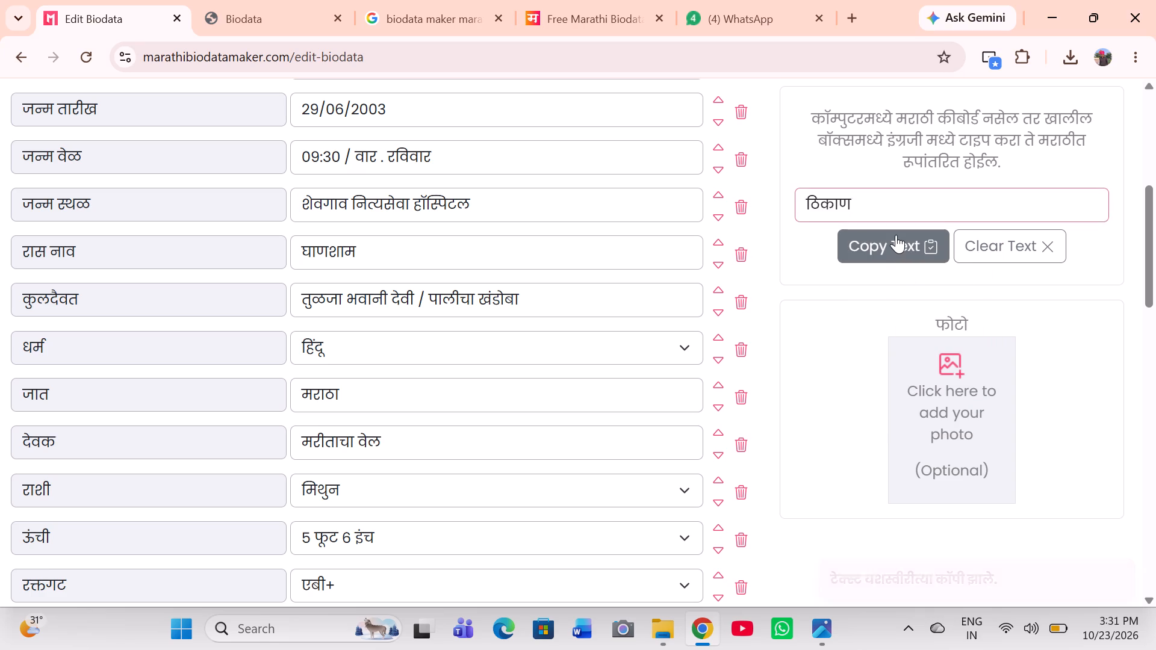
{"action": "double_click", "coordinate": [72, 202]}
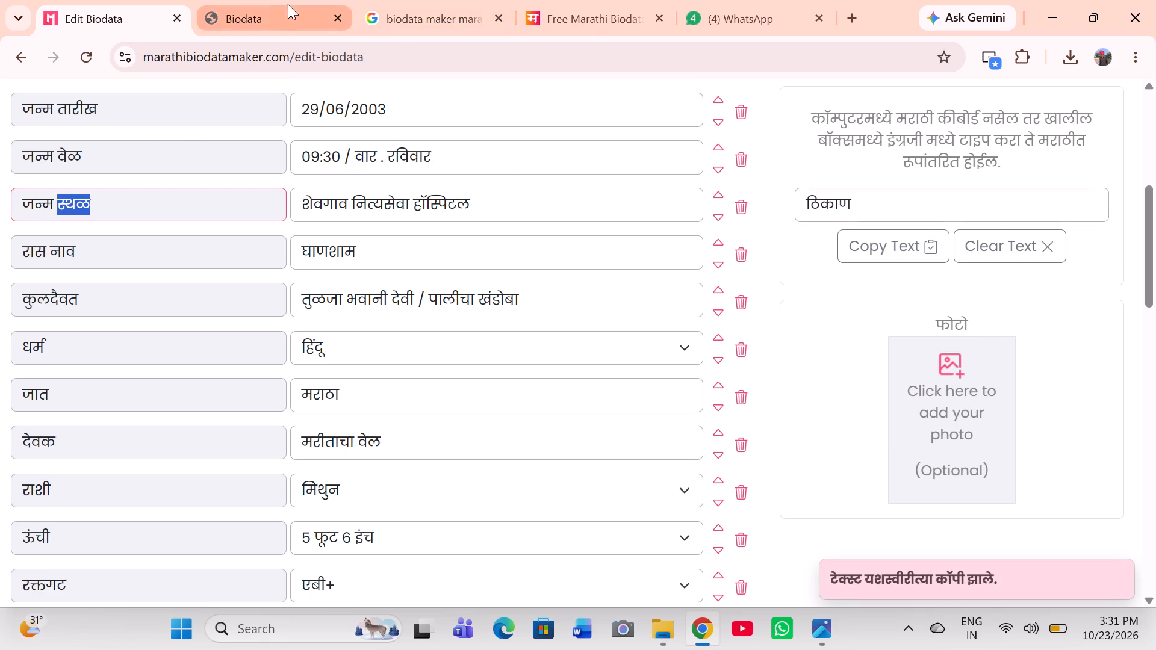
{"action": "left_click", "coordinate": [391, 19]}
{"action": "left_click", "coordinate": [608, 11]}
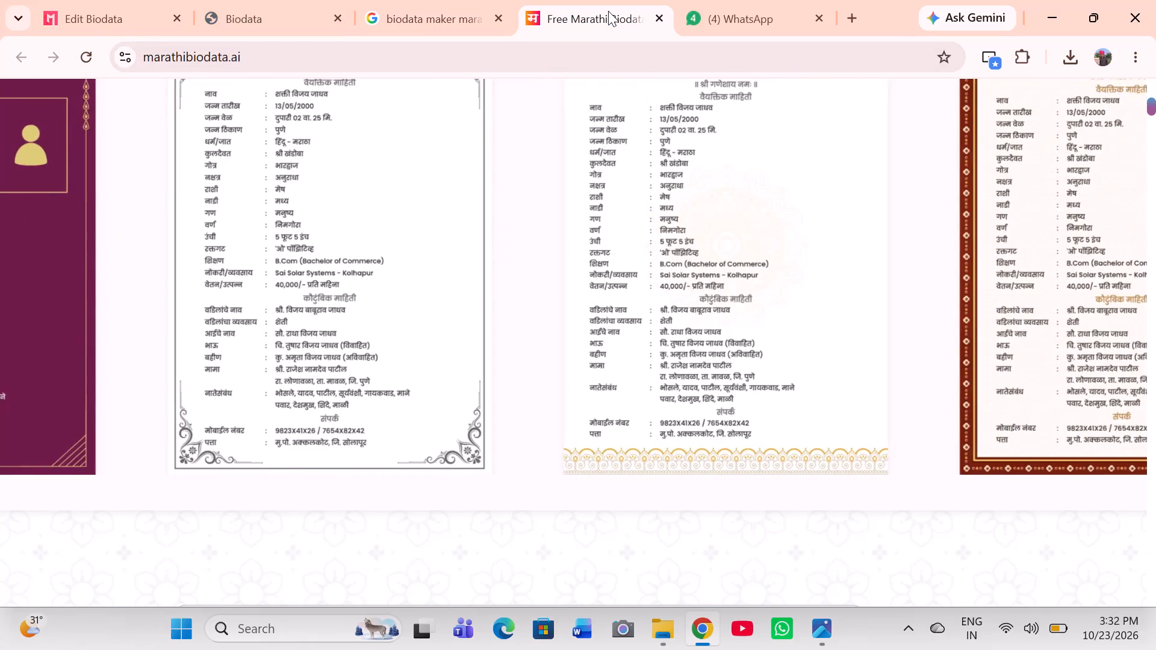
{"action": "left_click", "coordinate": [77, 17]}
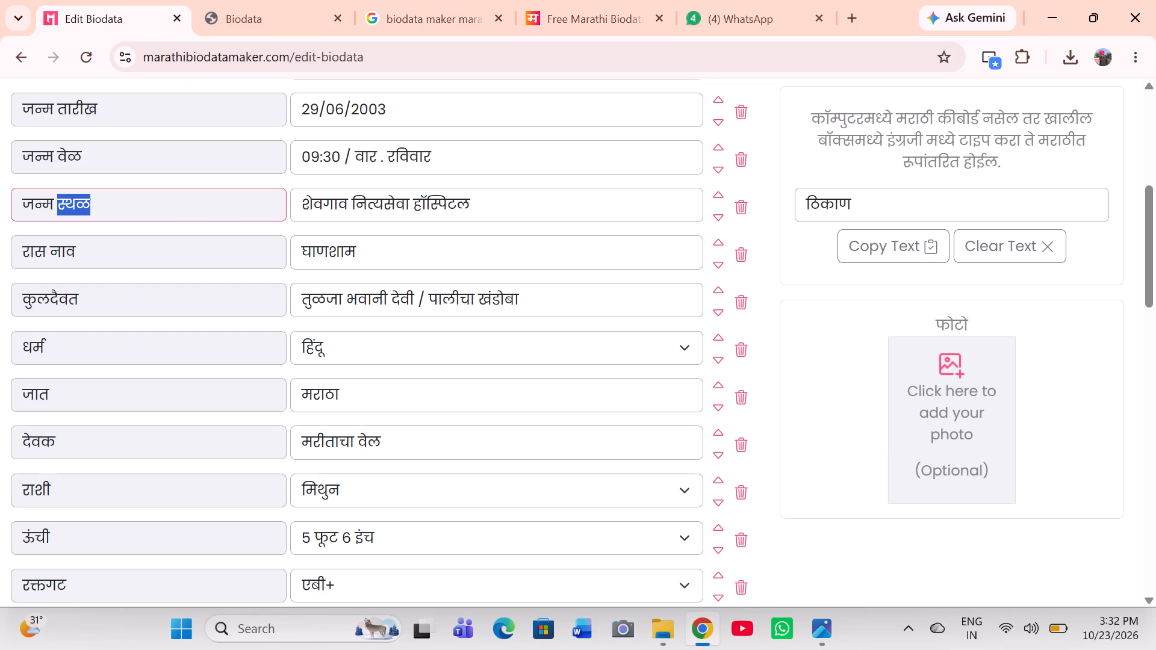
{"action": "key", "text": "ctrl+v"}
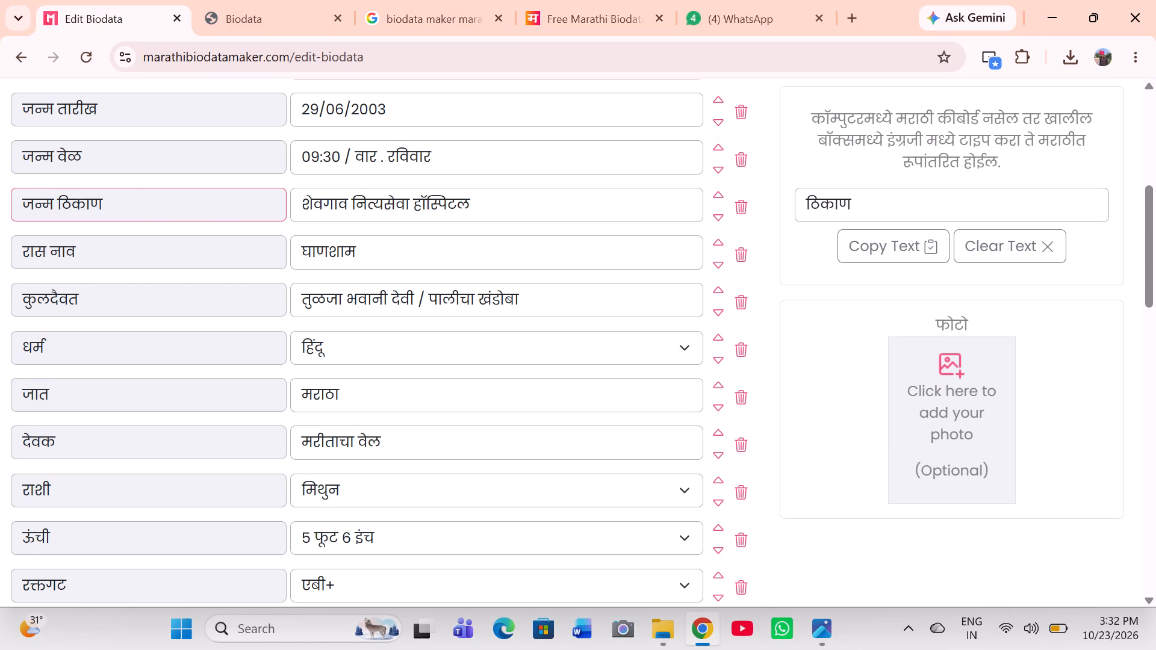
{"action": "scroll", "coordinate": [125, 152], "scroll_direction": "right", "scroll_amount": 2}
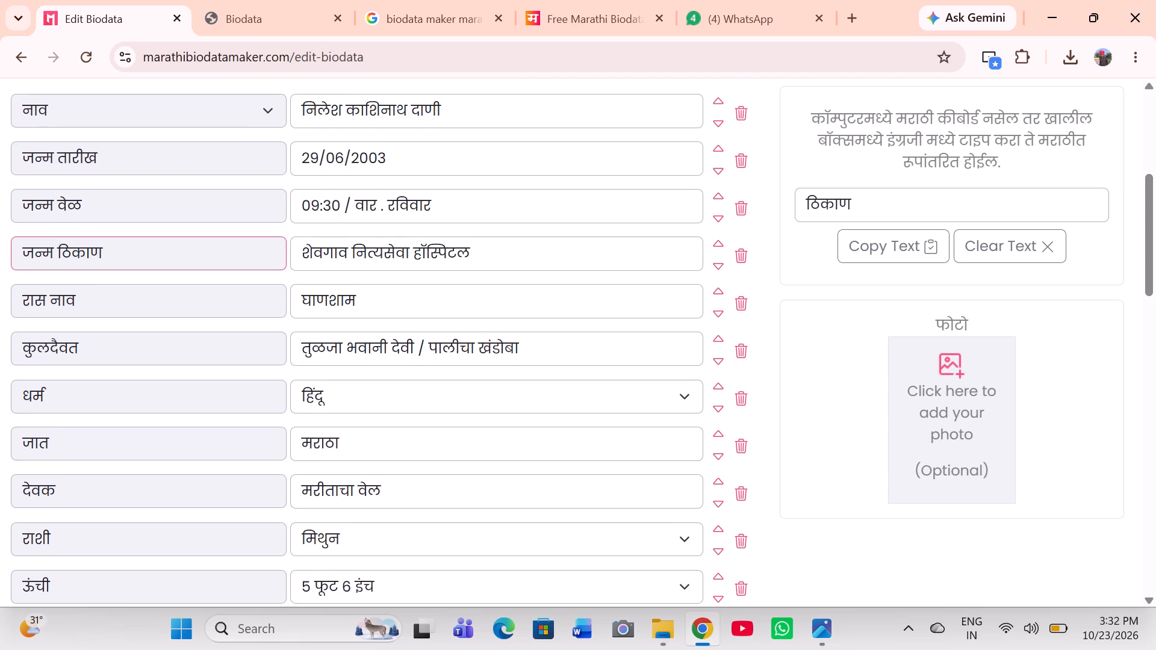
Review the field labels and entries in the personal information section of the biodata edit form.
{"action": "scroll", "coordinate": [125, 152], "scroll_direction": "right", "scroll_amount": 2}
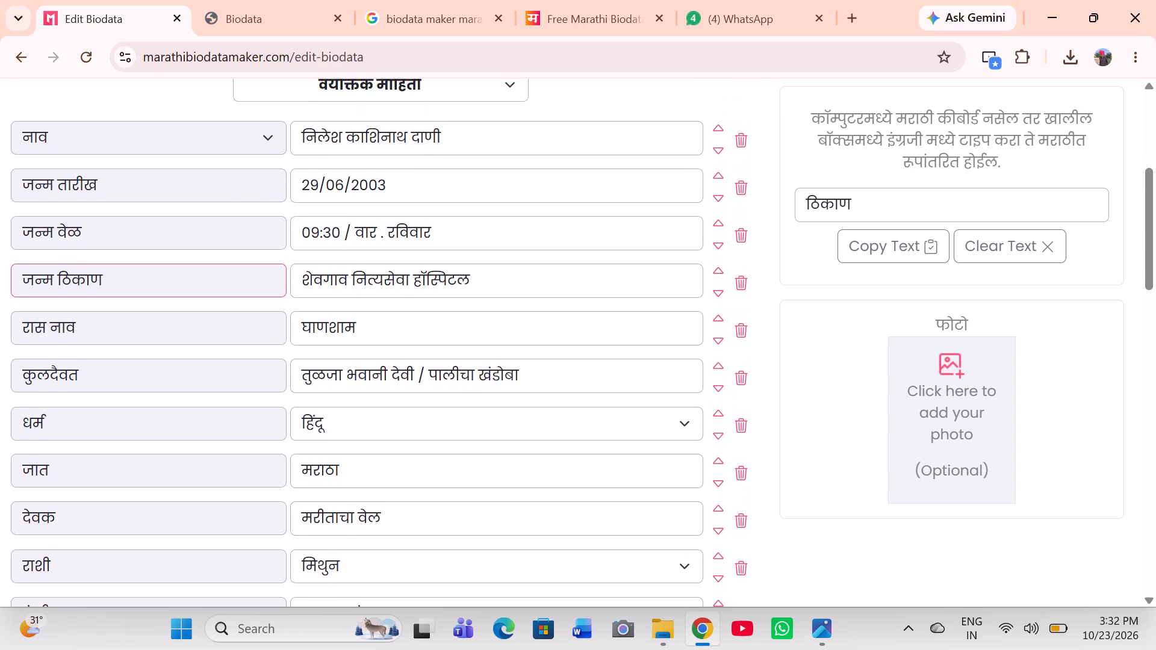
{"action": "scroll", "coordinate": [125, 152], "scroll_direction": "right", "scroll_amount": 1}
{"action": "scroll", "coordinate": [93, 291], "scroll_direction": "right", "scroll_amount": 1}
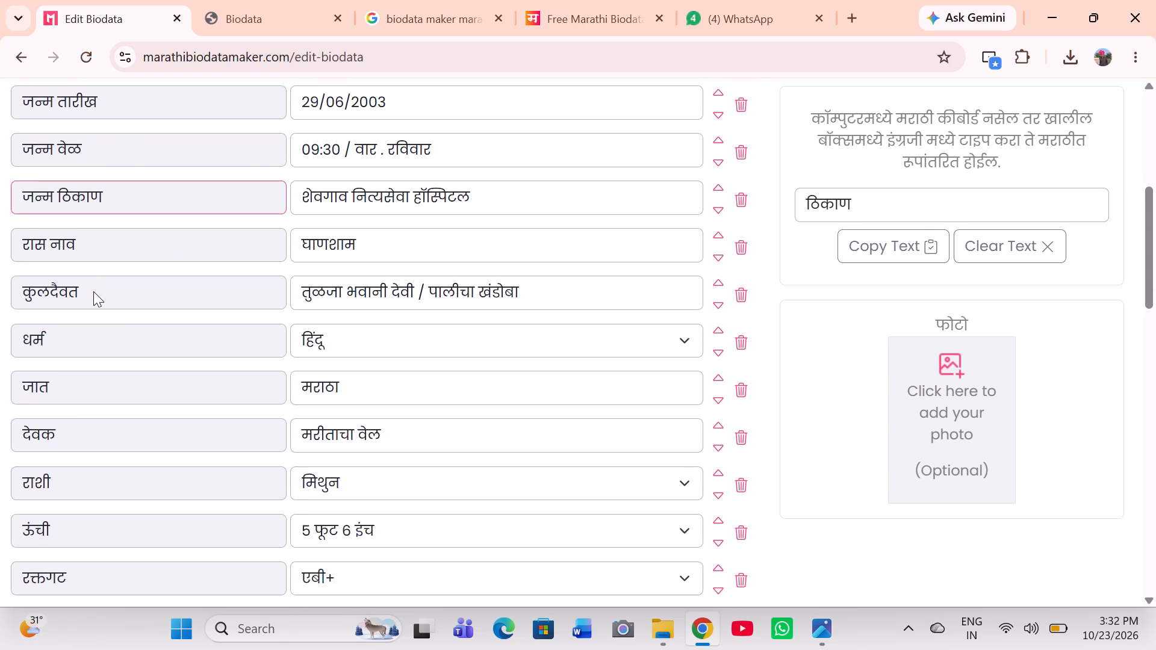
{"action": "scroll", "coordinate": [93, 291], "scroll_direction": "right", "scroll_amount": 2}
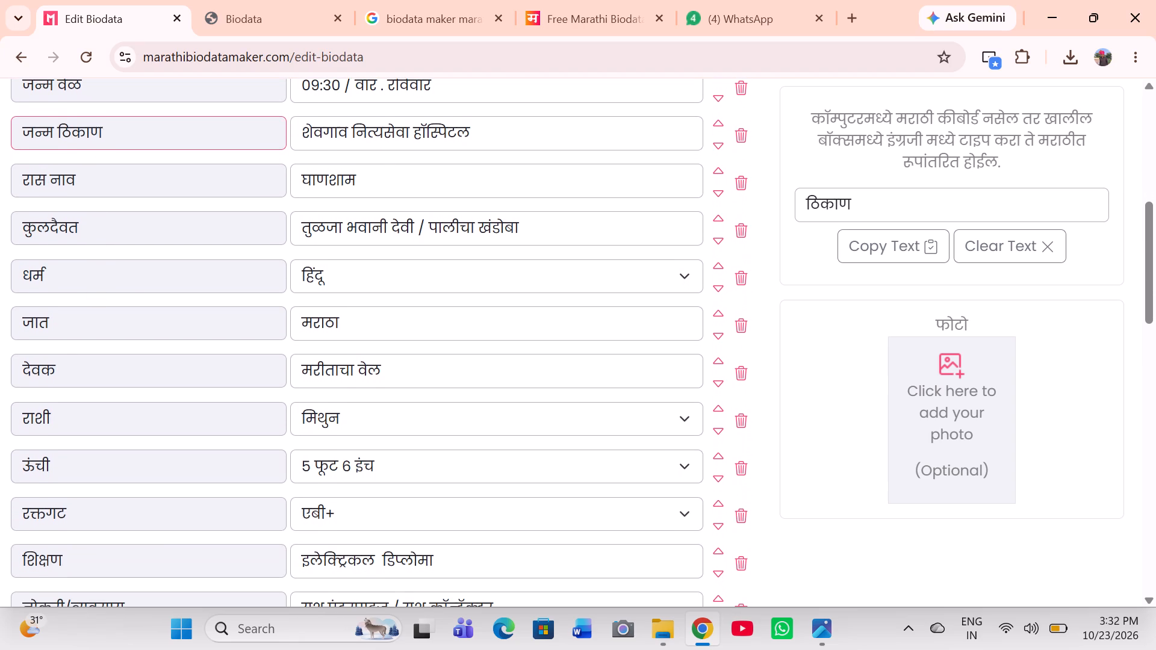
{"action": "scroll", "coordinate": [93, 291], "scroll_direction": "down", "scroll_amount": 1}
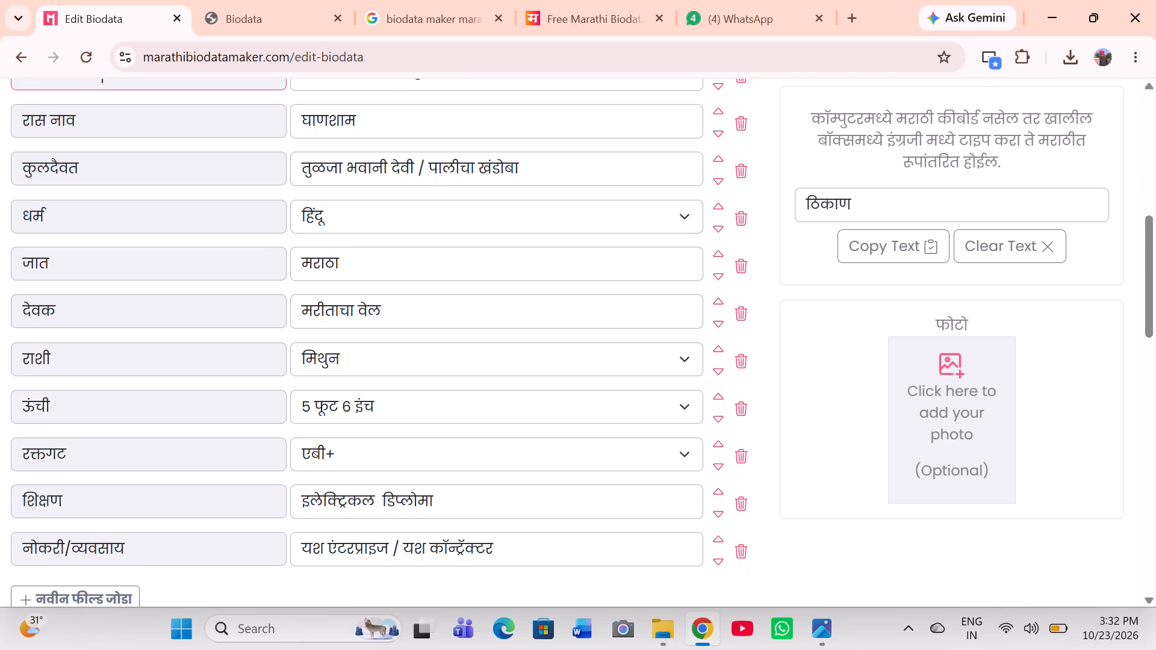
{"action": "scroll", "coordinate": [93, 291], "scroll_direction": "down", "scroll_amount": 1}
{"action": "scroll", "coordinate": [93, 291], "scroll_direction": "right", "scroll_amount": 2}
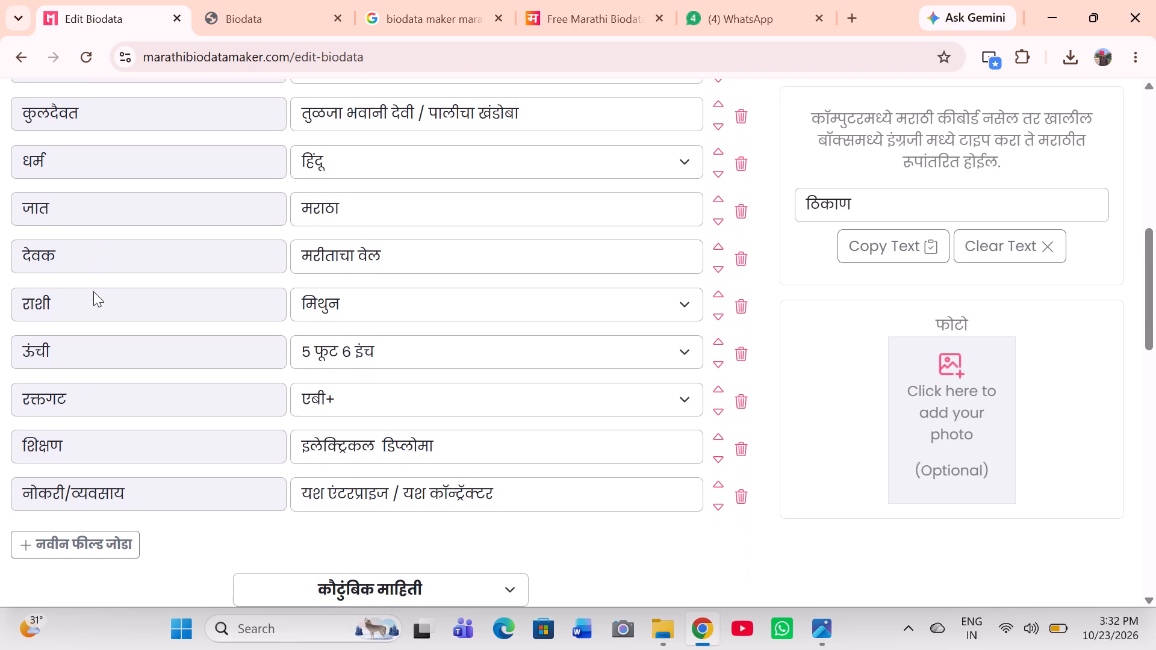
{"action": "scroll", "coordinate": [93, 291], "scroll_direction": "right", "scroll_amount": 2}
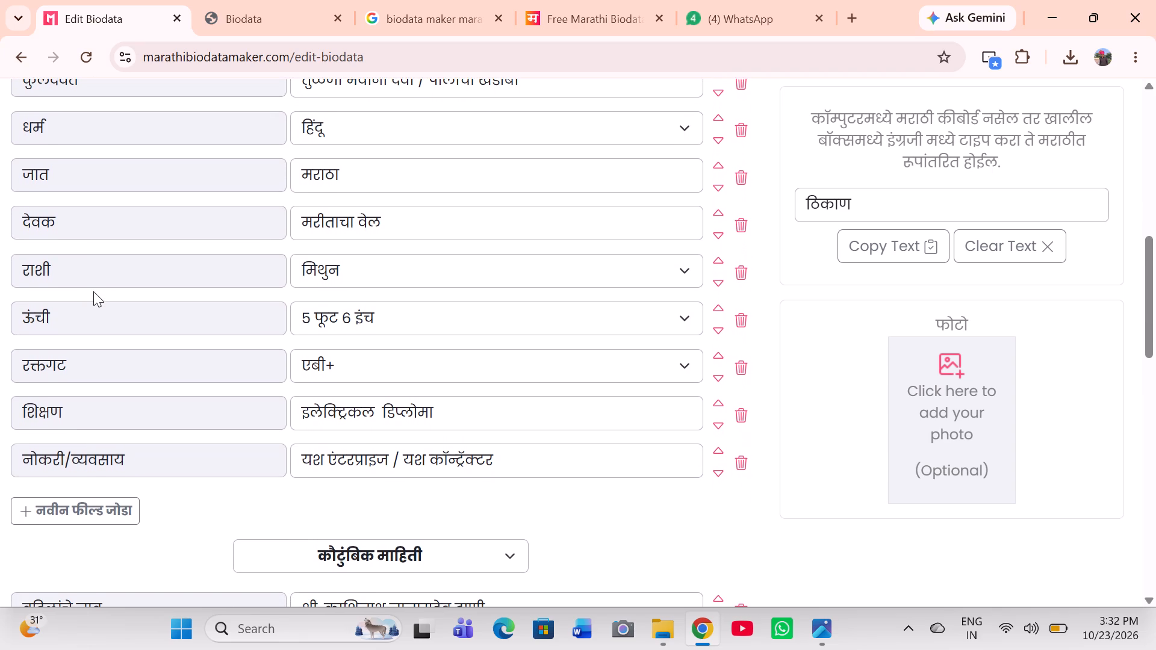
{"action": "scroll", "coordinate": [93, 291], "scroll_direction": "right", "scroll_amount": 2}
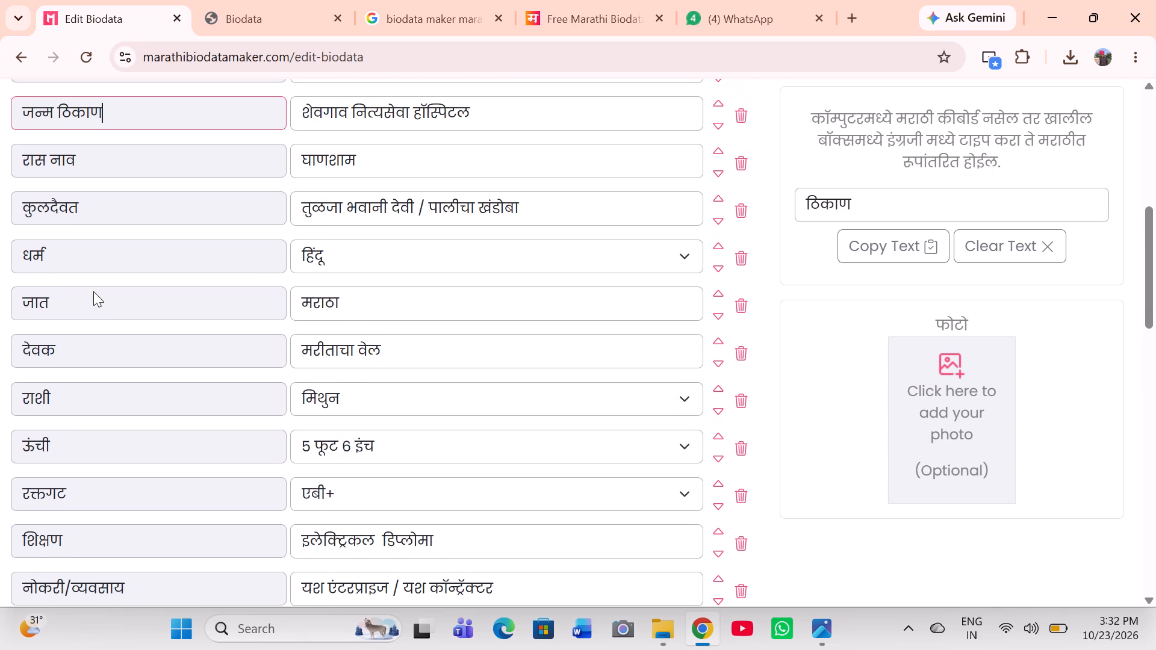
{"action": "scroll", "coordinate": [93, 291], "scroll_direction": "right", "scroll_amount": 3}
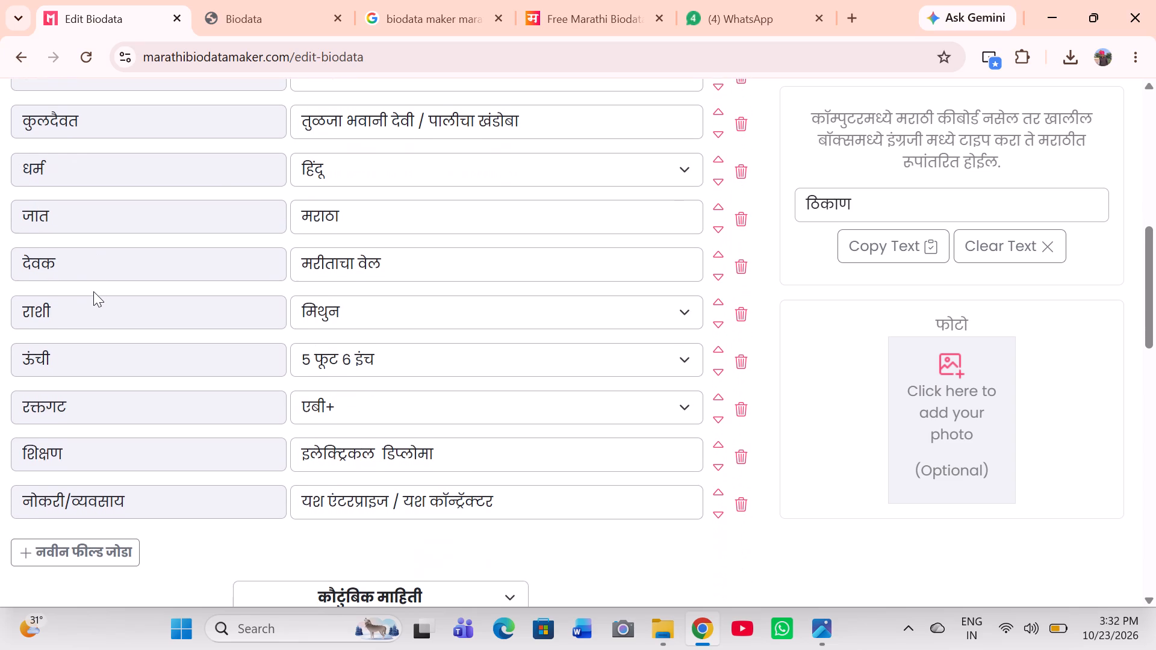
{"action": "scroll", "coordinate": [93, 291], "scroll_direction": "right", "scroll_amount": 1}
Clear the English-to-Marathi converter, convert ras to रास, and replace the राशी field label with the converted word.
{"action": "left_click", "coordinate": [1008, 250]}
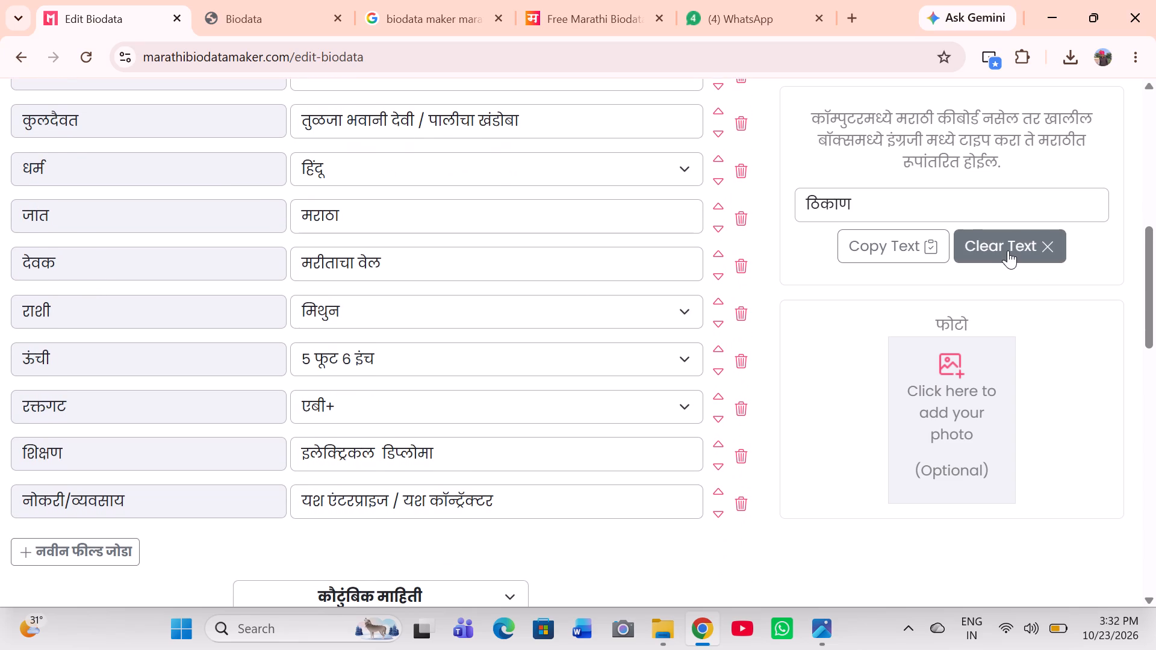
{"action": "left_click_drag", "start_coordinate": [1008, 250], "coordinate": [886, 214]}
{"action": "left_click", "coordinate": [886, 214]}
{"action": "type", "text": "eas"}
{"action": "key", "text": "BackSpace"}
{"action": "key", "text": "BackSpace"}
{"action": "key", "text": "BackSpace"}
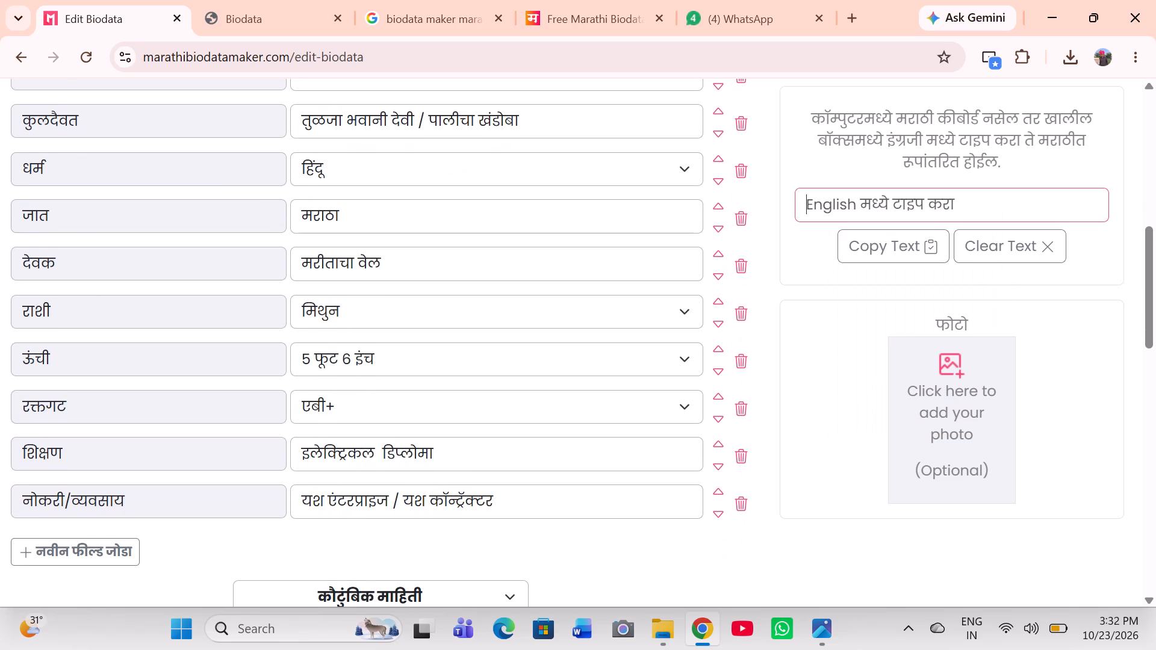
{"action": "type", "text": "ras"}
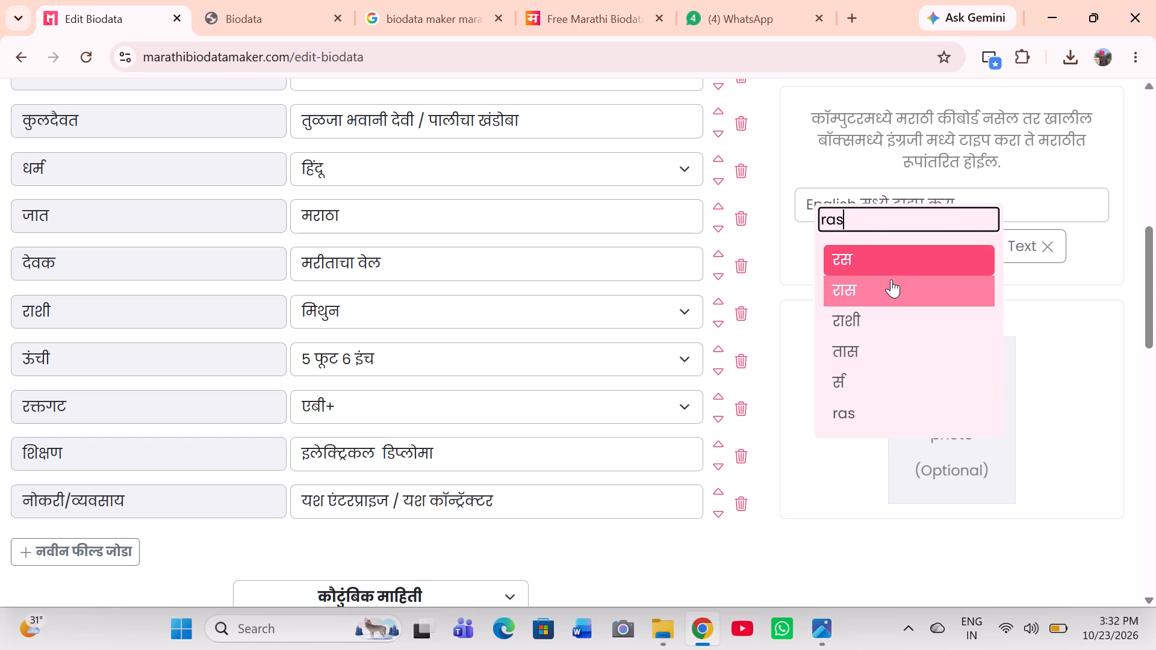
{"action": "double_click", "coordinate": [891, 279]}
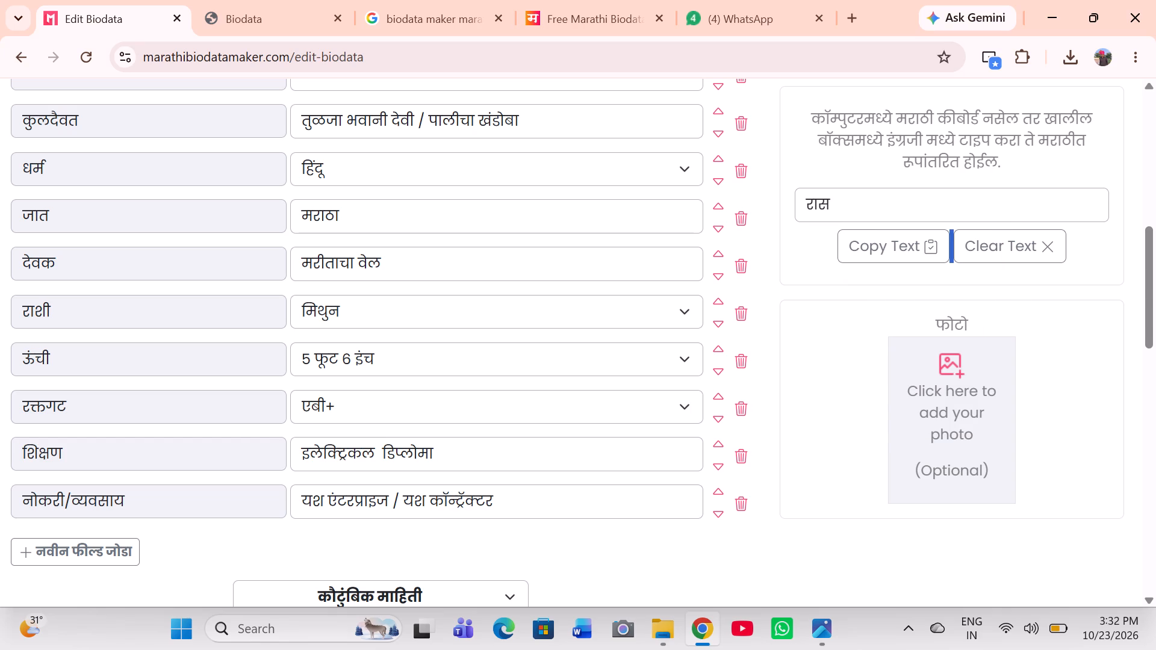
{"action": "double_click", "coordinate": [36, 307]}
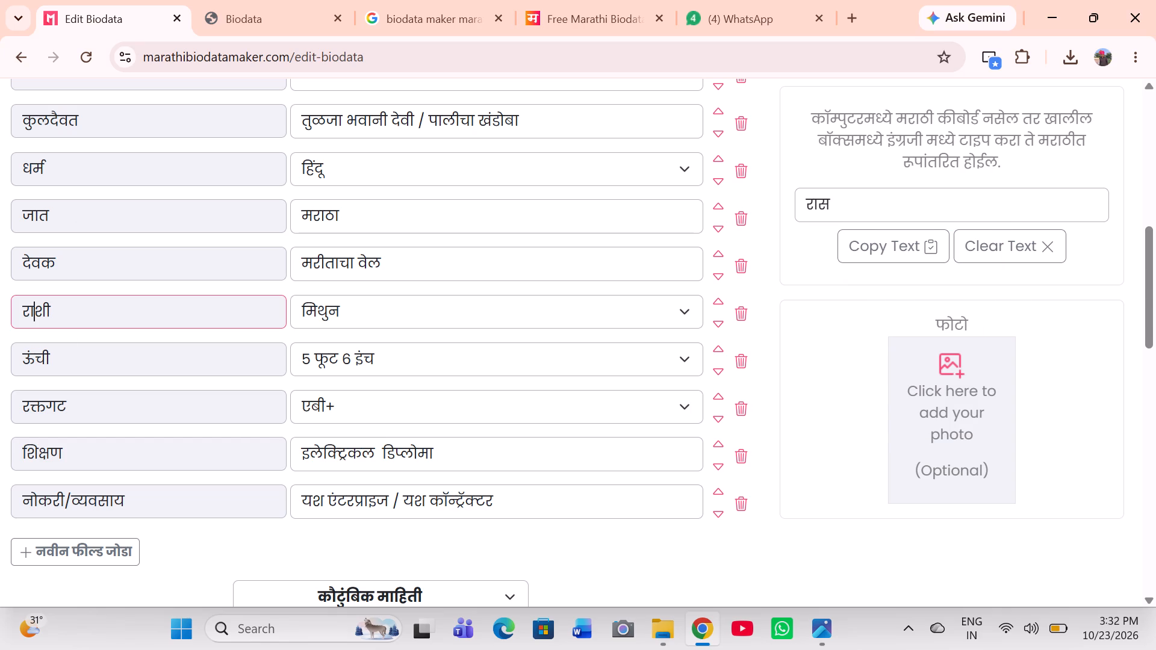
{"action": "key", "text": "ctrl+v"}
{"action": "key", "text": "BackSpace"}
{"action": "key", "text": "BackSpace"}
{"action": "key", "text": "BackSpace"}
{"action": "key", "text": "BackSpace"}
{"action": "key", "text": "BackSpace"}
{"action": "key", "text": "BackSpace"}
{"action": "key", "text": "BackSpace"}
{"action": "key", "text": "BackSpace"}
{"action": "key", "text": "BackSpace"}
{"action": "triple_click", "coordinate": [854, 240]}
{"action": "triple_click", "coordinate": [854, 240]}
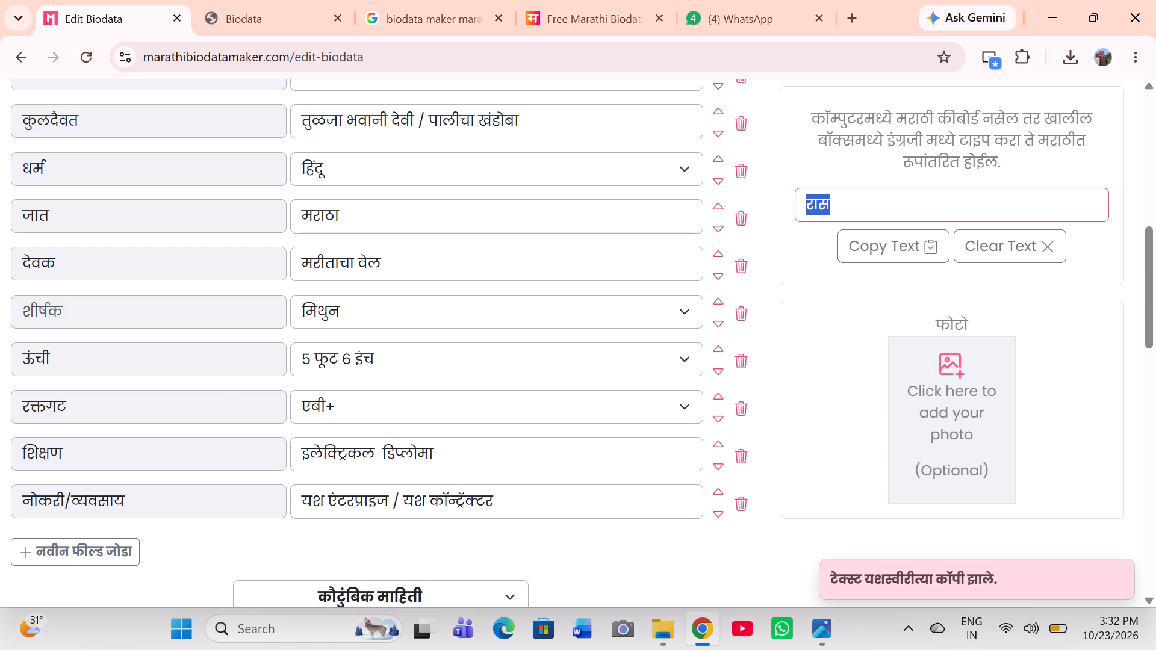
{"action": "double_click", "coordinate": [143, 320]}
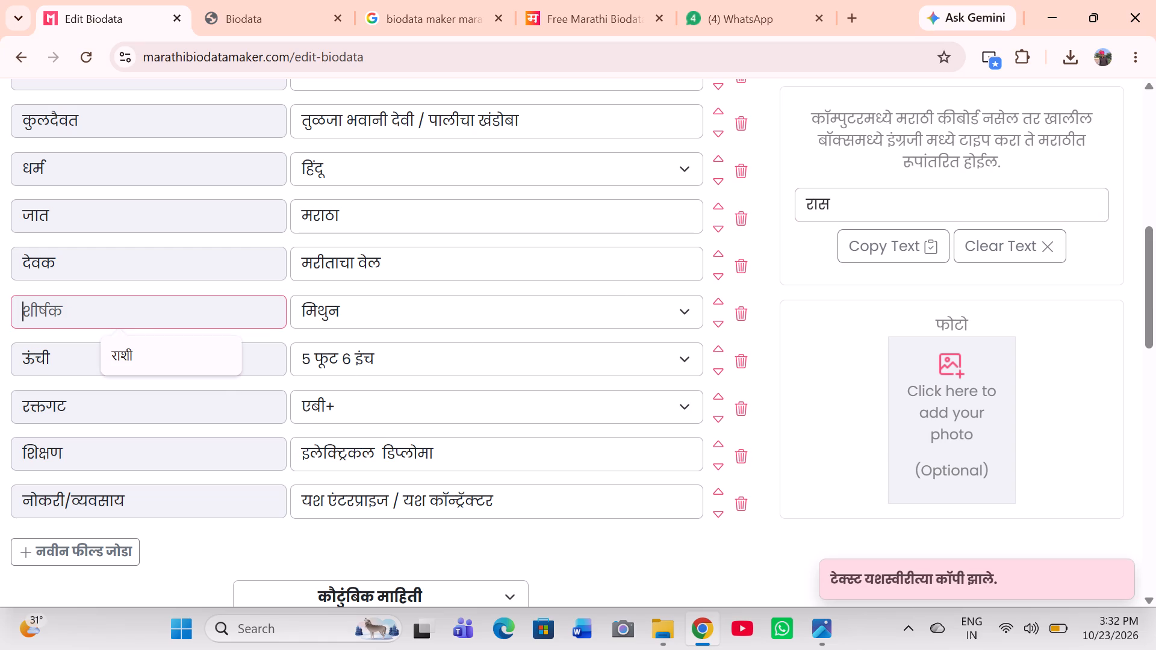
{"action": "key", "text": "ctrl+v"}
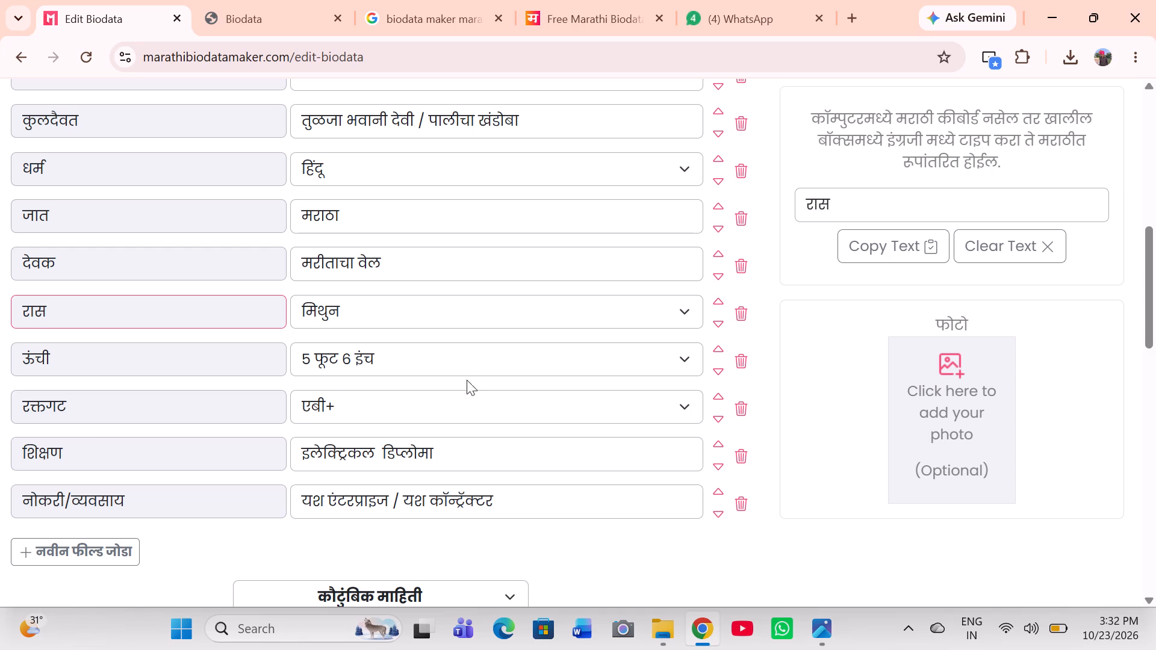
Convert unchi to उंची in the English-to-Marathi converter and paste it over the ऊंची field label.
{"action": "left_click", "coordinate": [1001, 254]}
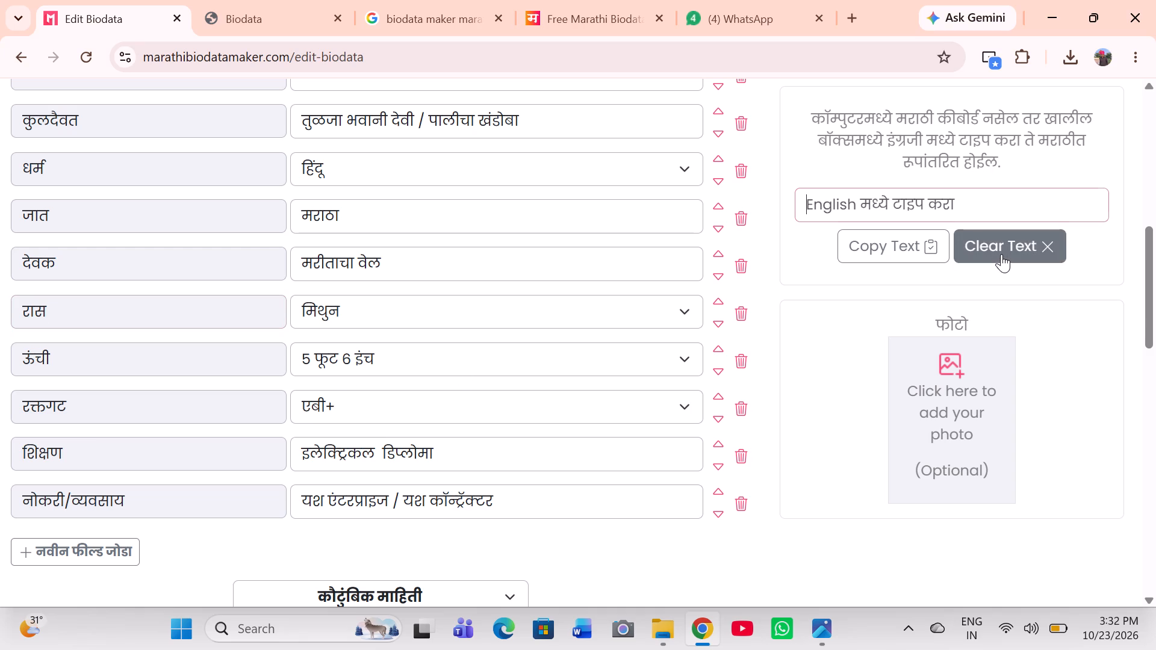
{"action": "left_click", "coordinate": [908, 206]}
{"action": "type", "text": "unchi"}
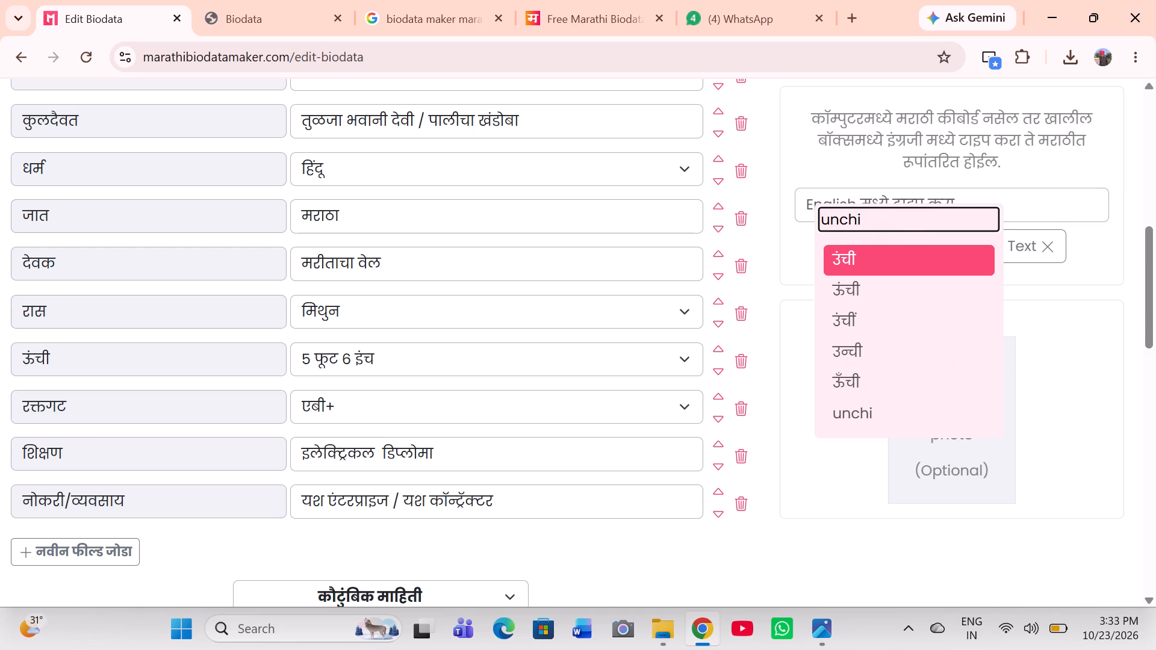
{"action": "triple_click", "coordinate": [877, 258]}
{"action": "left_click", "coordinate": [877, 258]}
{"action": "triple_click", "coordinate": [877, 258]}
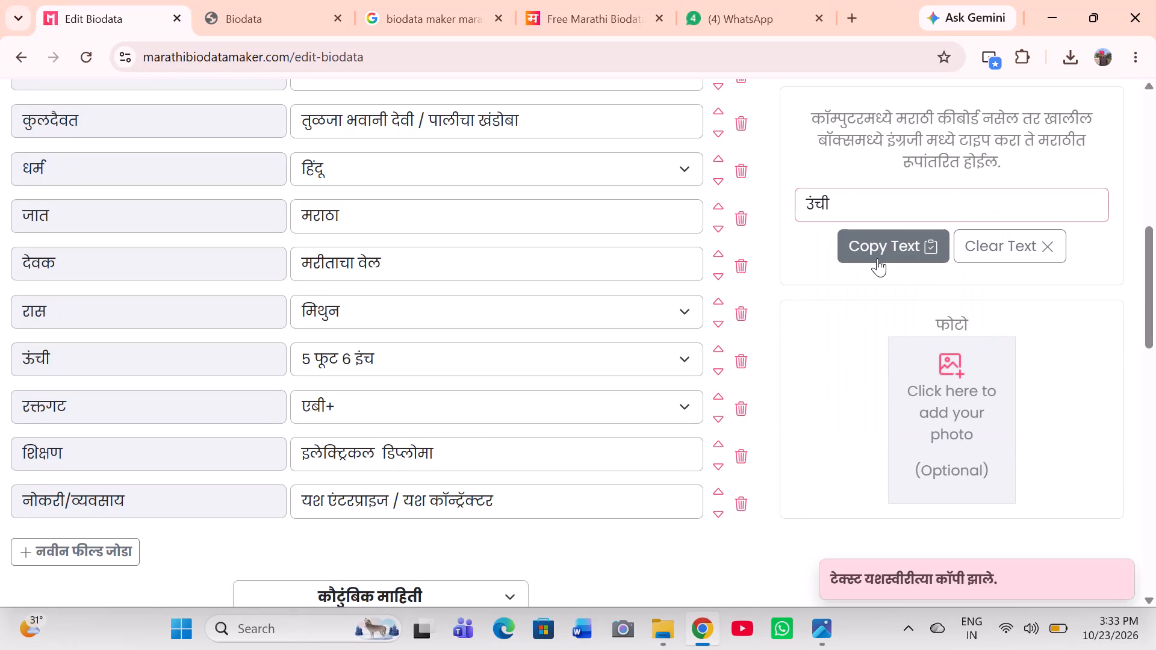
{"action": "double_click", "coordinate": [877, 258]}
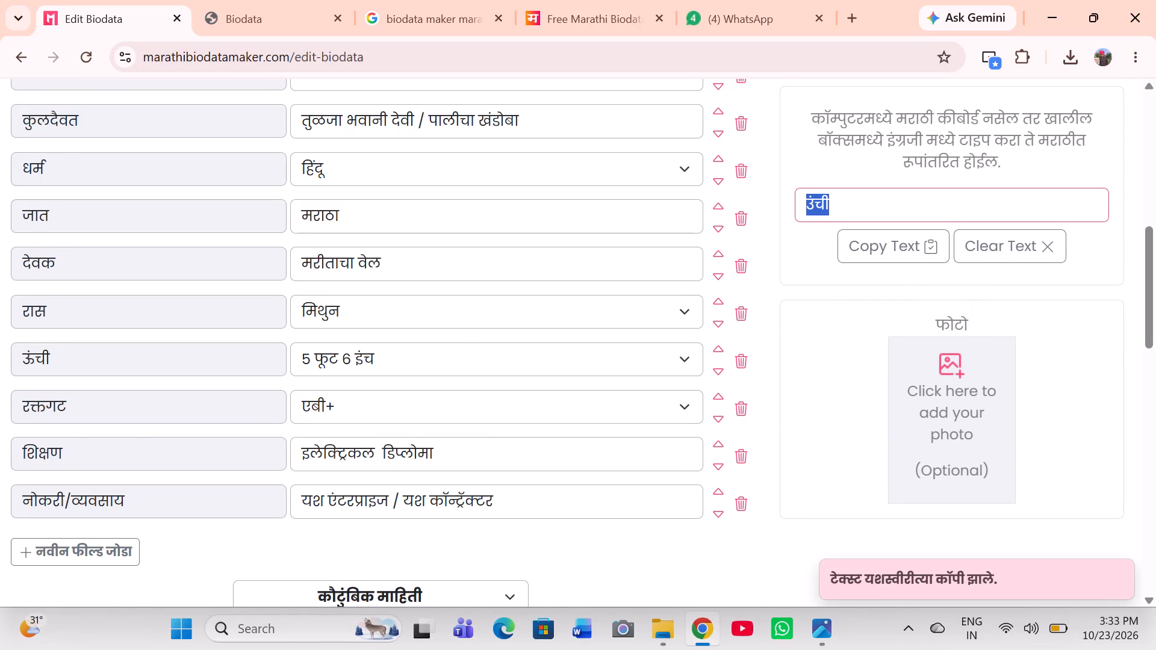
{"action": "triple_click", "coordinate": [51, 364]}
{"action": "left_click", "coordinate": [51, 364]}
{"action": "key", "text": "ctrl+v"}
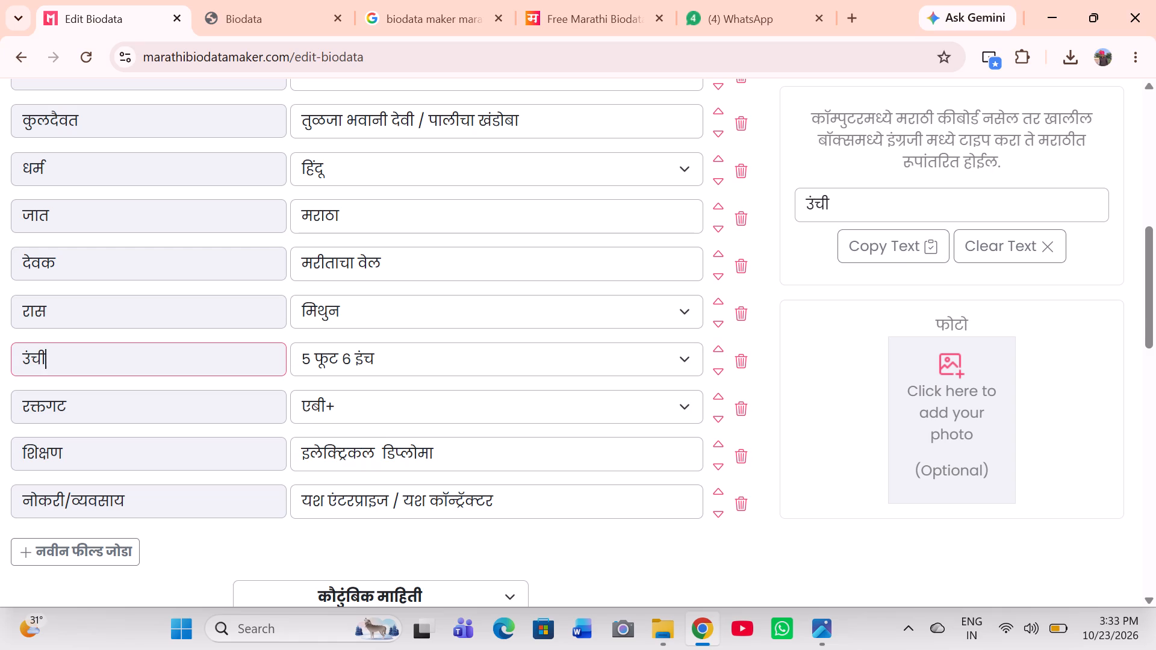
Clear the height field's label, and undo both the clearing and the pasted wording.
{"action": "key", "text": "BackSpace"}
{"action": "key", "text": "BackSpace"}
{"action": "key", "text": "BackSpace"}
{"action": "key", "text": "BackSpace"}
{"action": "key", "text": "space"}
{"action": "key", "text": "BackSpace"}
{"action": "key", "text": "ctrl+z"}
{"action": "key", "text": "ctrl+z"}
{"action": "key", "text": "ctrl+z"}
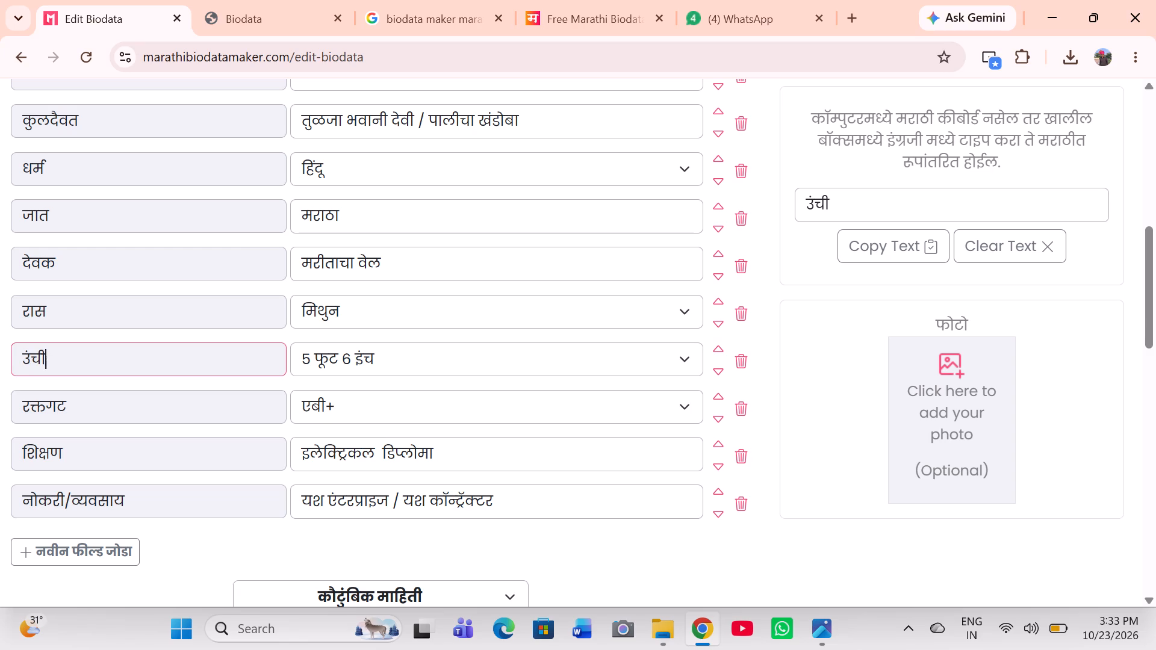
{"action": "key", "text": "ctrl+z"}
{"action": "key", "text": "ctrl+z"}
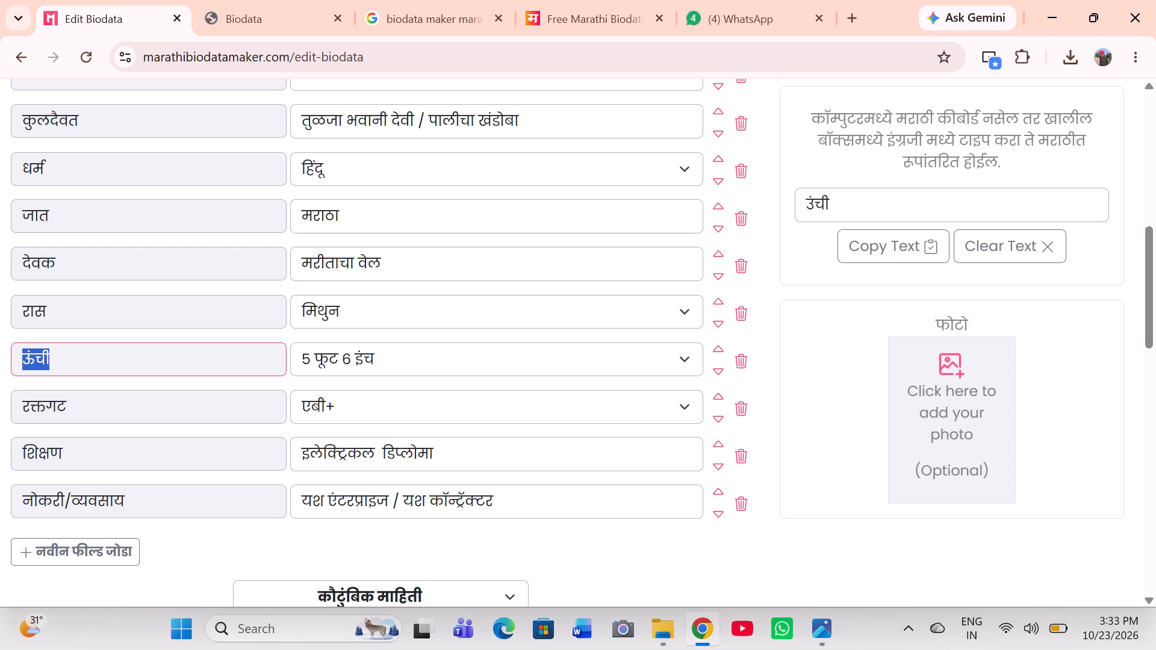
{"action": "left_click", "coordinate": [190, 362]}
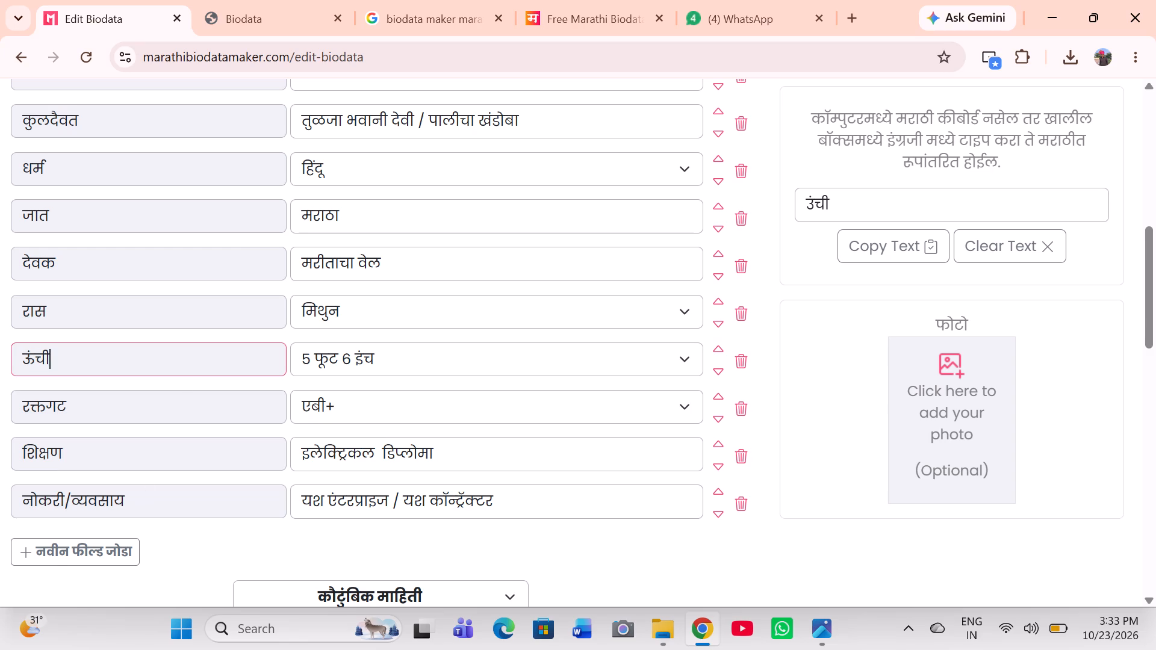
Review the labels and entries in the family information section of the biodata edit form.
{"action": "scroll", "coordinate": [143, 447], "scroll_direction": "down", "scroll_amount": 3}
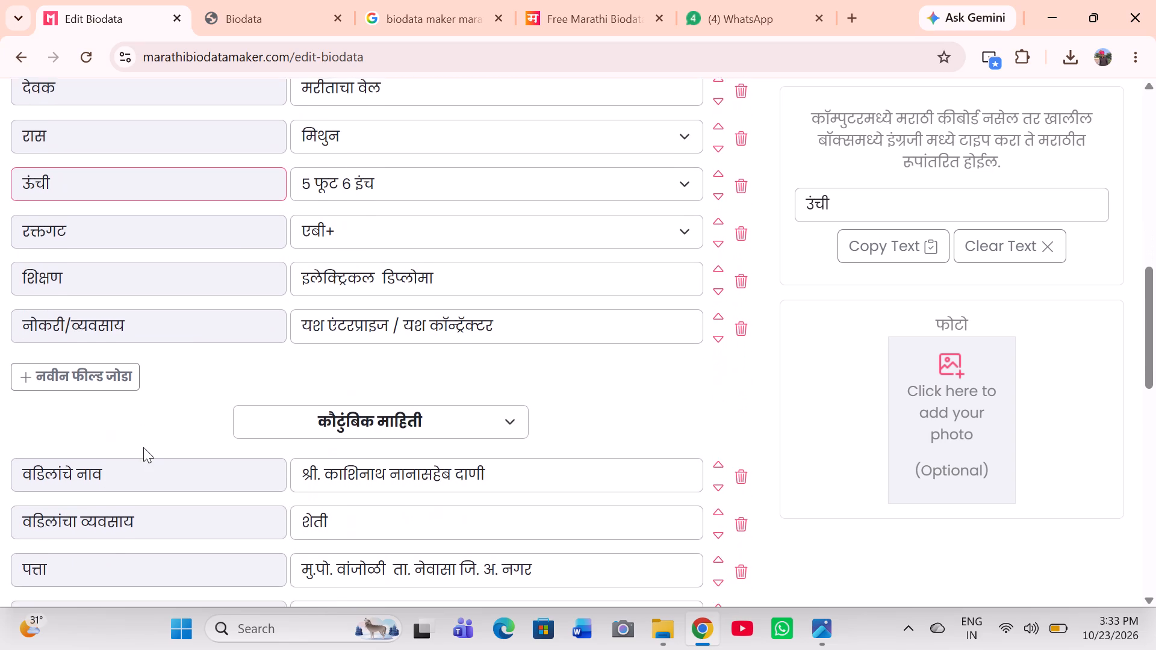
{"action": "scroll", "coordinate": [143, 447], "scroll_direction": "down", "scroll_amount": 2}
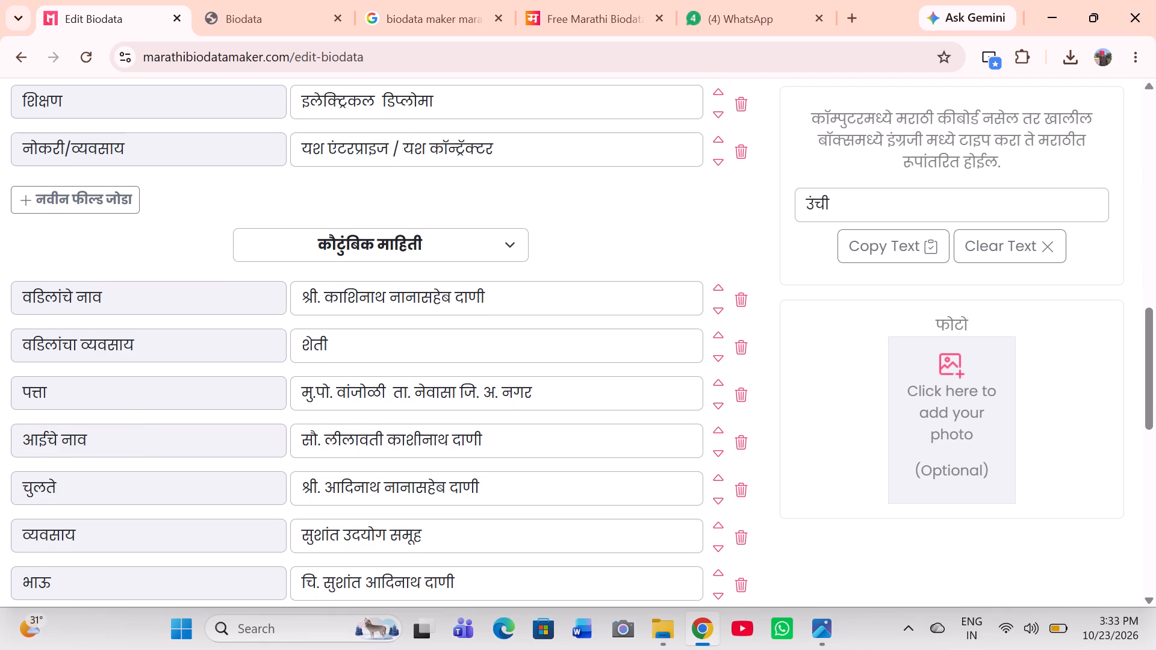
{"action": "scroll", "coordinate": [143, 447], "scroll_direction": "down", "scroll_amount": 2}
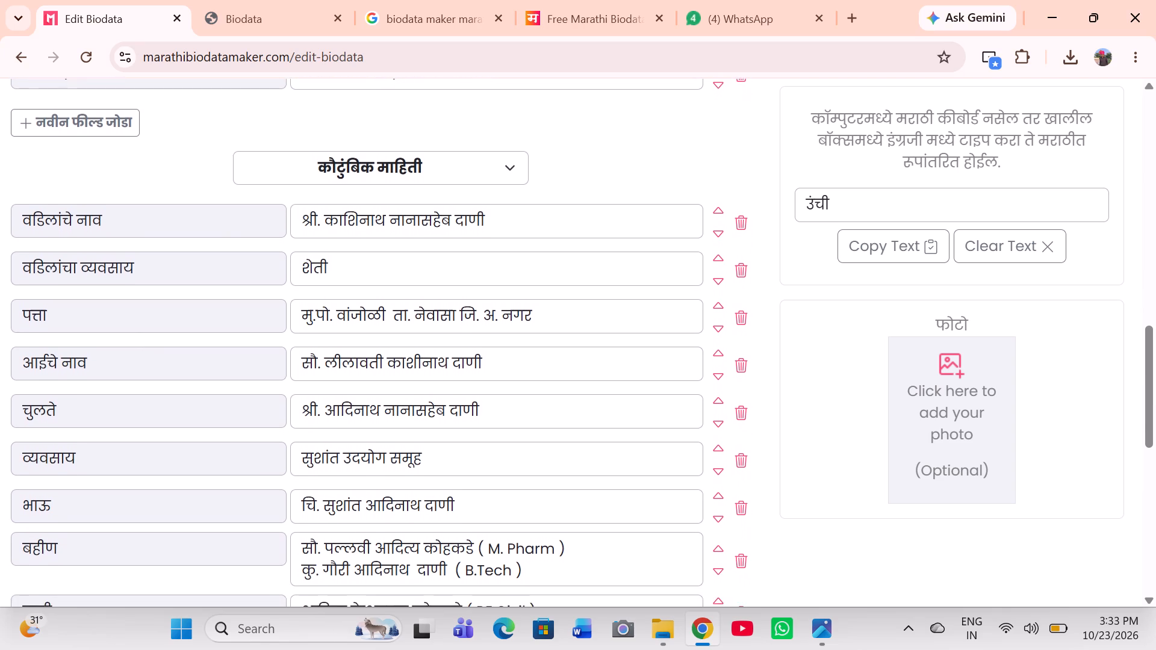
{"action": "scroll", "coordinate": [143, 447], "scroll_direction": "down", "scroll_amount": 1}
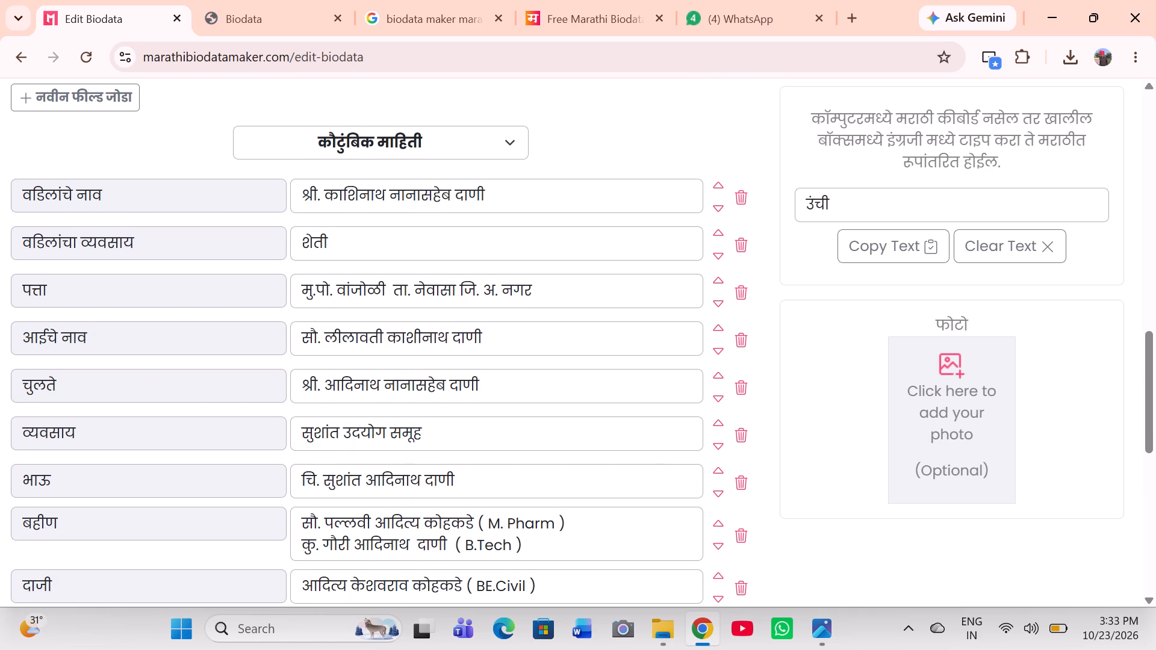
{"action": "scroll", "coordinate": [94, 445], "scroll_direction": "down", "scroll_amount": 1}
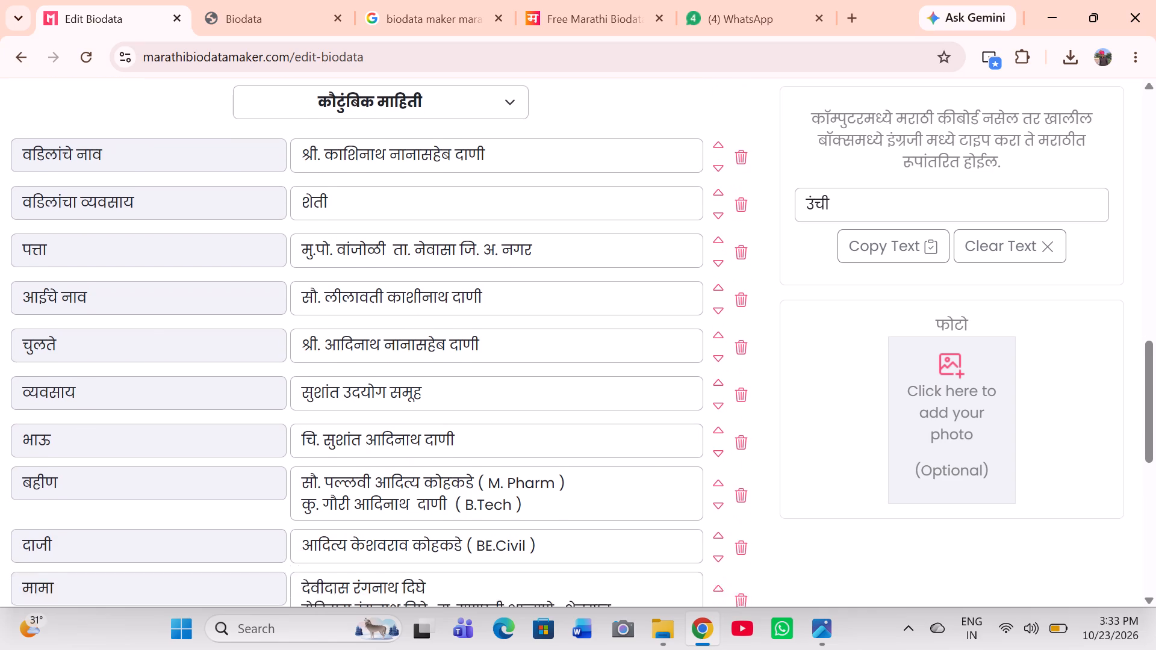
{"action": "scroll", "coordinate": [94, 445], "scroll_direction": "down", "scroll_amount": 1}
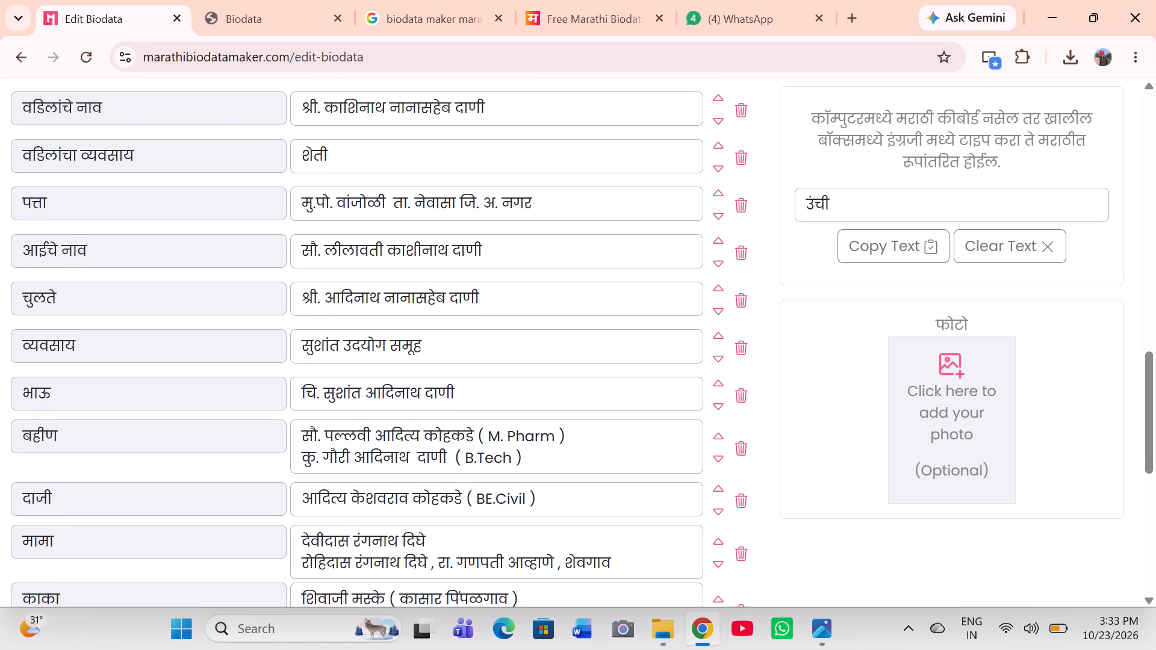
{"action": "scroll", "coordinate": [93, 448], "scroll_direction": "down", "scroll_amount": 2}
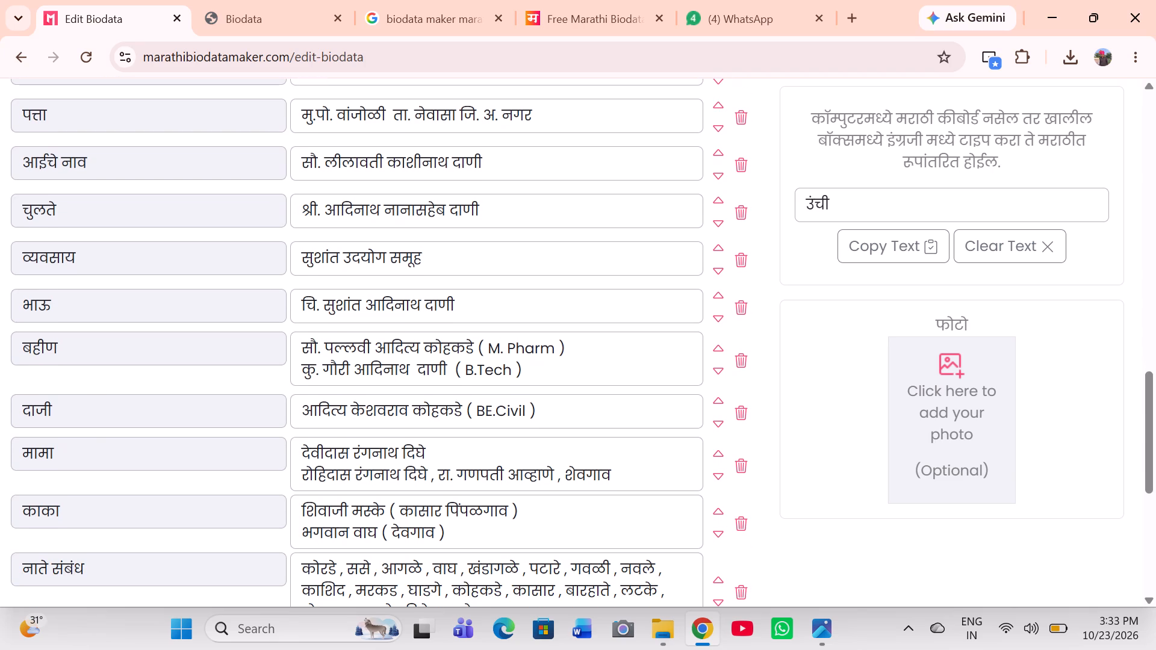
Check the Marathi spelling of the sister label by converting bahin to बहीण in the cleared English-to-Marathi converter, and copy the word.
{"action": "left_click", "coordinate": [1021, 247]}
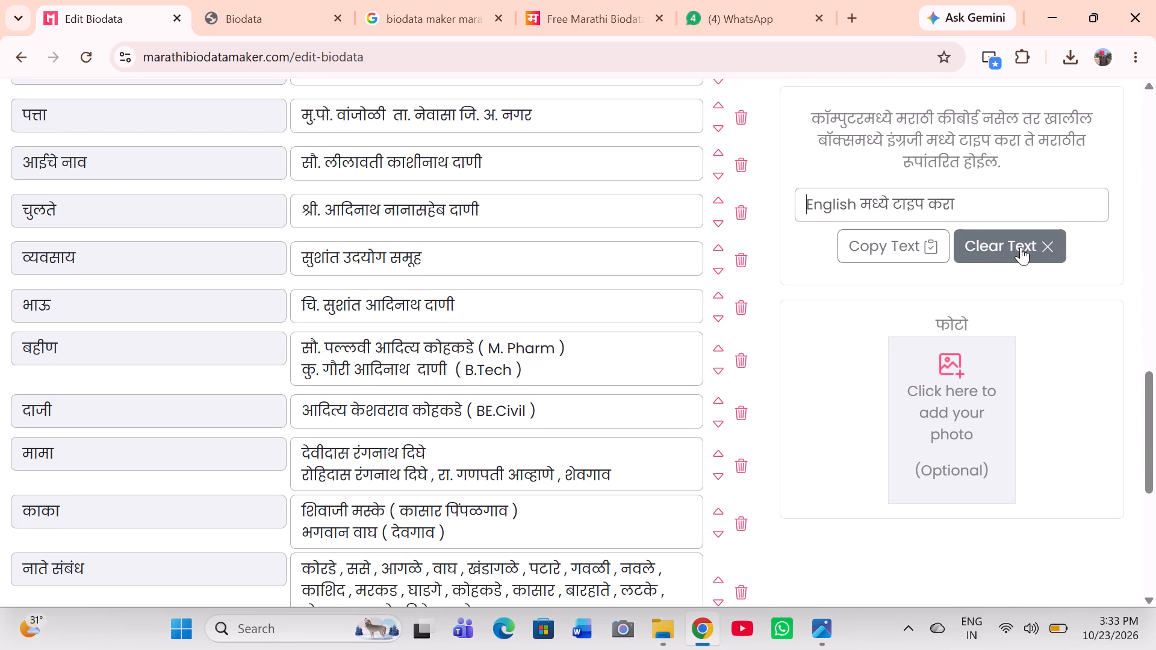
{"action": "left_click", "coordinate": [955, 209]}
{"action": "type", "text": "bahin"}
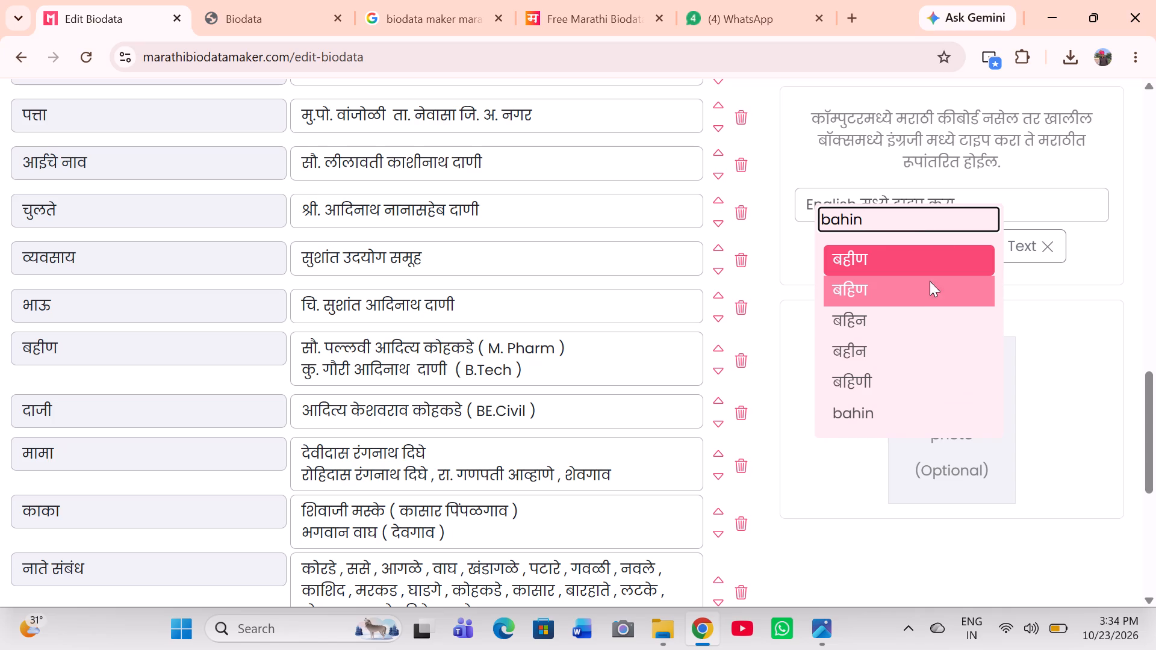
{"action": "left_click", "coordinate": [791, 265]}
{"action": "left_click", "coordinate": [1106, 287]}
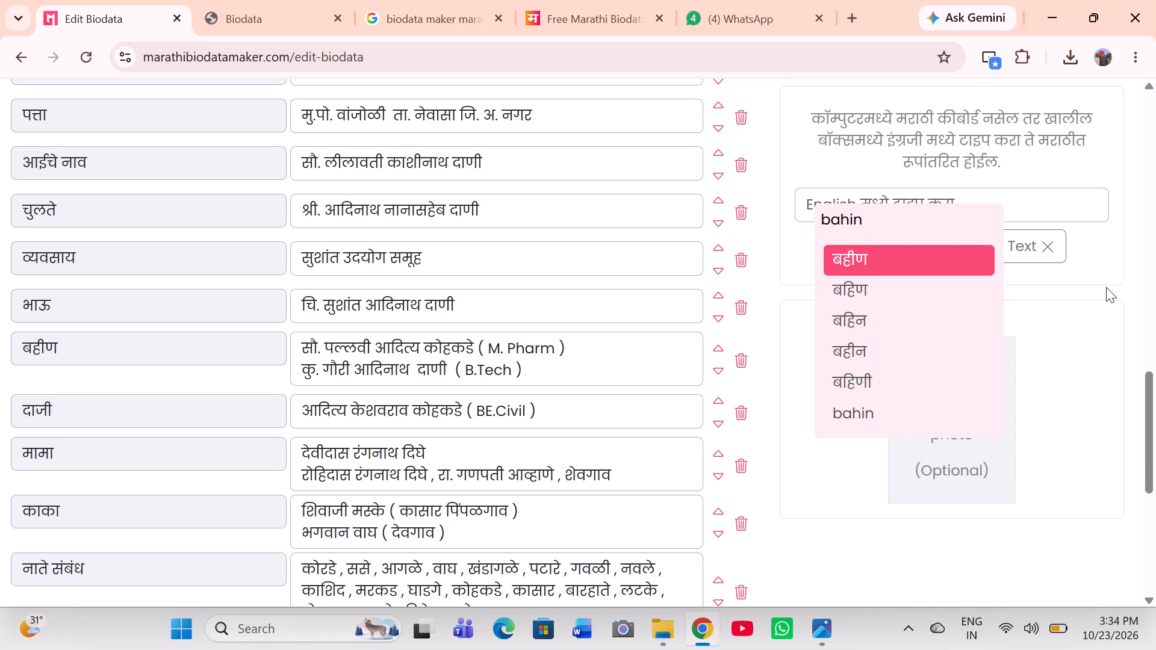
{"action": "left_click", "coordinate": [1042, 249]}
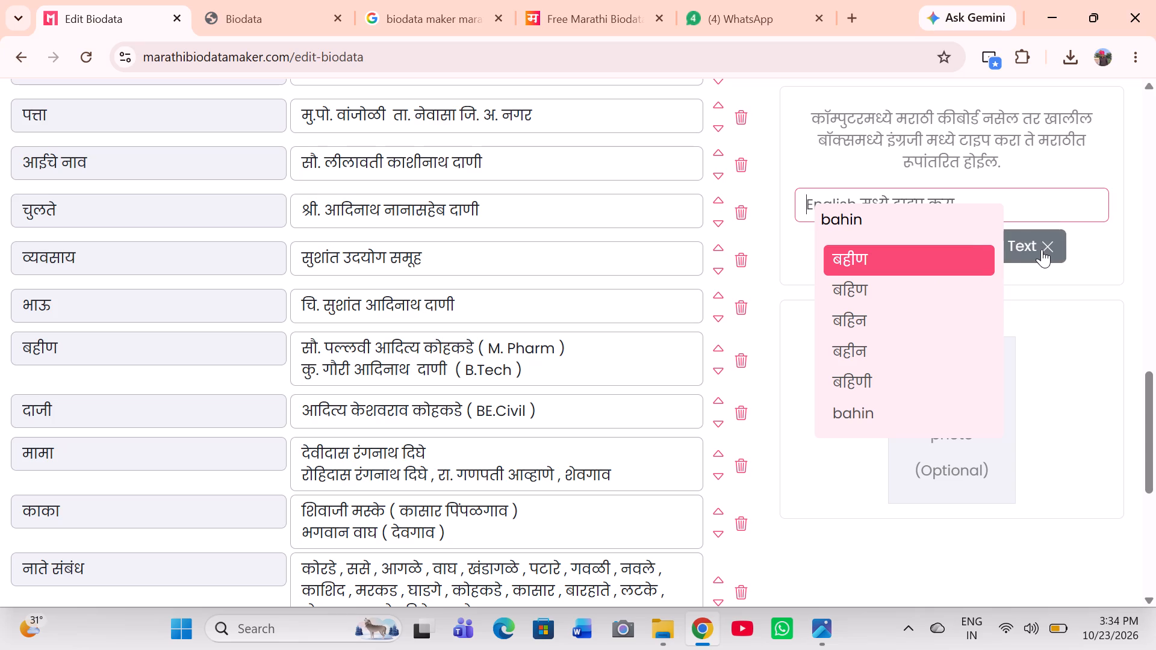
{"action": "left_click", "coordinate": [928, 224]}
{"action": "left_click", "coordinate": [920, 249]}
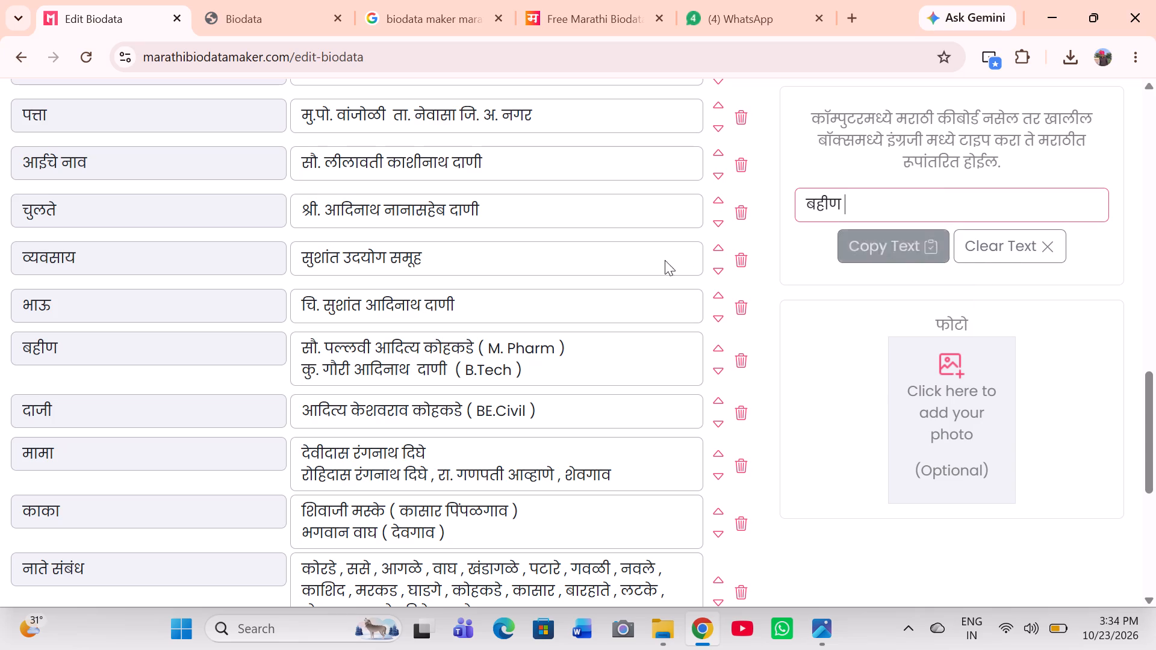
Look over the remaining relatives and contact fields, and create the biodata from the edited form.
{"action": "scroll", "coordinate": [399, 356], "scroll_direction": "down", "scroll_amount": 1}
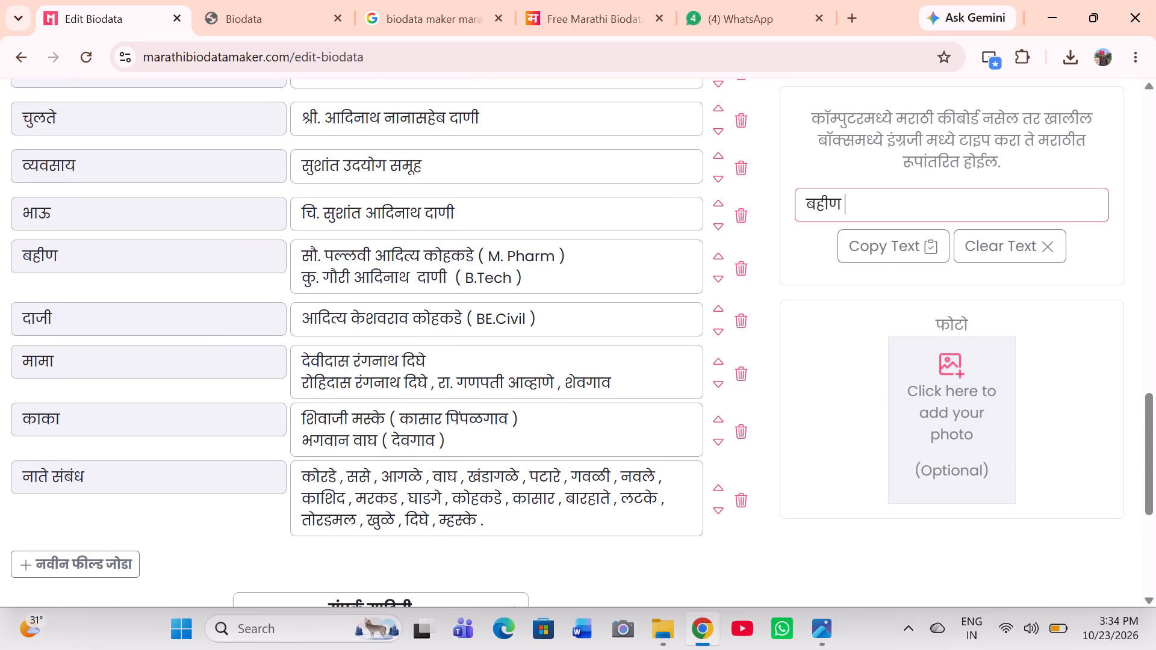
{"action": "scroll", "coordinate": [399, 356], "scroll_direction": "down", "scroll_amount": 1}
{"action": "scroll", "coordinate": [399, 356], "scroll_direction": "right", "scroll_amount": 1}
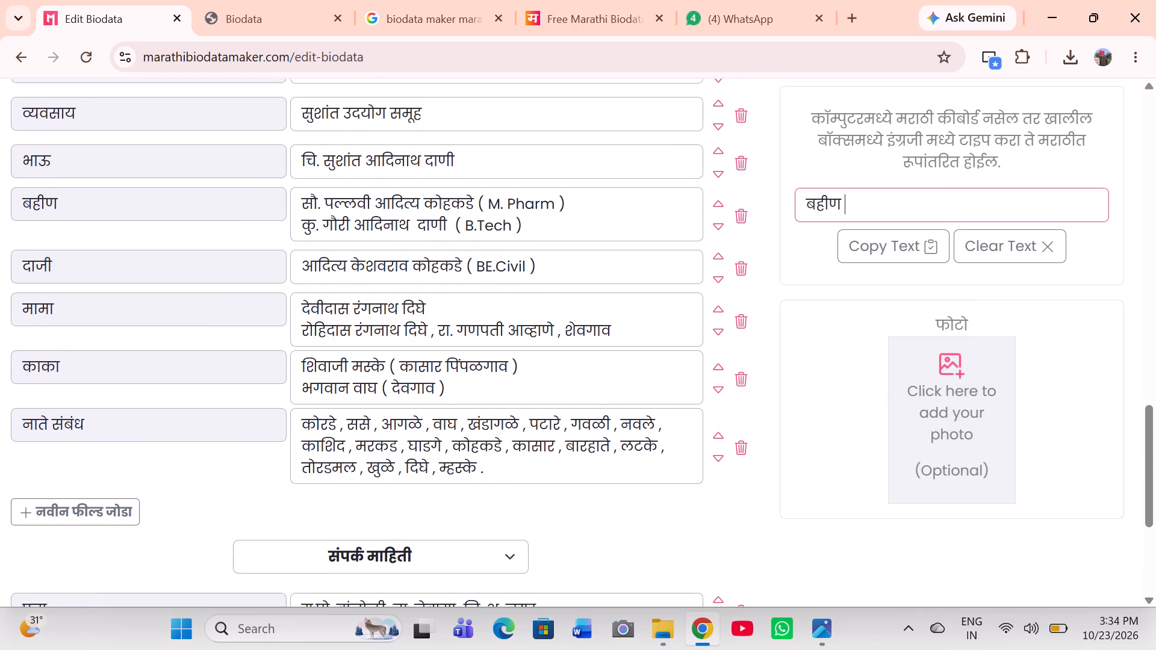
{"action": "scroll", "coordinate": [399, 356], "scroll_direction": "right", "scroll_amount": 1}
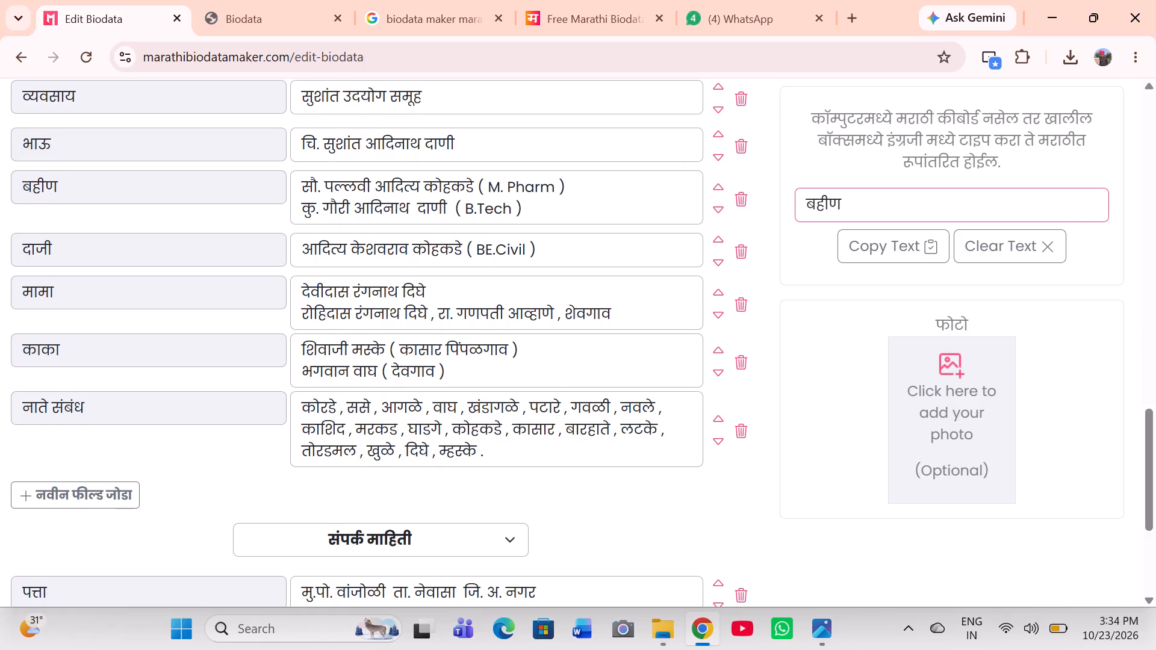
{"action": "scroll", "coordinate": [399, 356], "scroll_direction": "down", "scroll_amount": 3}
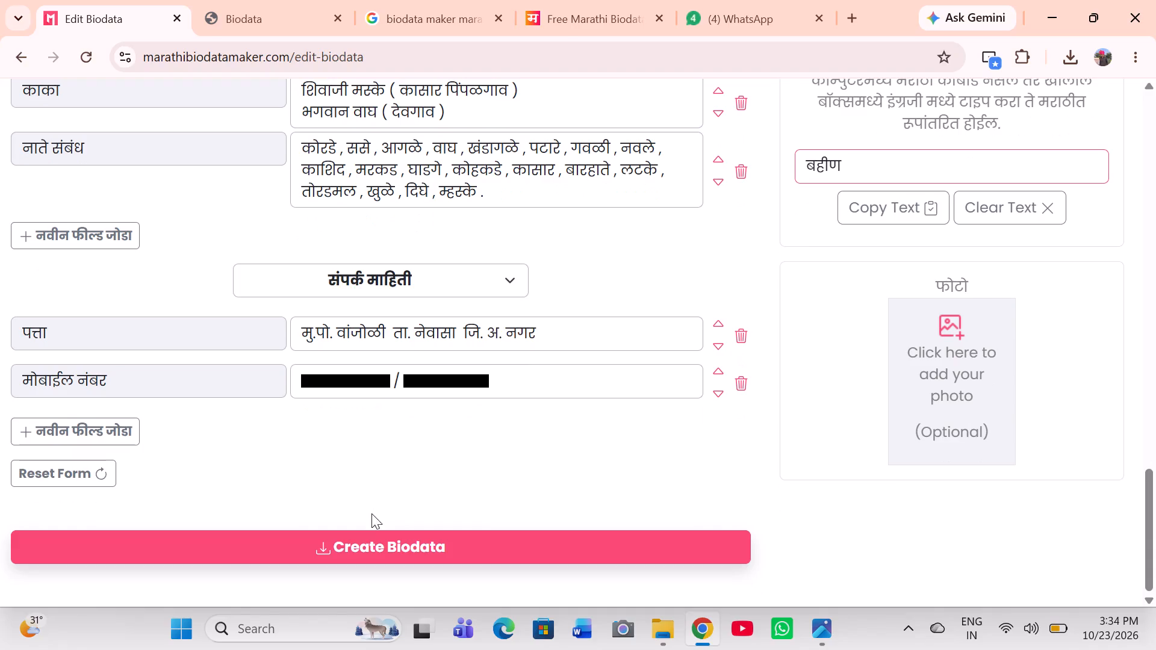
{"action": "left_click", "coordinate": [365, 542]}
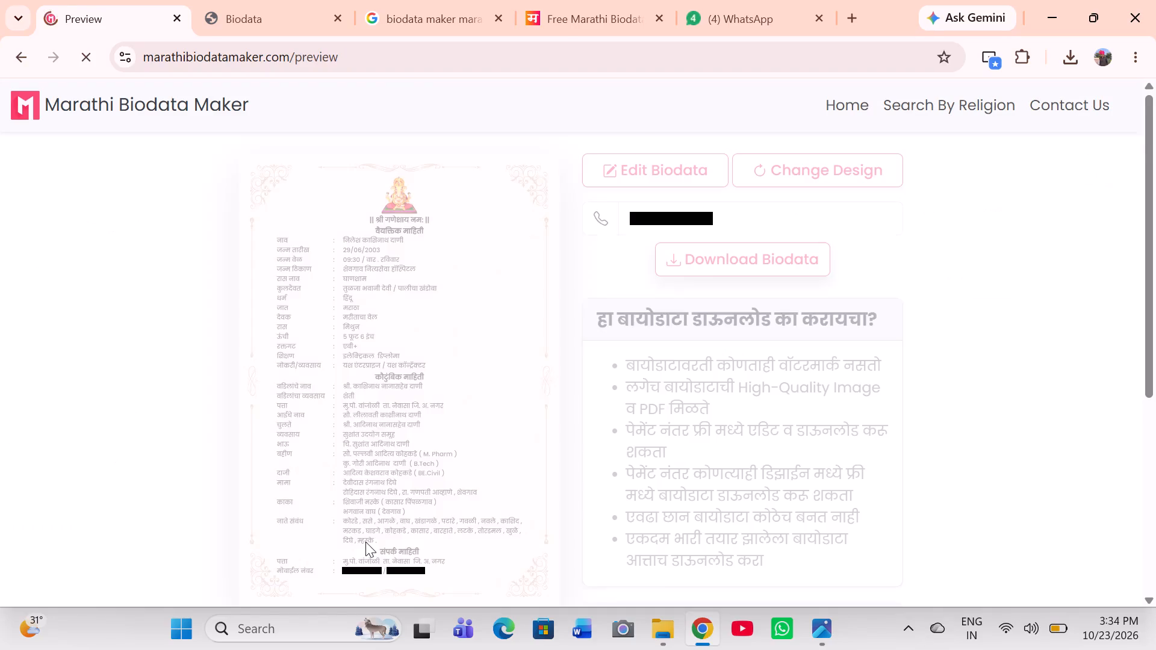
Examine the biodata preview and glance at the sample biodatas on marathibiodata.ai for comparison.
{"action": "scroll", "coordinate": [567, 452], "scroll_direction": "down", "scroll_amount": 1}
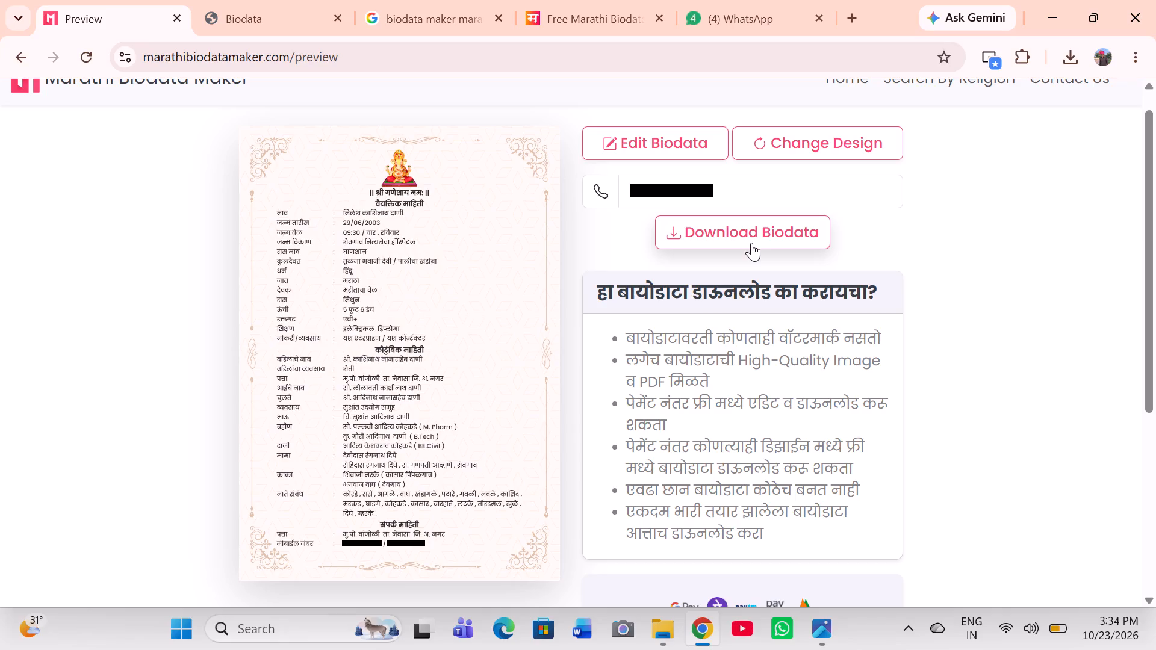
{"action": "left_click", "coordinate": [461, 14]}
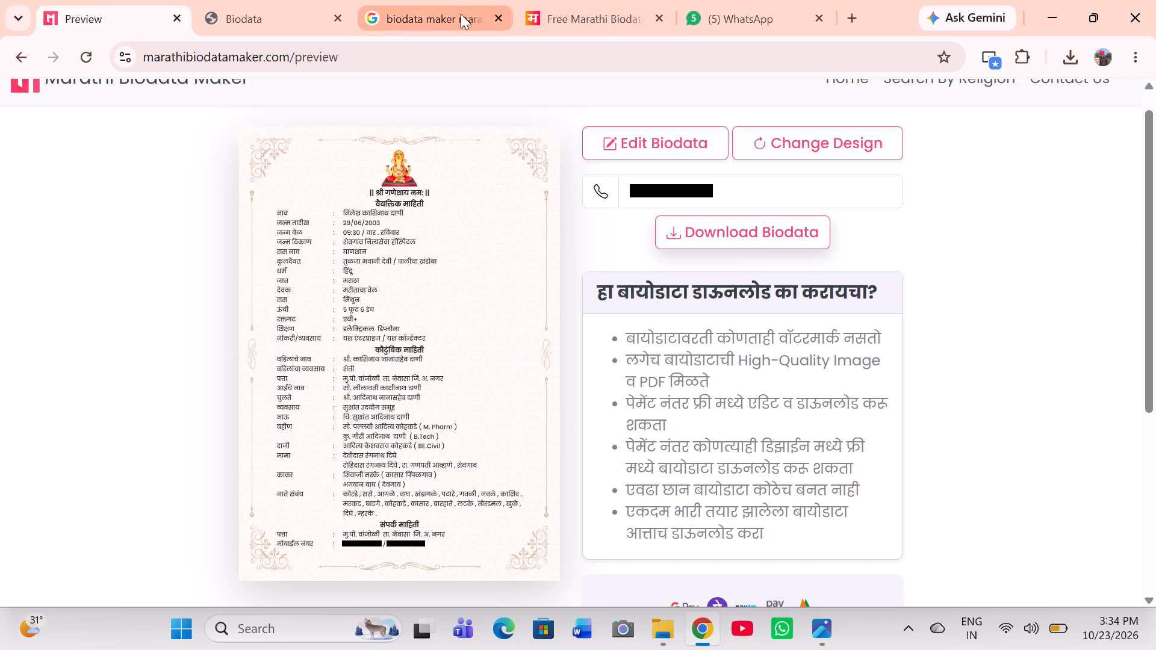
{"action": "left_click", "coordinate": [570, 11]}
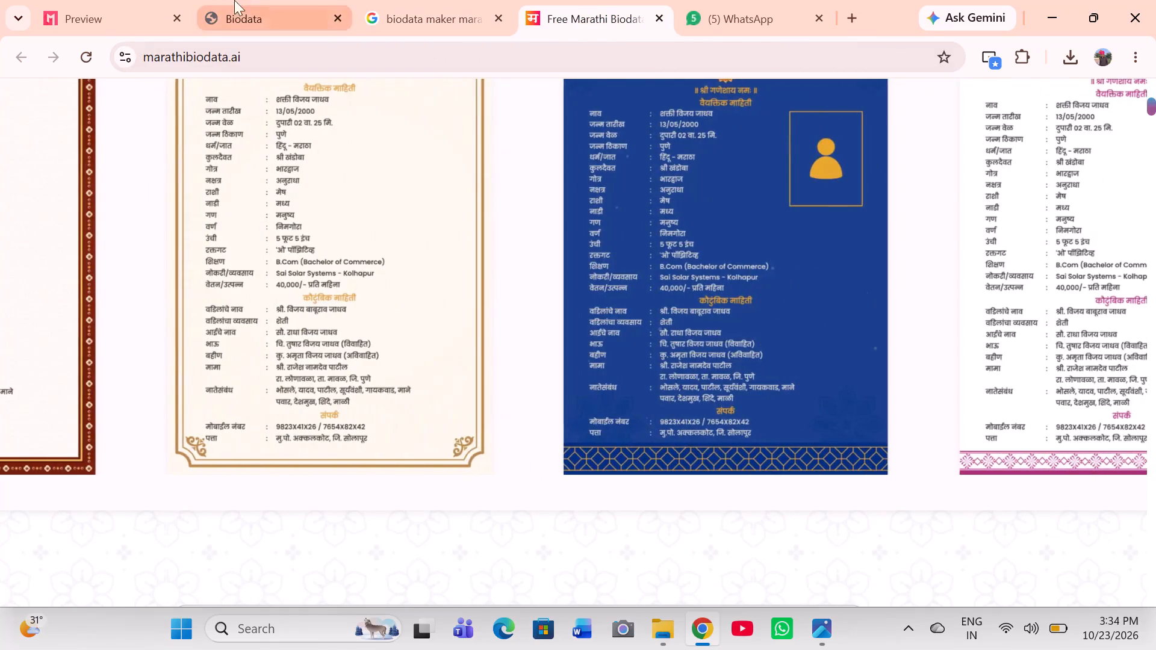
{"action": "left_click", "coordinate": [98, 17]}
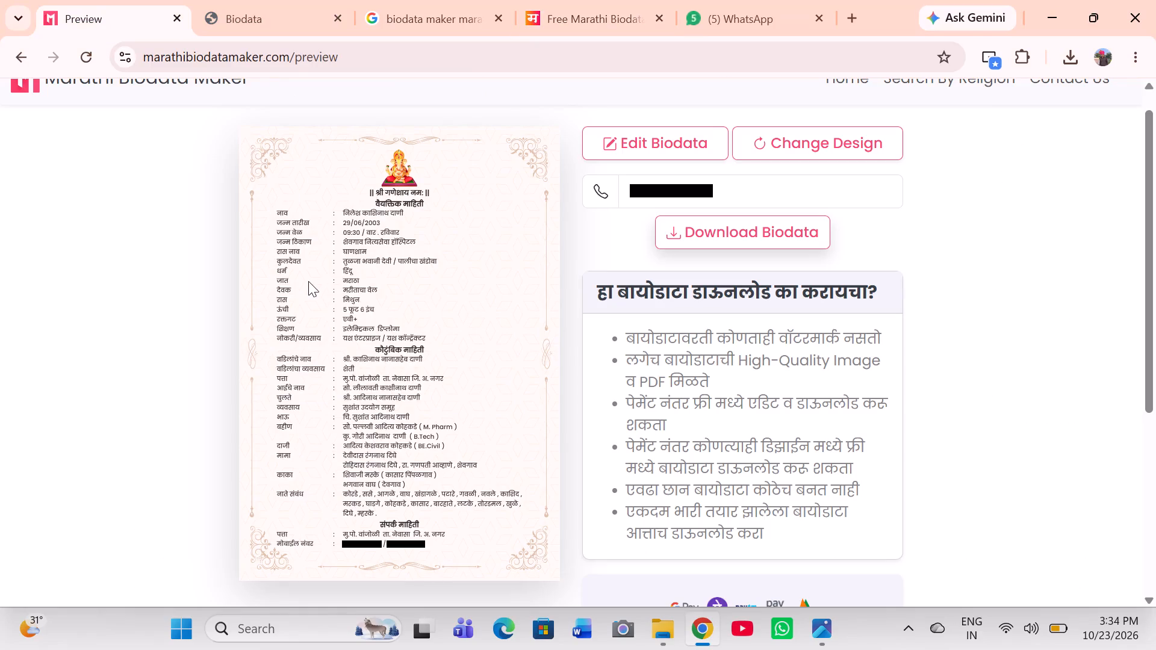
Download the biodata as a PDF to Downloads, replacing the existing file Bhai Biodata 2.
{"action": "left_click", "coordinate": [716, 228]}
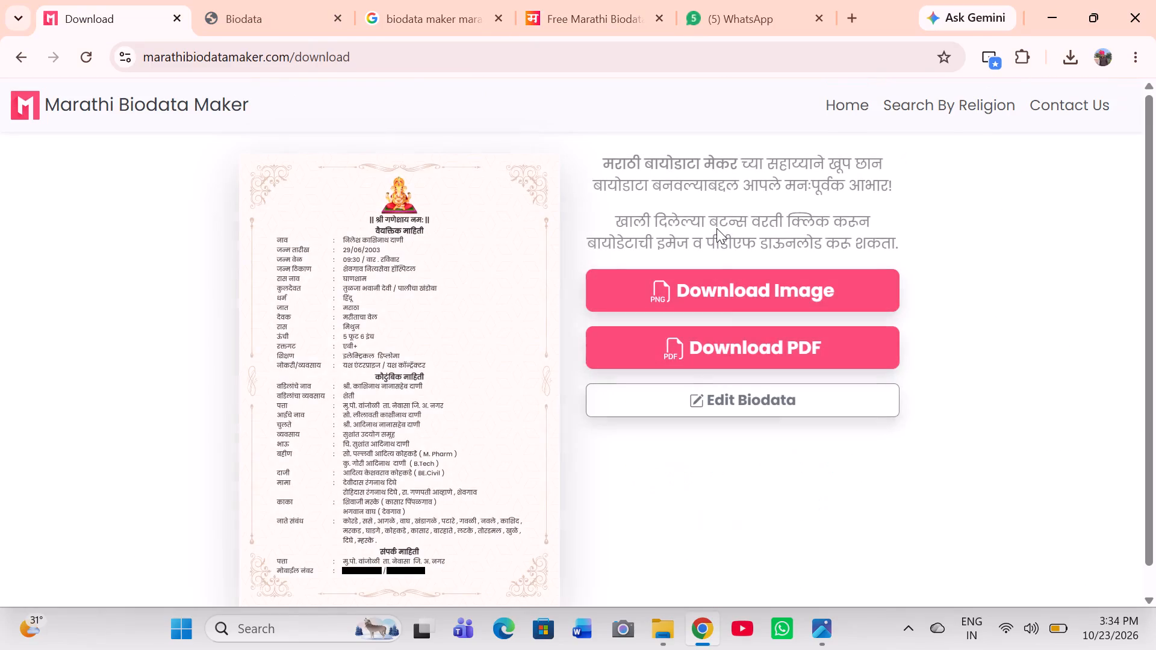
{"action": "left_click", "coordinate": [727, 348]}
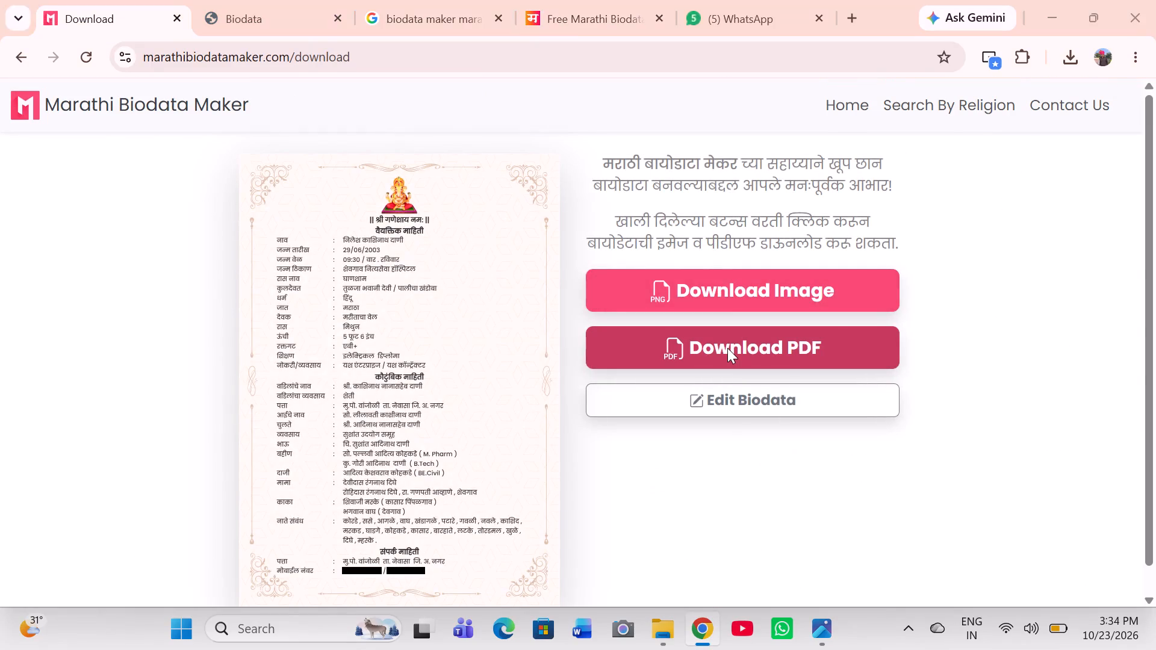
{"action": "double_click", "coordinate": [263, 162]}
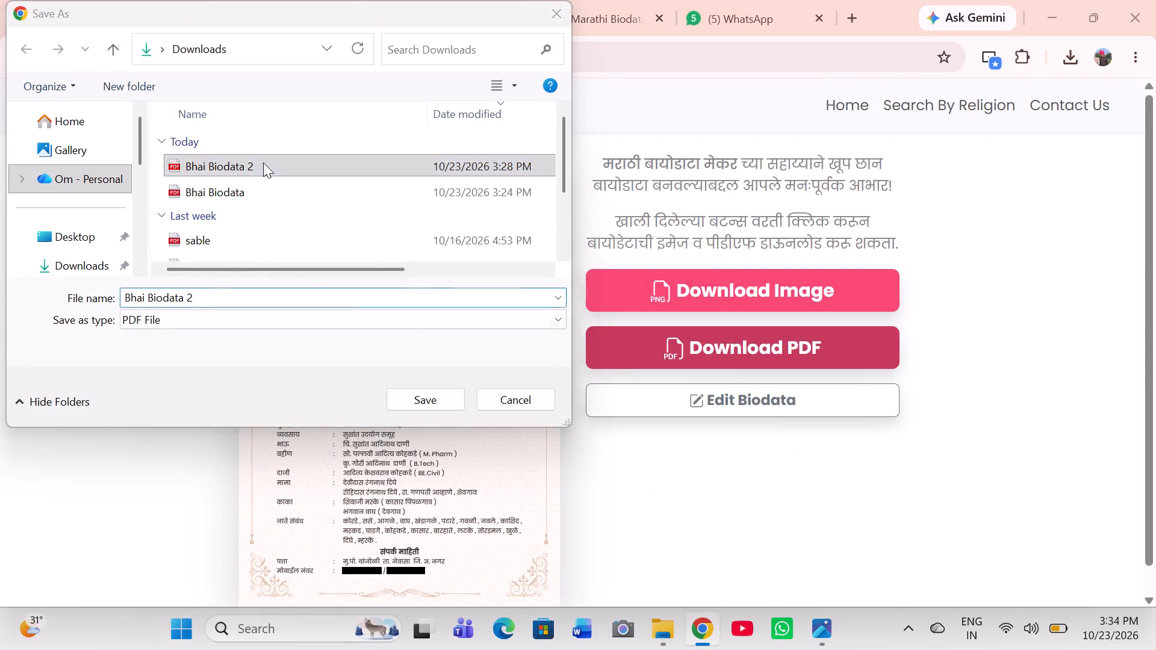
{"action": "left_click", "coordinate": [618, 320]}
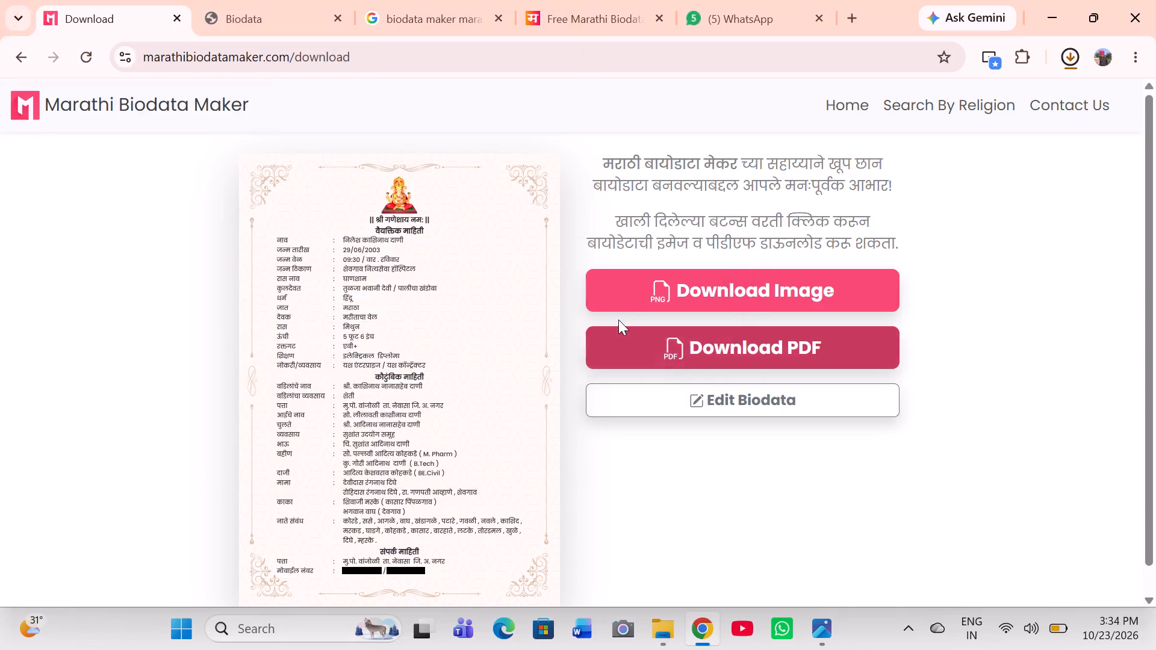
Download the biodata as a PNG image to Downloads, replacing the existing file Bhai Biodata img.
{"action": "double_click", "coordinate": [684, 302]}
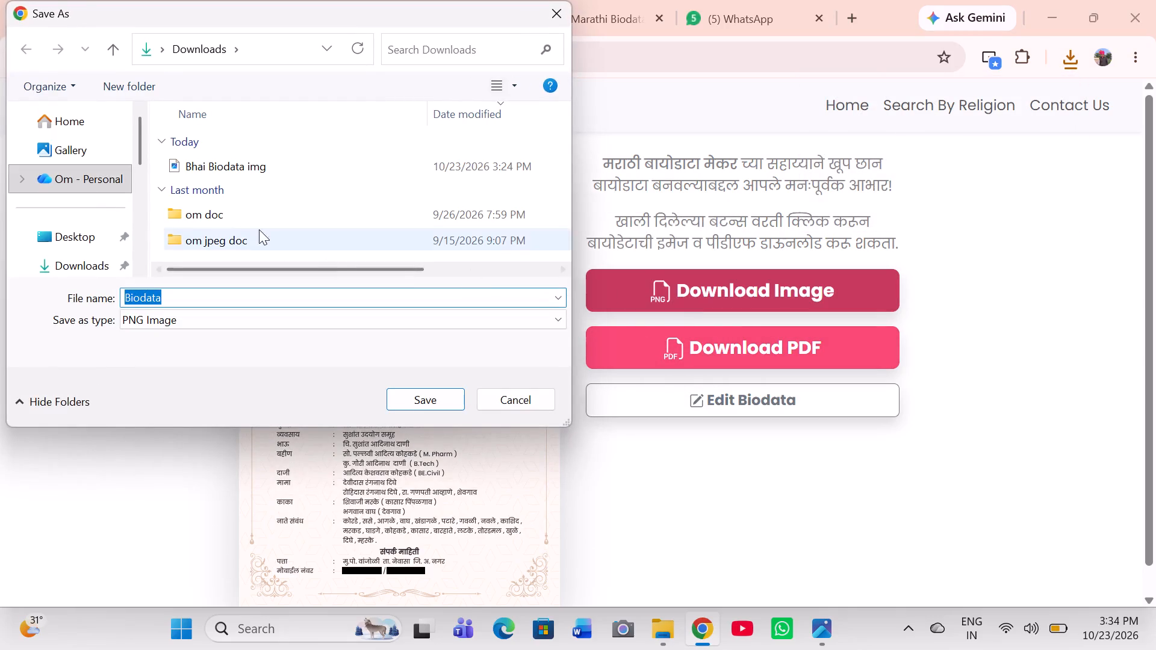
{"action": "double_click", "coordinate": [280, 173]}
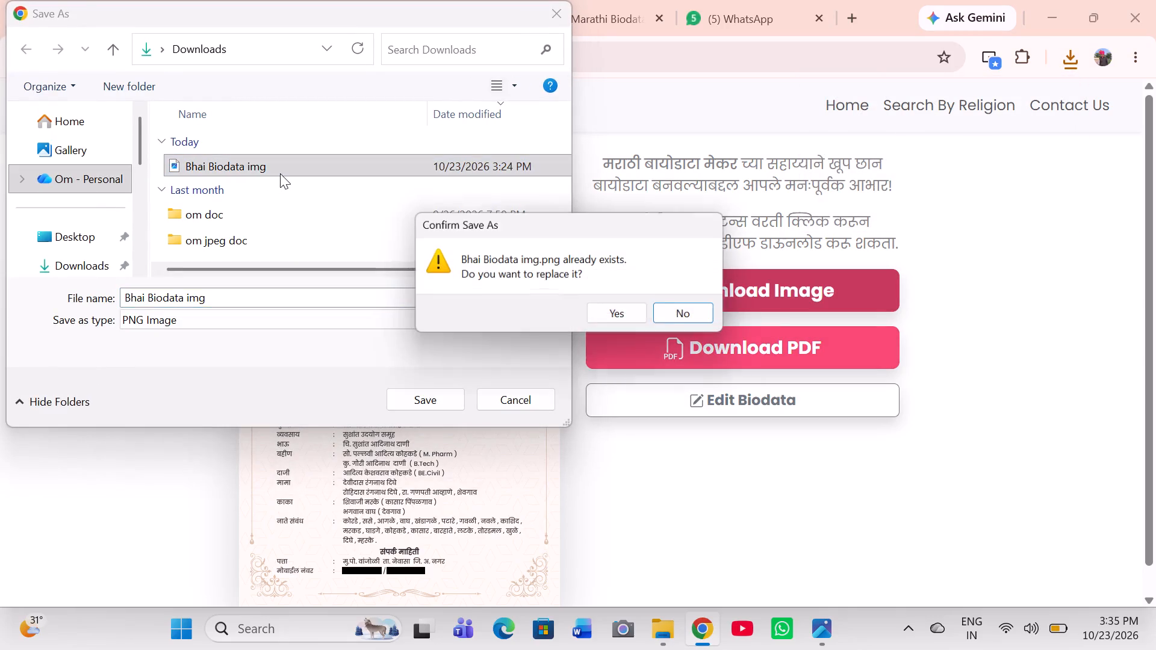
{"action": "left_click", "coordinate": [605, 316]}
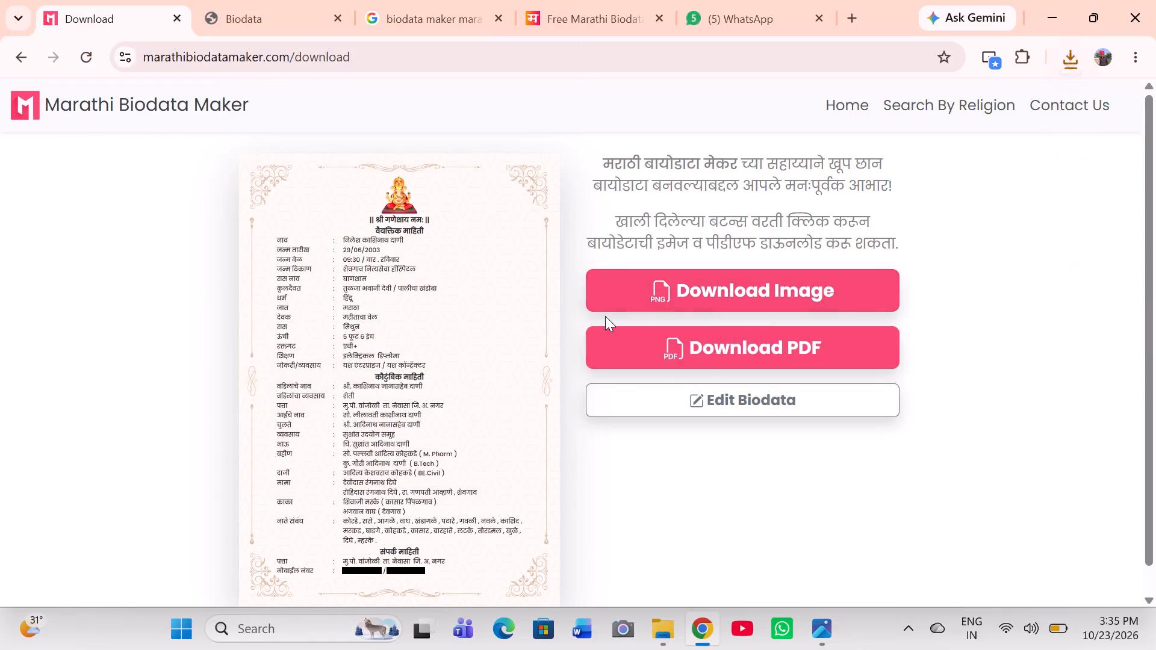
Open the downloaded Bhai Biodata 2 PDF from the recent files and proofread its personal details section.
{"action": "left_click", "coordinate": [664, 642]}
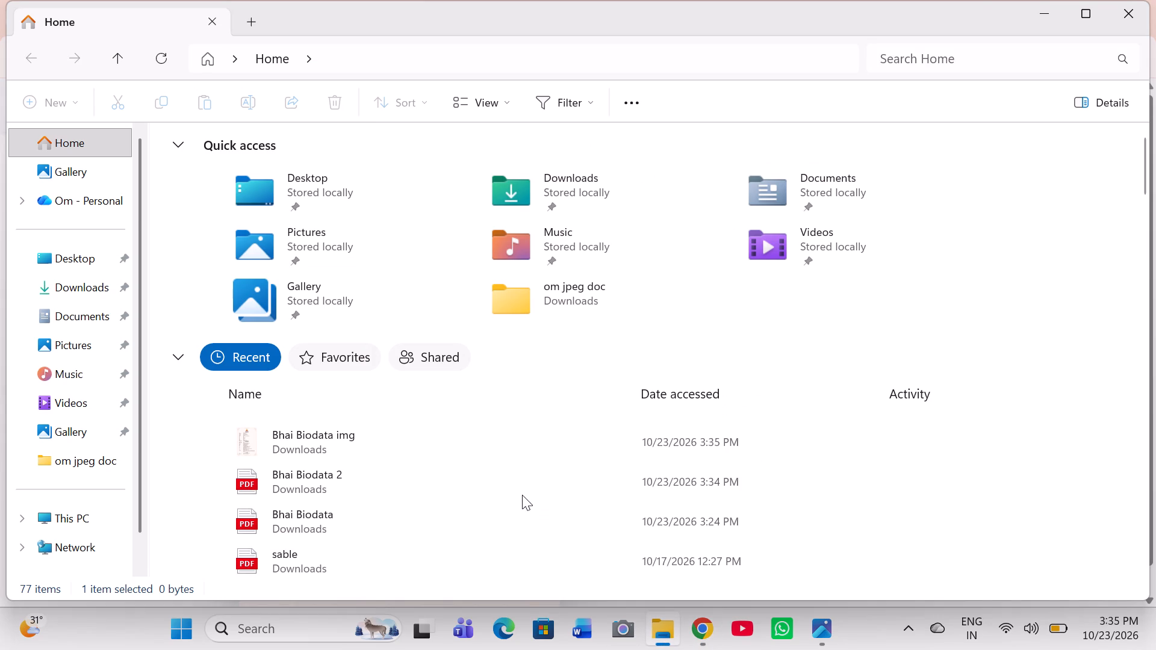
{"action": "double_click", "coordinate": [491, 484]}
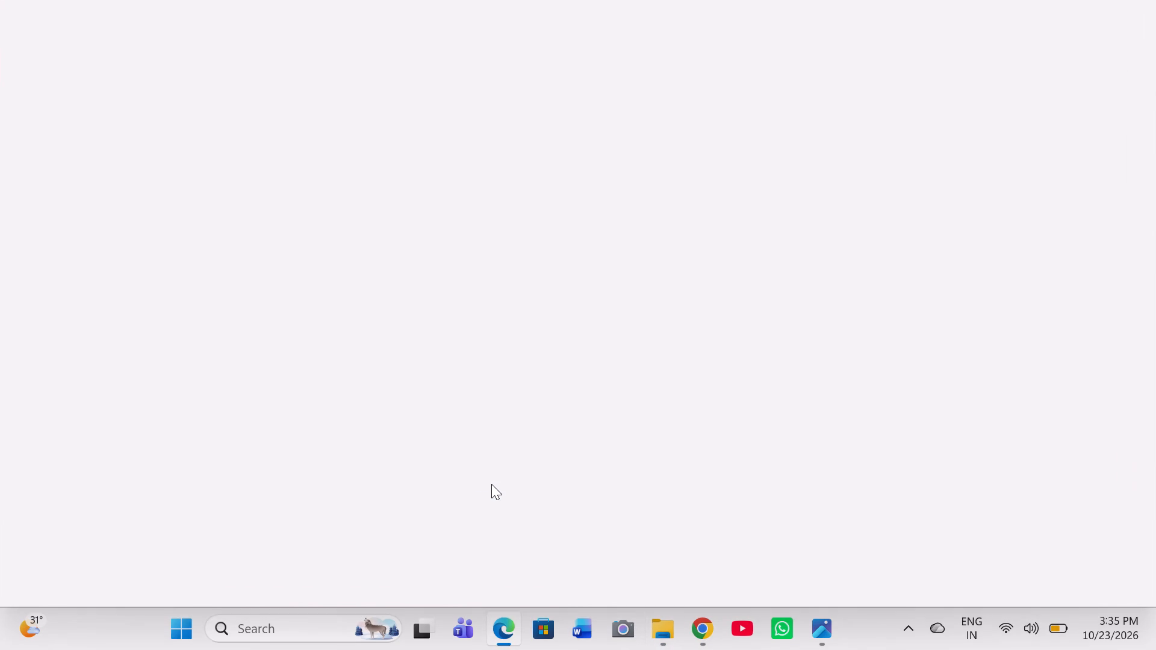
{"action": "scroll", "coordinate": [491, 484], "scroll_direction": "down", "scroll_amount": 1}
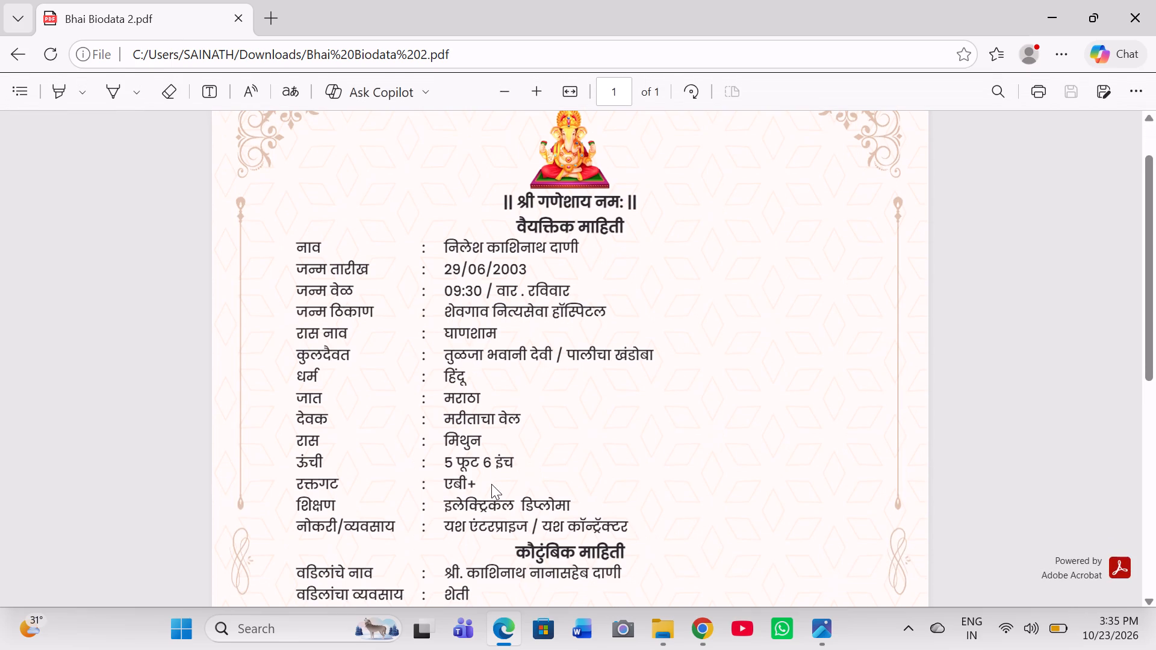
{"action": "scroll", "coordinate": [491, 484], "scroll_direction": "down", "scroll_amount": 2}
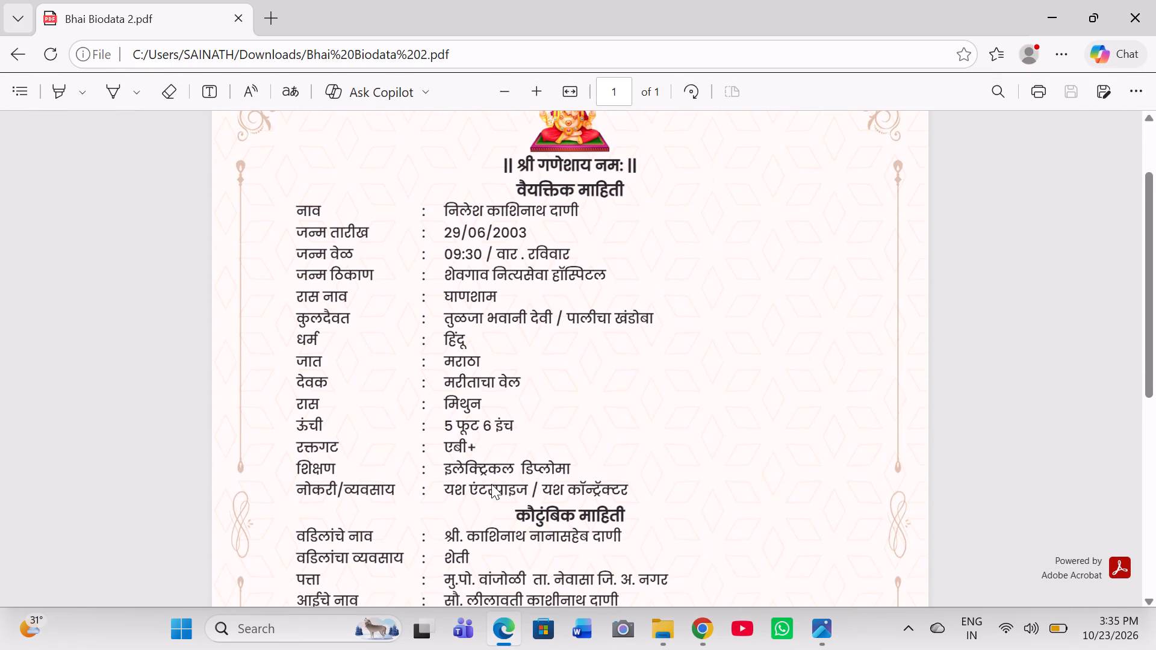
{"action": "scroll", "coordinate": [491, 484], "scroll_direction": "down", "scroll_amount": 2}
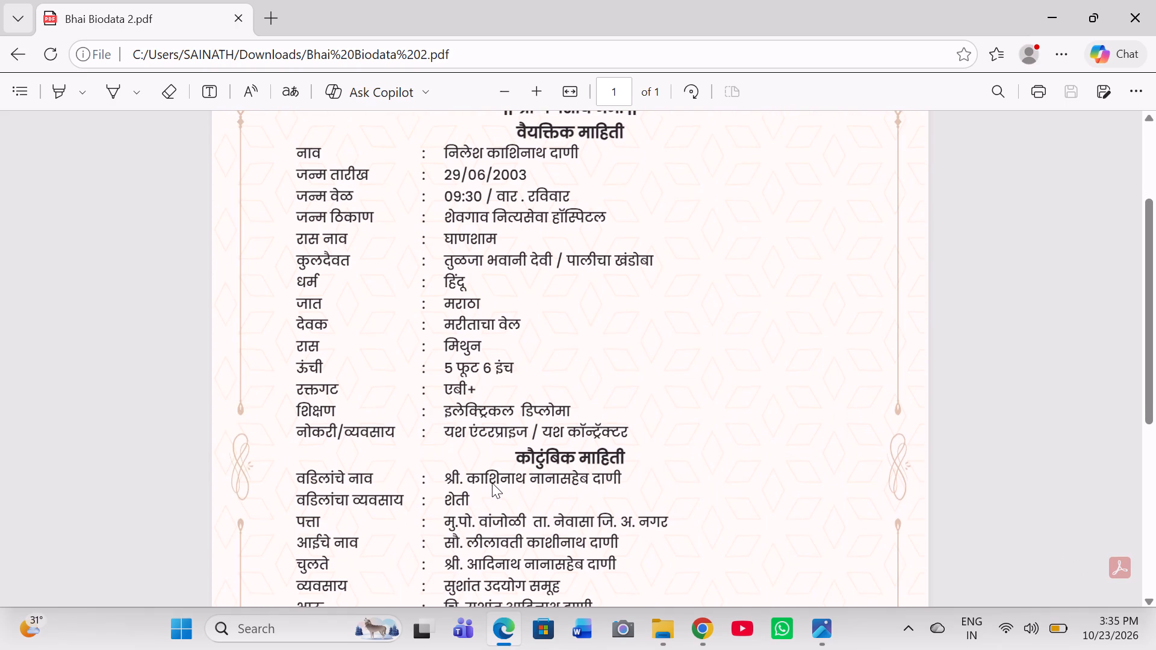
{"action": "scroll", "coordinate": [492, 483], "scroll_direction": "down", "scroll_amount": 2}
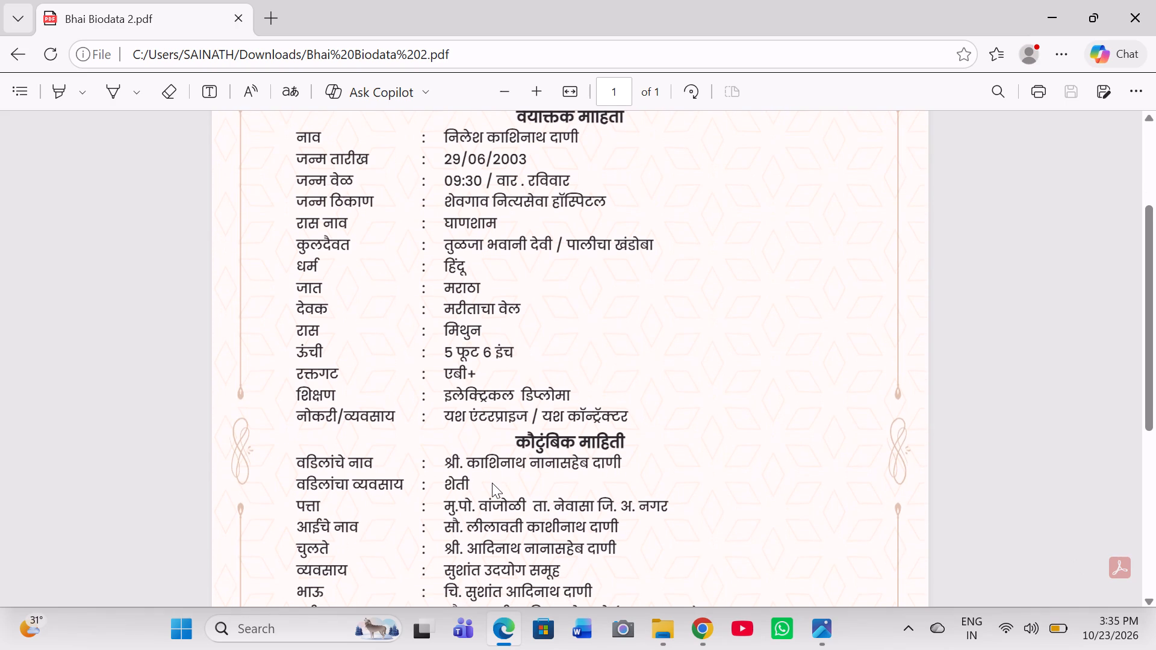
{"action": "scroll", "coordinate": [492, 483], "scroll_direction": "down", "scroll_amount": 1}
{"action": "scroll", "coordinate": [492, 483], "scroll_direction": "right", "scroll_amount": 1}
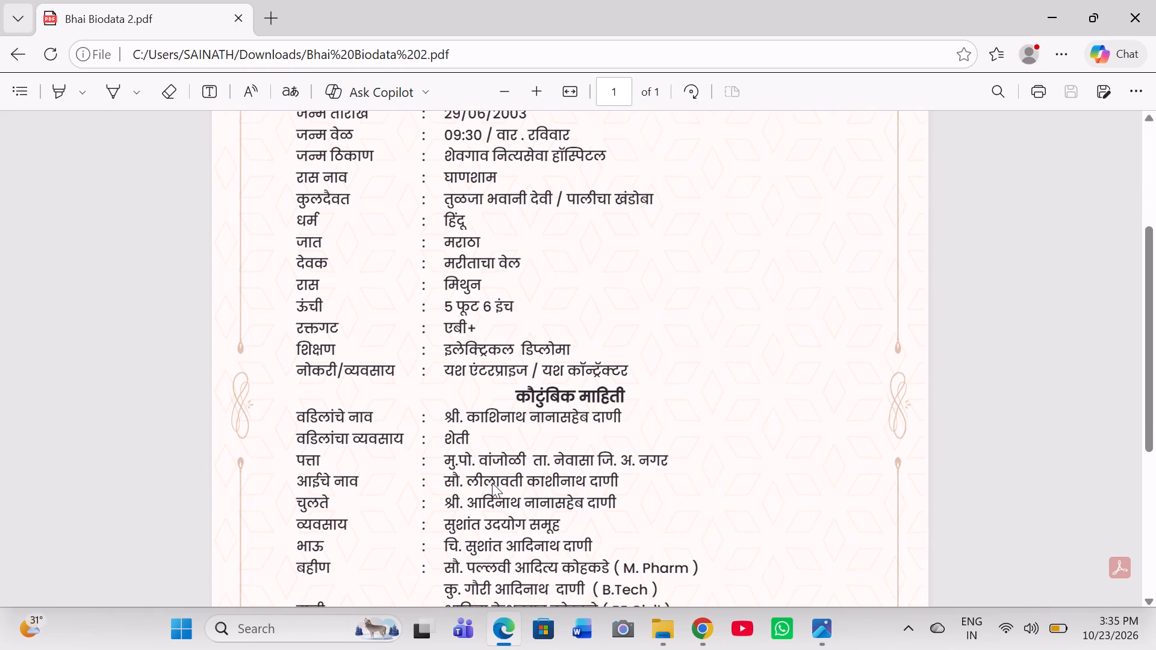
{"action": "scroll", "coordinate": [492, 483], "scroll_direction": "right", "scroll_amount": 2}
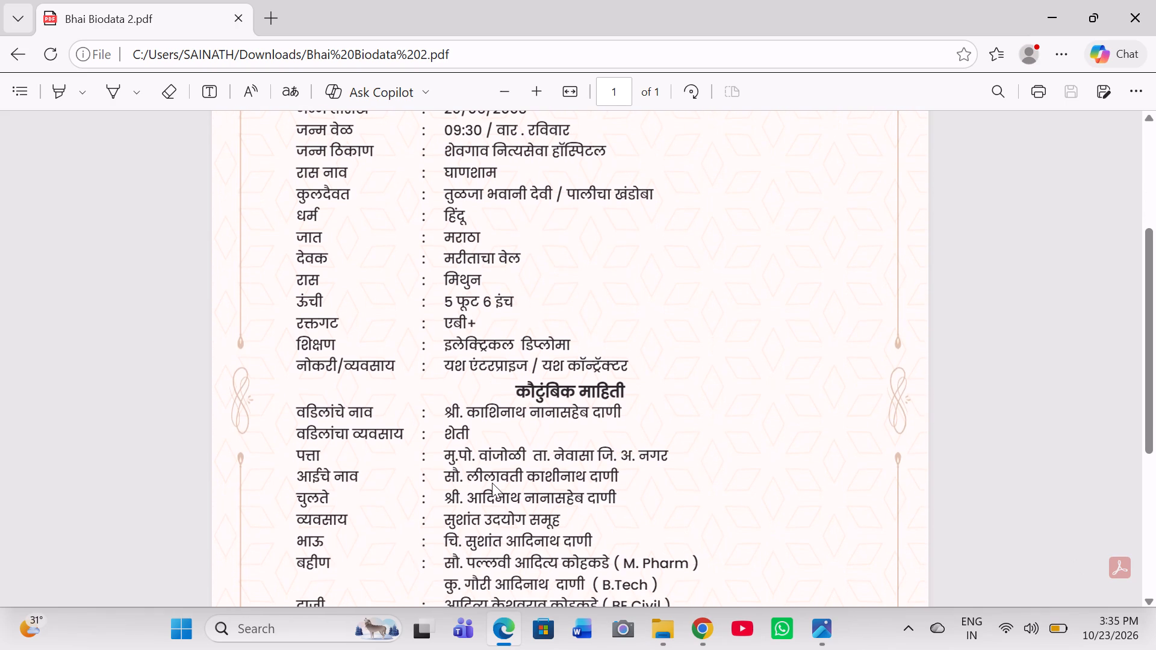
{"action": "scroll", "coordinate": [492, 483], "scroll_direction": "right", "scroll_amount": 1}
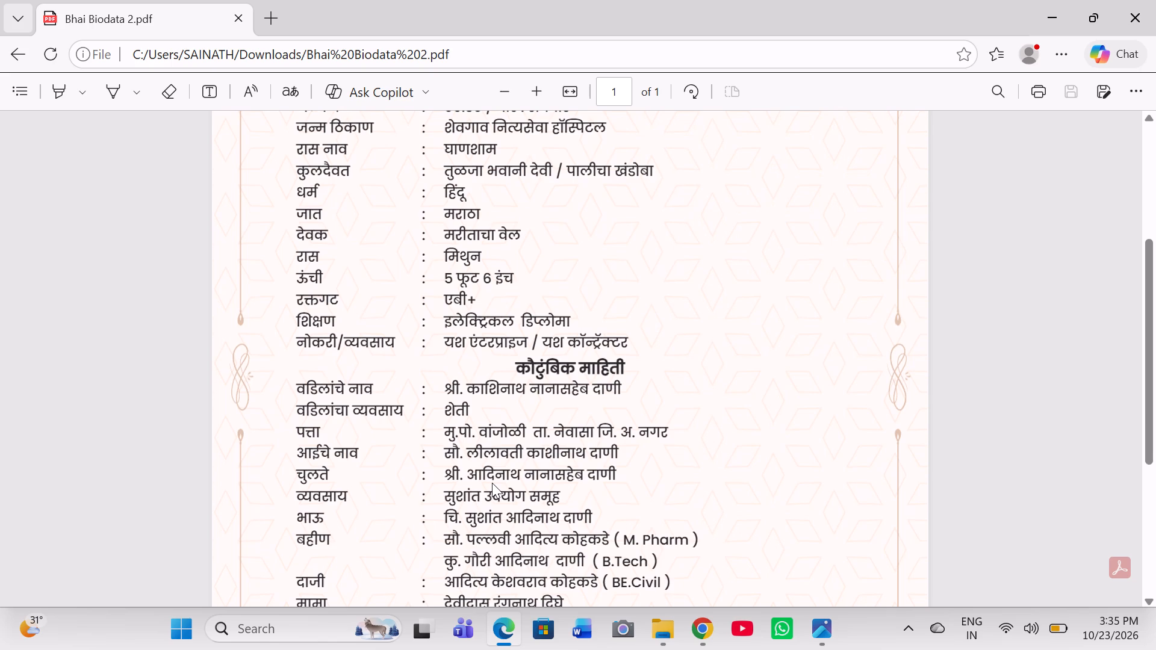
Proofread the family, relatives and contact sections of the Bhai Biodata 2 PDF down to the page end.
{"action": "scroll", "coordinate": [492, 483], "scroll_direction": "right", "scroll_amount": 1}
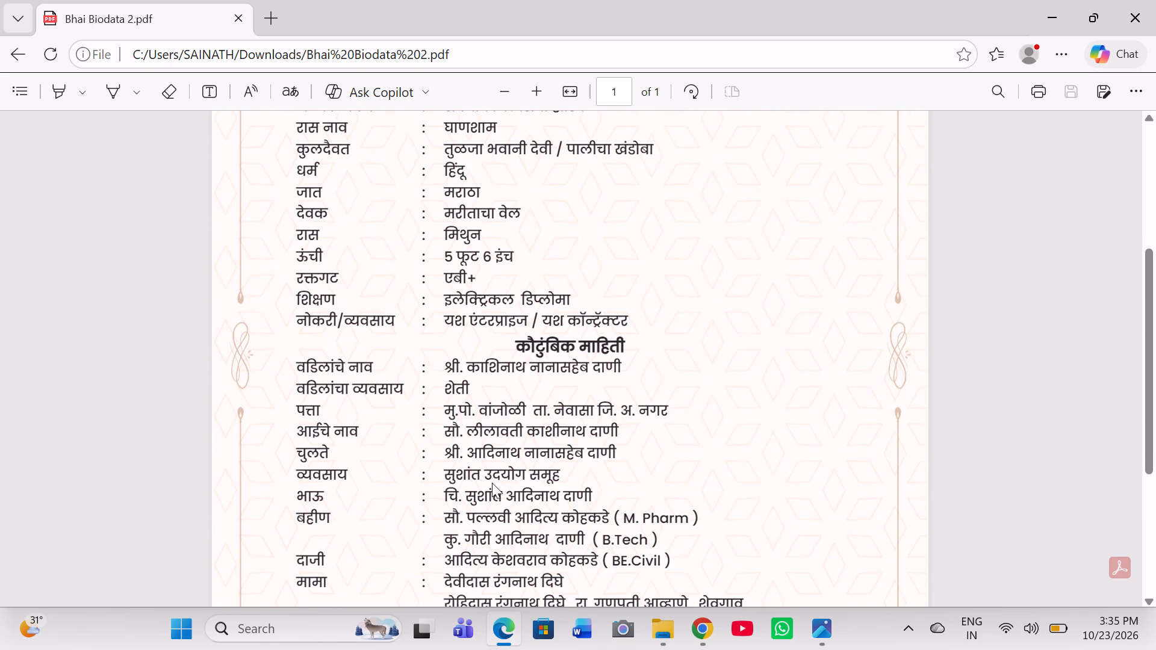
{"action": "scroll", "coordinate": [492, 483], "scroll_direction": "right", "scroll_amount": 2}
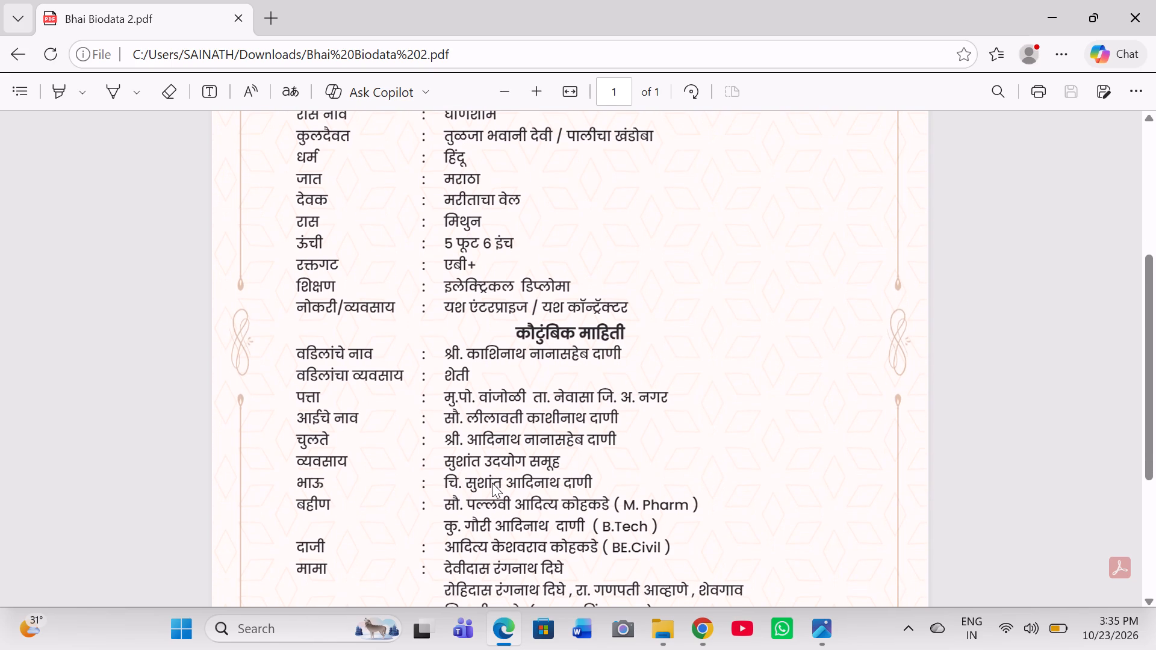
{"action": "scroll", "coordinate": [492, 483], "scroll_direction": "right", "scroll_amount": 7}
{"action": "scroll", "coordinate": [521, 368], "scroll_direction": "right", "scroll_amount": 1}
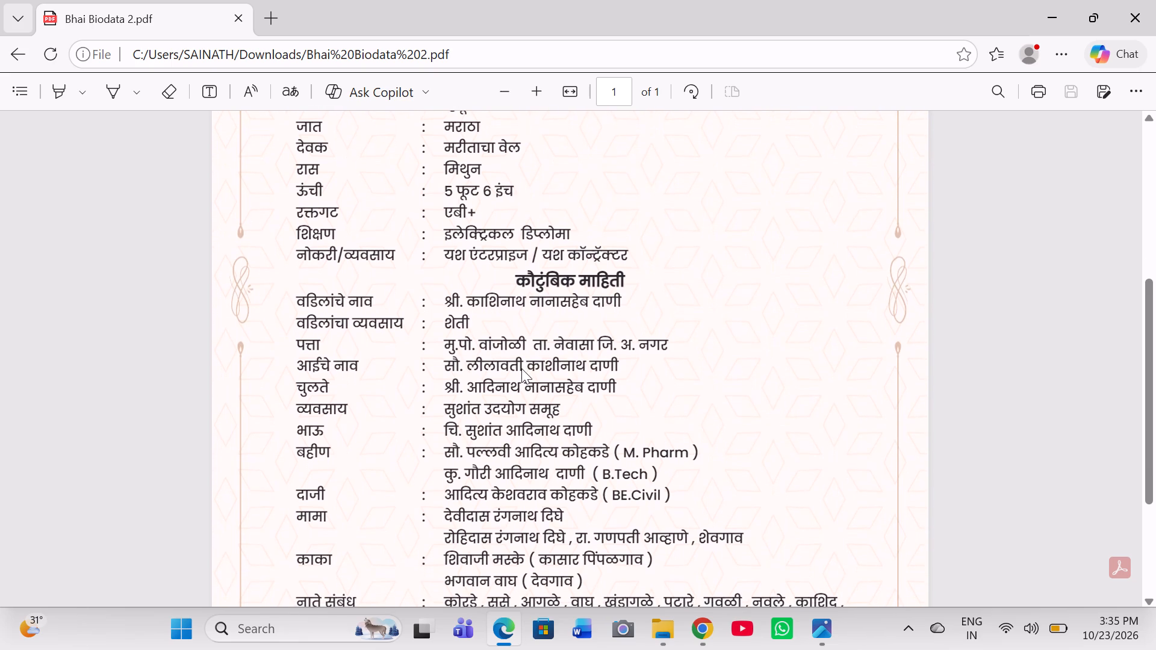
{"action": "scroll", "coordinate": [521, 368], "scroll_direction": "right", "scroll_amount": 2}
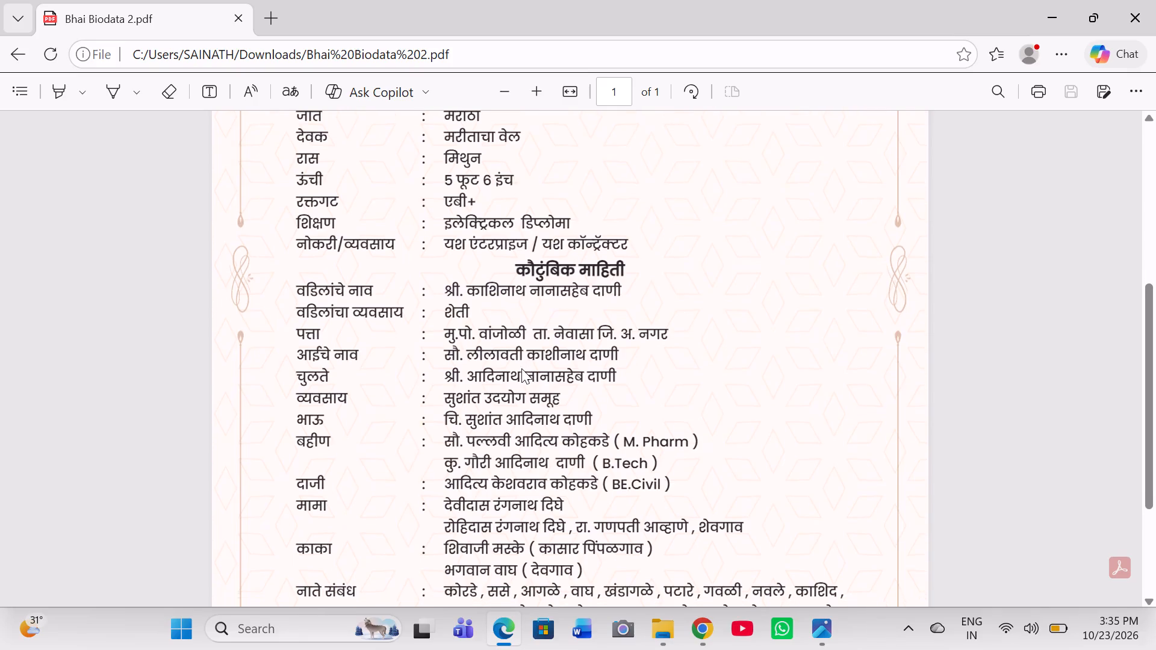
{"action": "scroll", "coordinate": [521, 368], "scroll_direction": "right", "scroll_amount": 1}
{"action": "scroll", "coordinate": [521, 368], "scroll_direction": "down", "scroll_amount": 1}
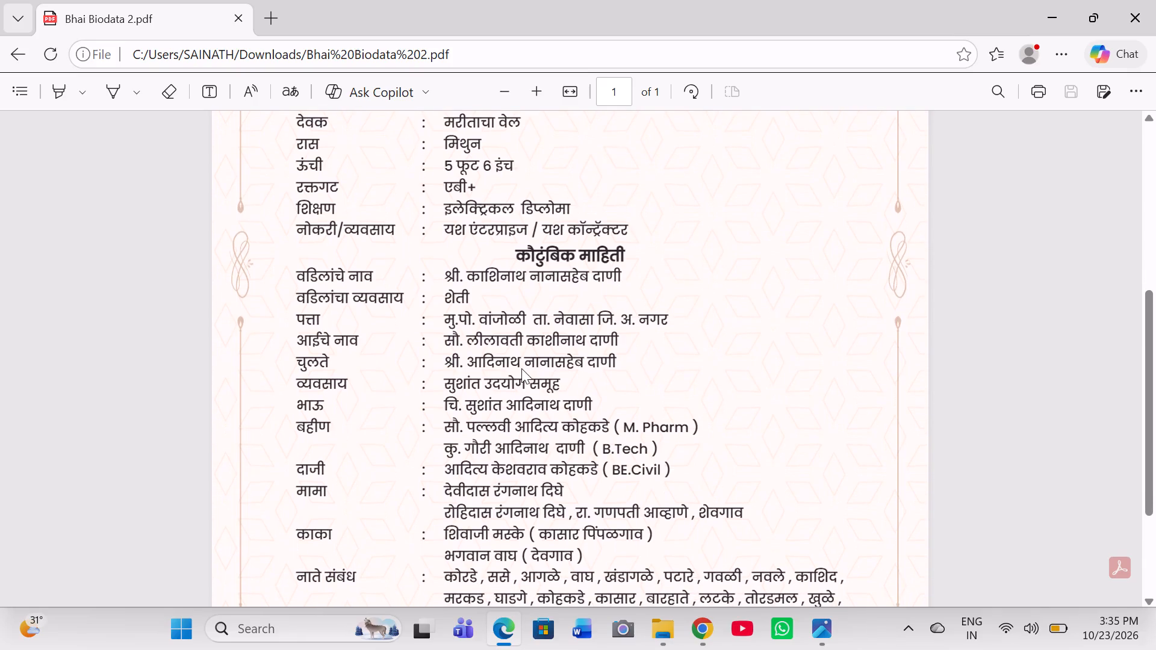
{"action": "scroll", "coordinate": [521, 368], "scroll_direction": "down", "scroll_amount": 1}
{"action": "scroll", "coordinate": [701, 283], "scroll_direction": "down", "scroll_amount": 1}
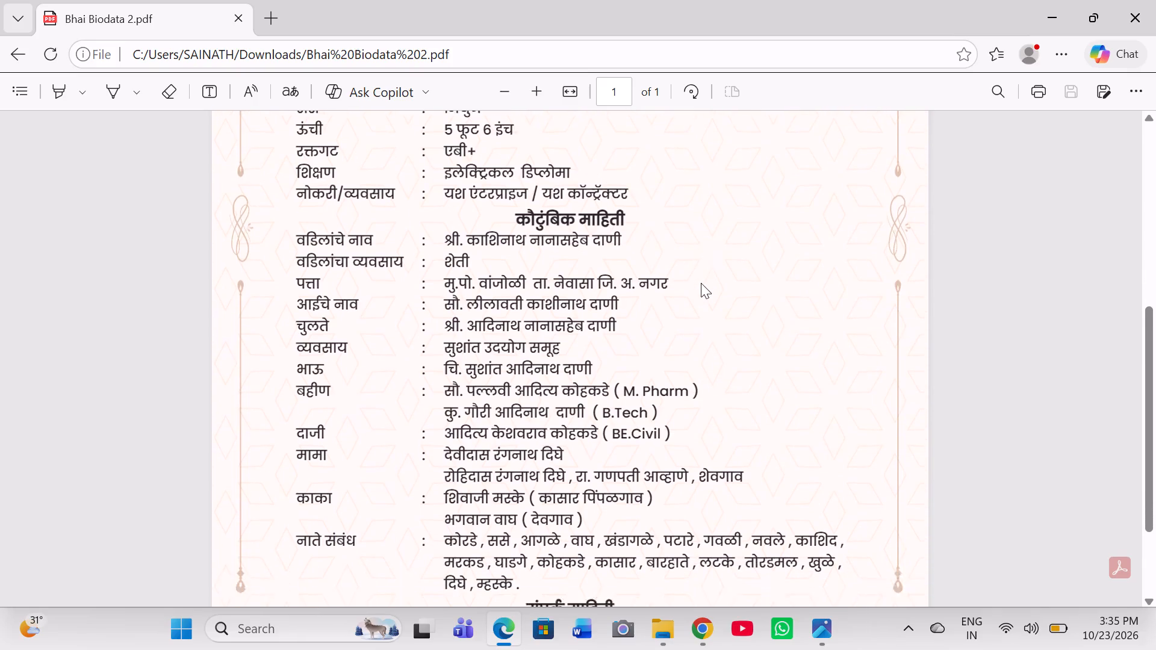
{"action": "scroll", "coordinate": [701, 283], "scroll_direction": "down", "scroll_amount": 2}
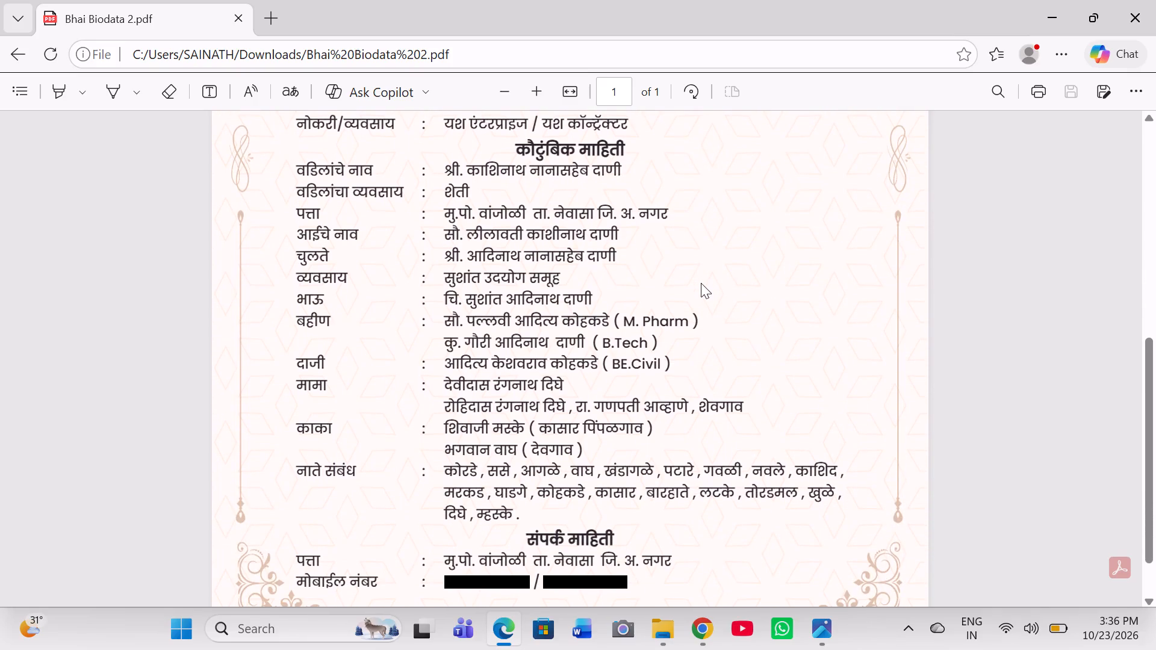
{"action": "scroll", "coordinate": [701, 283], "scroll_direction": "down", "scroll_amount": 4}
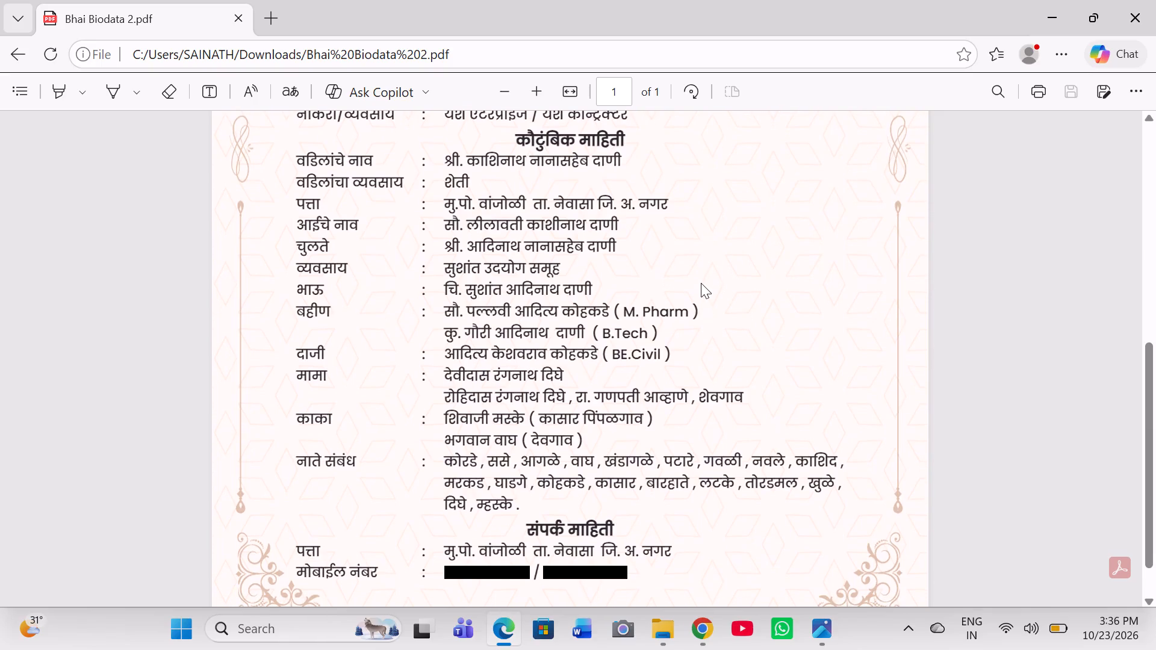
{"action": "scroll", "coordinate": [860, 61], "scroll_direction": "down", "scroll_amount": 2}
{"action": "scroll", "coordinate": [562, 203], "scroll_direction": "up", "scroll_amount": 1}
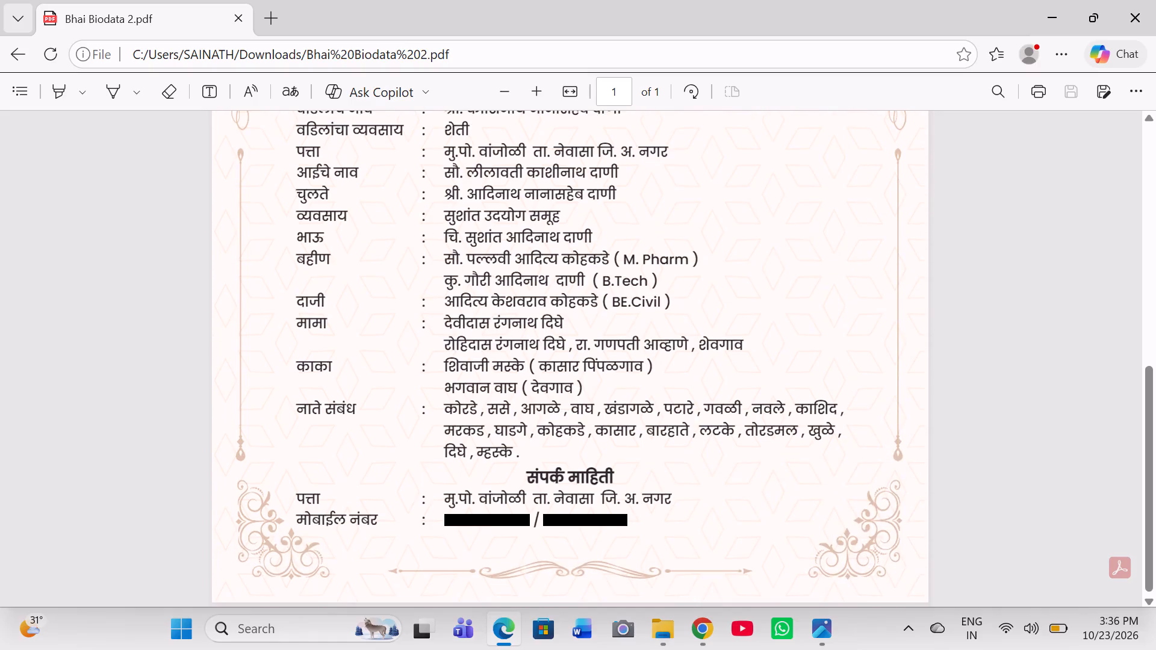
{"action": "scroll", "coordinate": [562, 203], "scroll_direction": "up", "scroll_amount": 1}
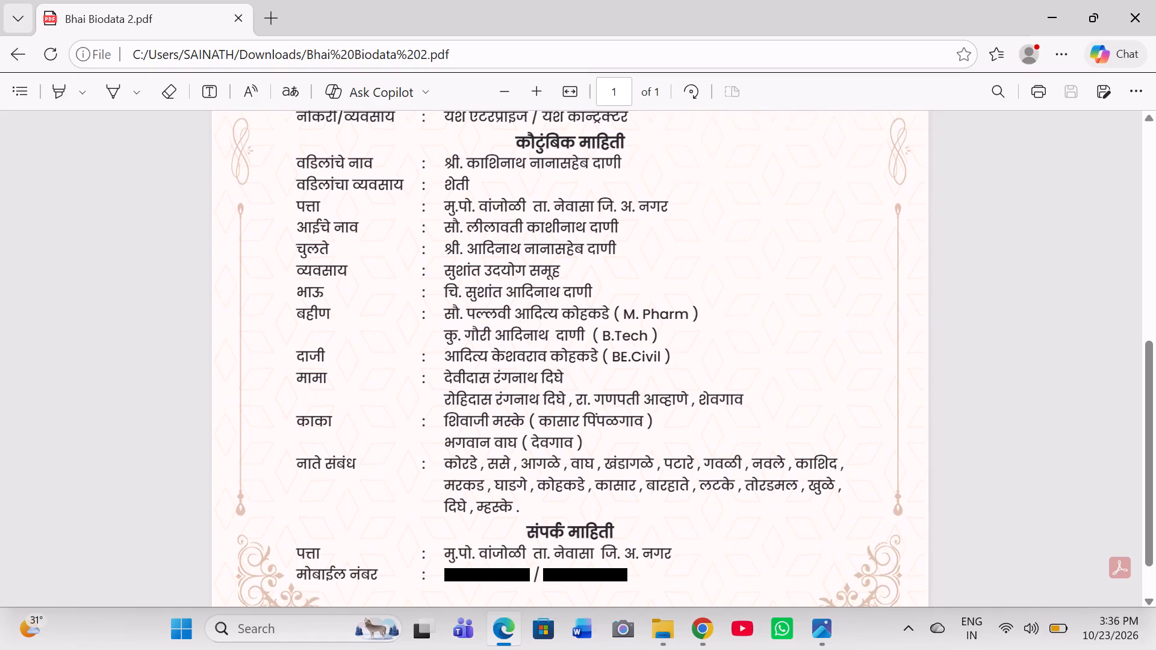
{"action": "scroll", "coordinate": [562, 203], "scroll_direction": "up", "scroll_amount": 1}
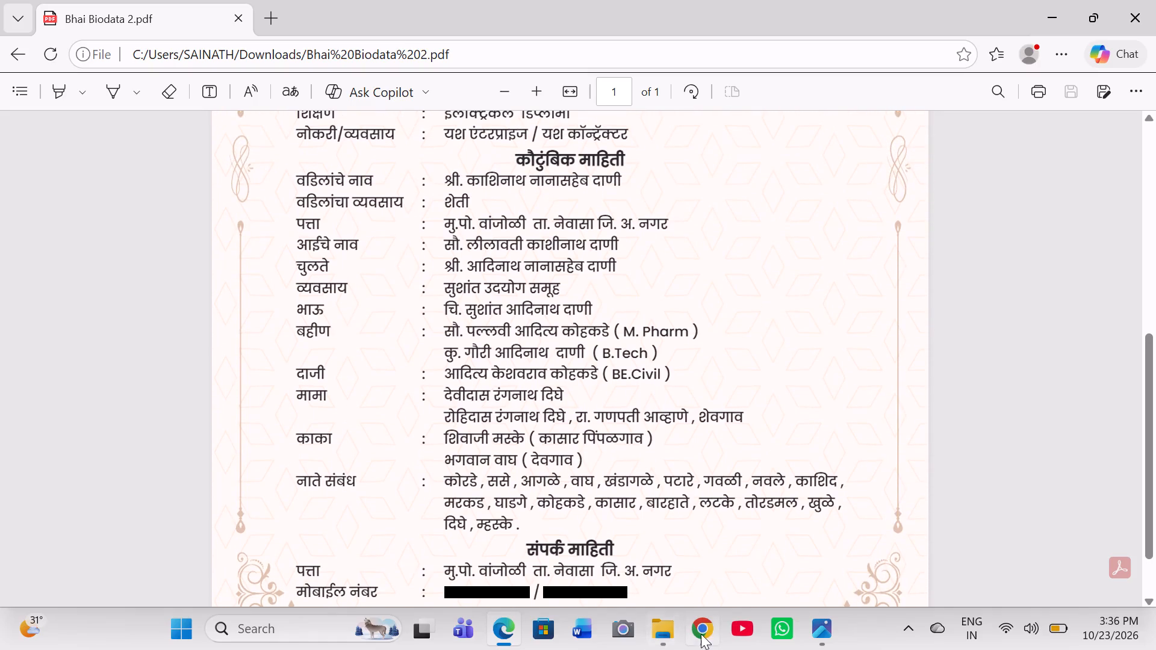
Switch back to Chrome, reopen the biodata for editing, and delete the honorific श्री. from the चुलते field.
{"action": "left_click", "coordinate": [702, 634]}
{"action": "left_click", "coordinate": [705, 398]}
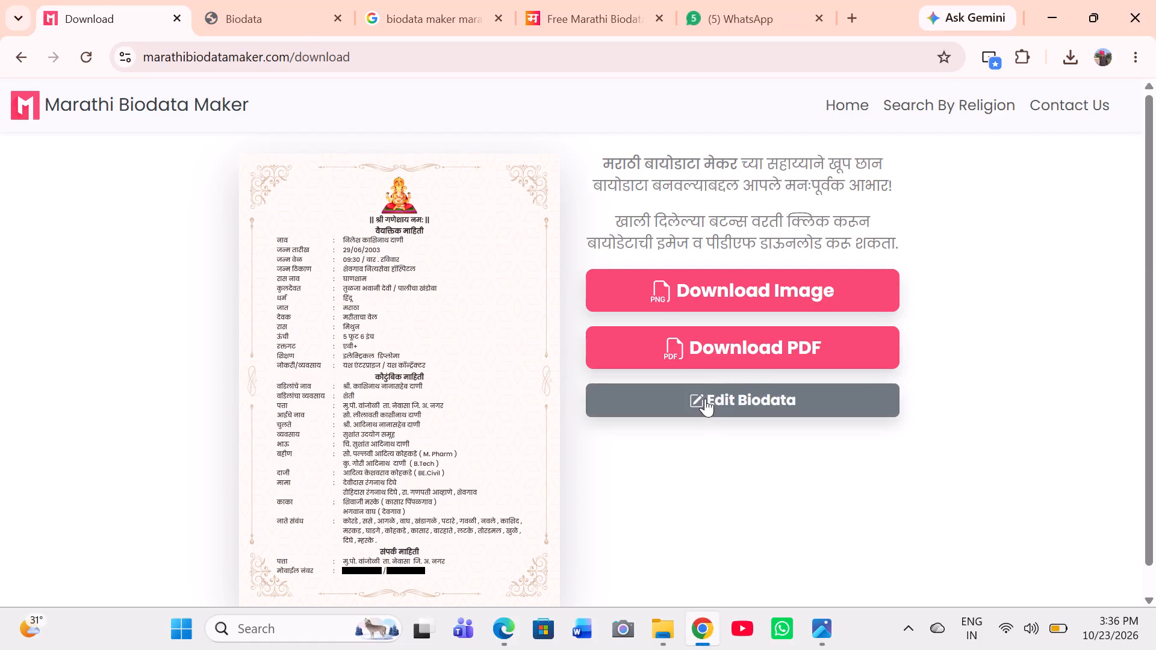
{"action": "scroll", "coordinate": [479, 456], "scroll_direction": "down", "scroll_amount": 7}
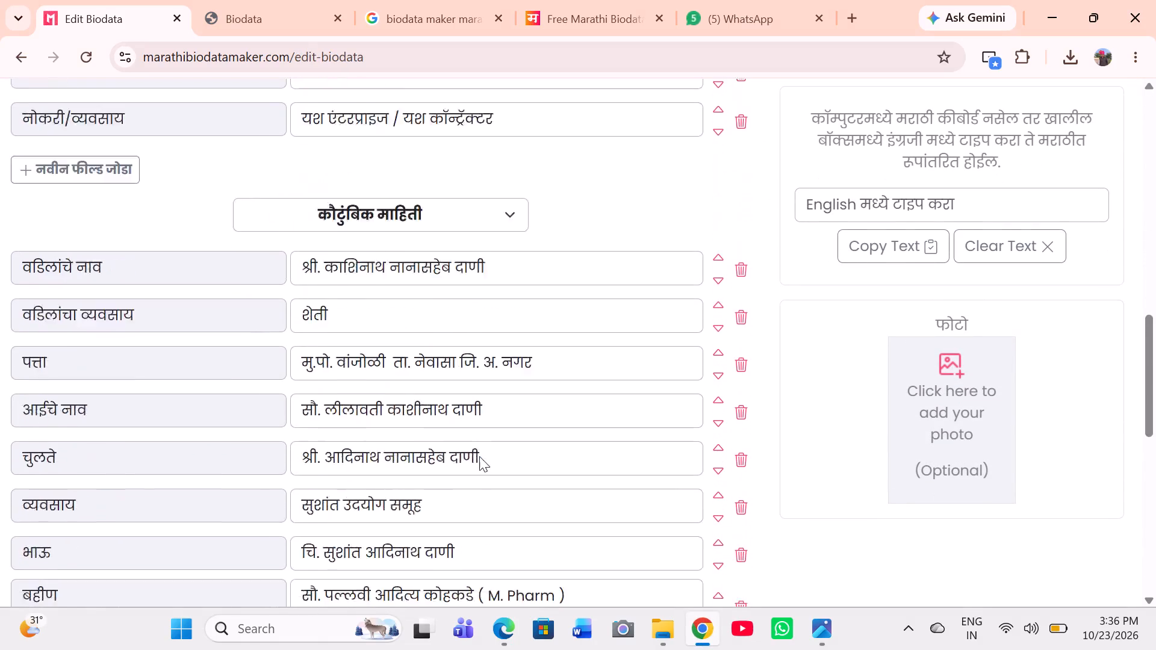
{"action": "scroll", "coordinate": [479, 456], "scroll_direction": "down", "scroll_amount": 2}
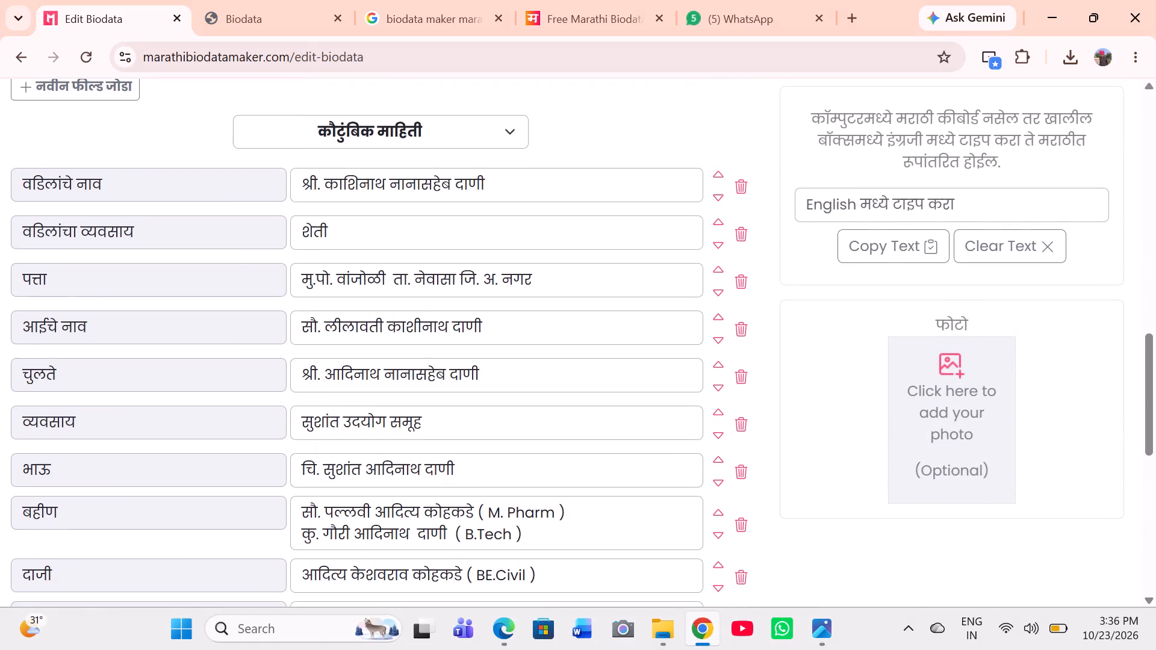
{"action": "left_click", "coordinate": [322, 376]}
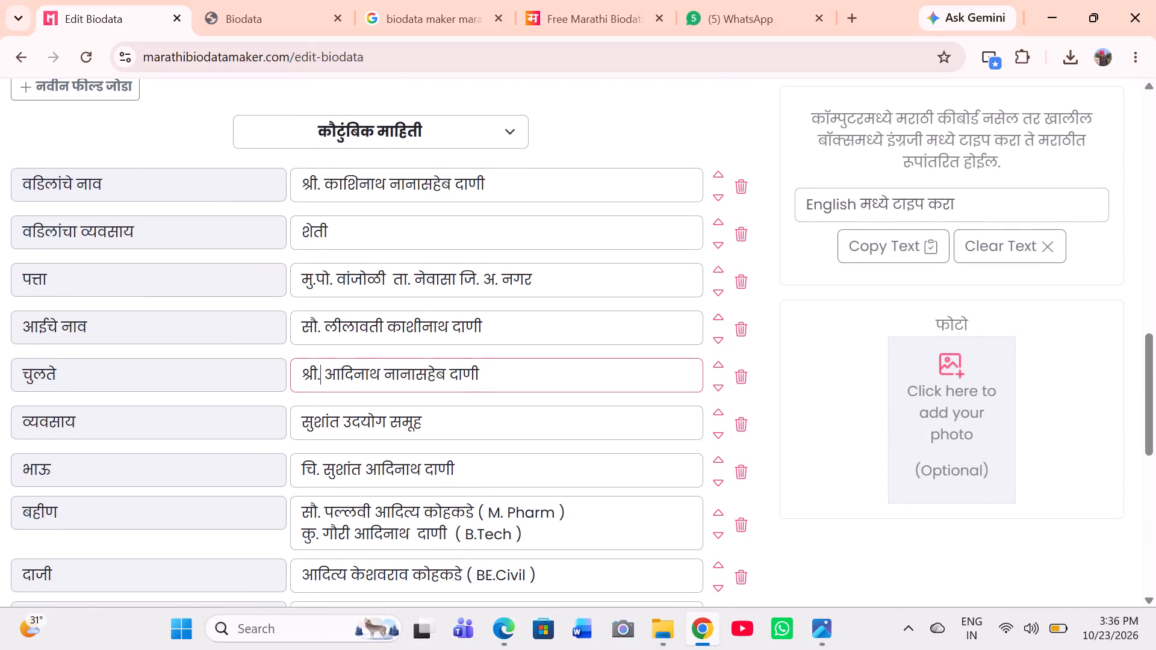
{"action": "key", "text": "BackSpace"}
{"action": "key", "text": "BackSpace"}
{"action": "key", "text": "BackSpace"}
{"action": "key", "text": "BackSpace"}
{"action": "key", "text": "BackSpace"}
{"action": "key", "text": "BackSpace"}
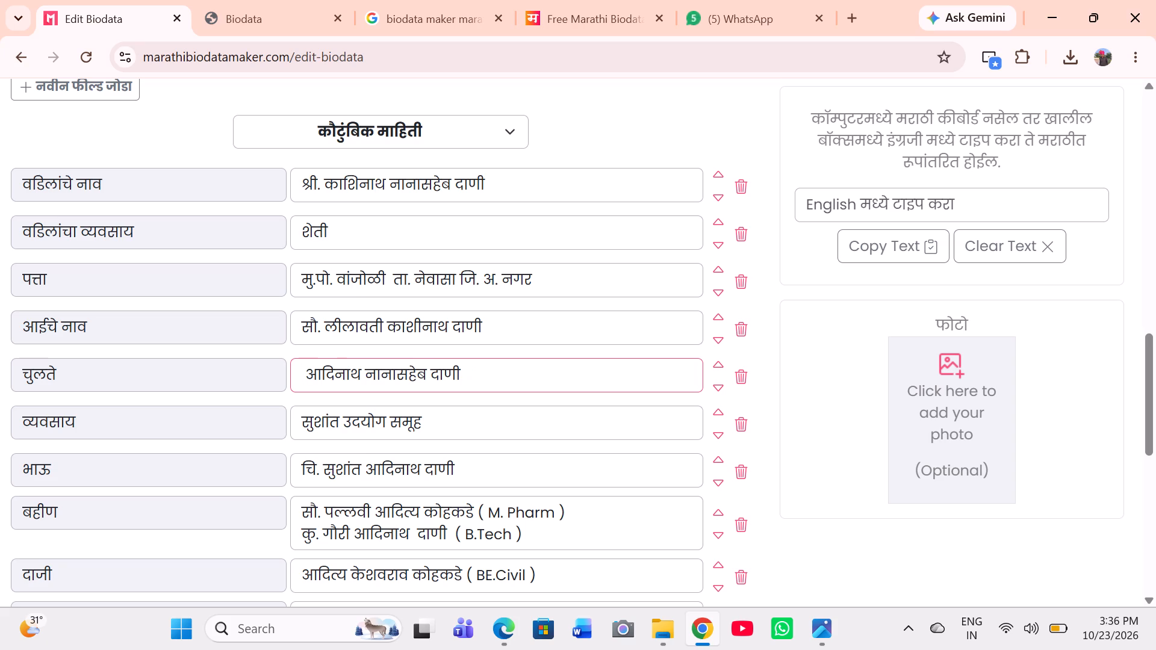
Convert shri to श्री with the English-to-Marathi typing box and copy the converted text.
{"action": "scroll", "coordinate": [322, 376], "scroll_direction": "down", "scroll_amount": 2}
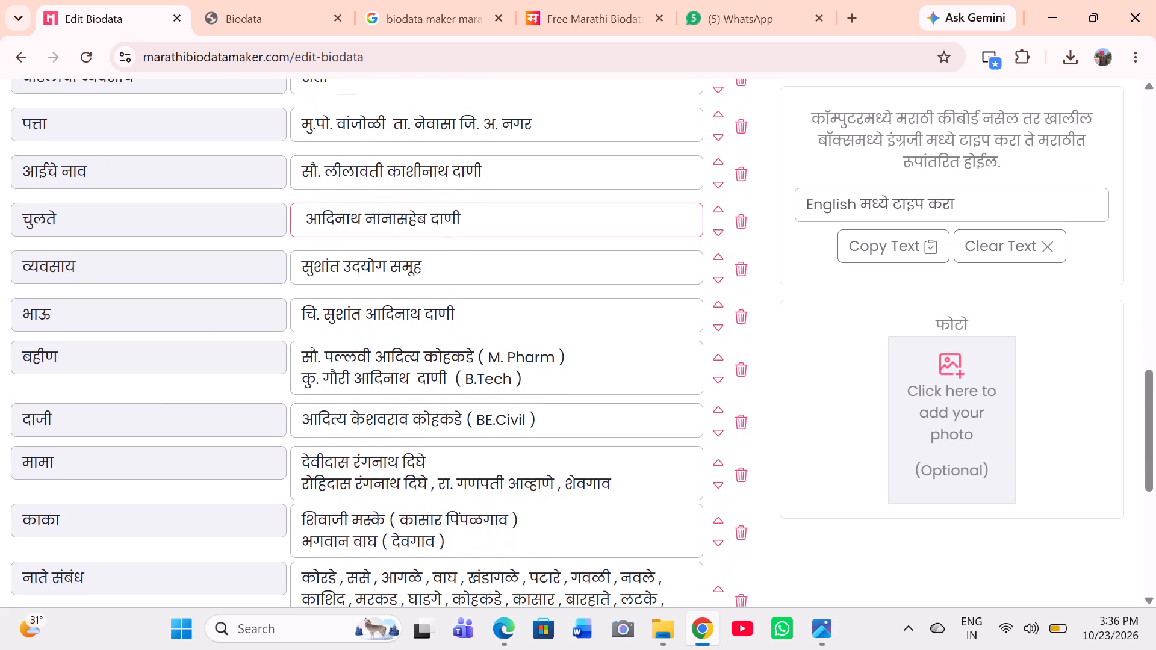
{"action": "scroll", "coordinate": [322, 376], "scroll_direction": "down", "scroll_amount": 1}
{"action": "scroll", "coordinate": [322, 376], "scroll_direction": "up", "scroll_amount": 2}
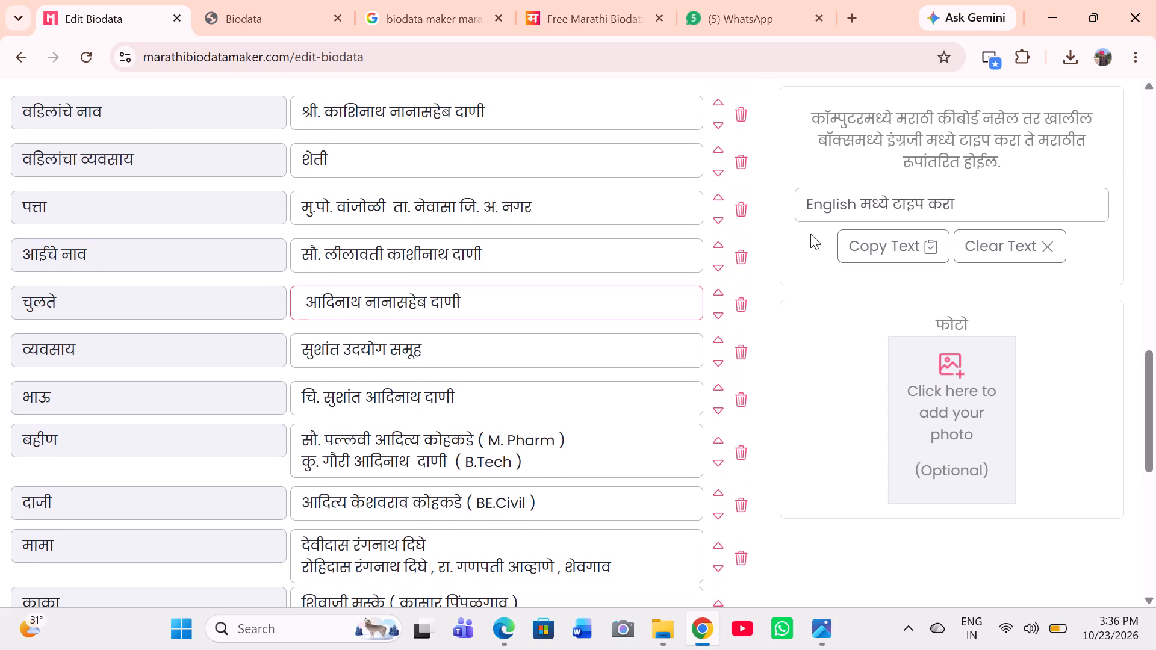
{"action": "left_click", "coordinate": [1030, 200]}
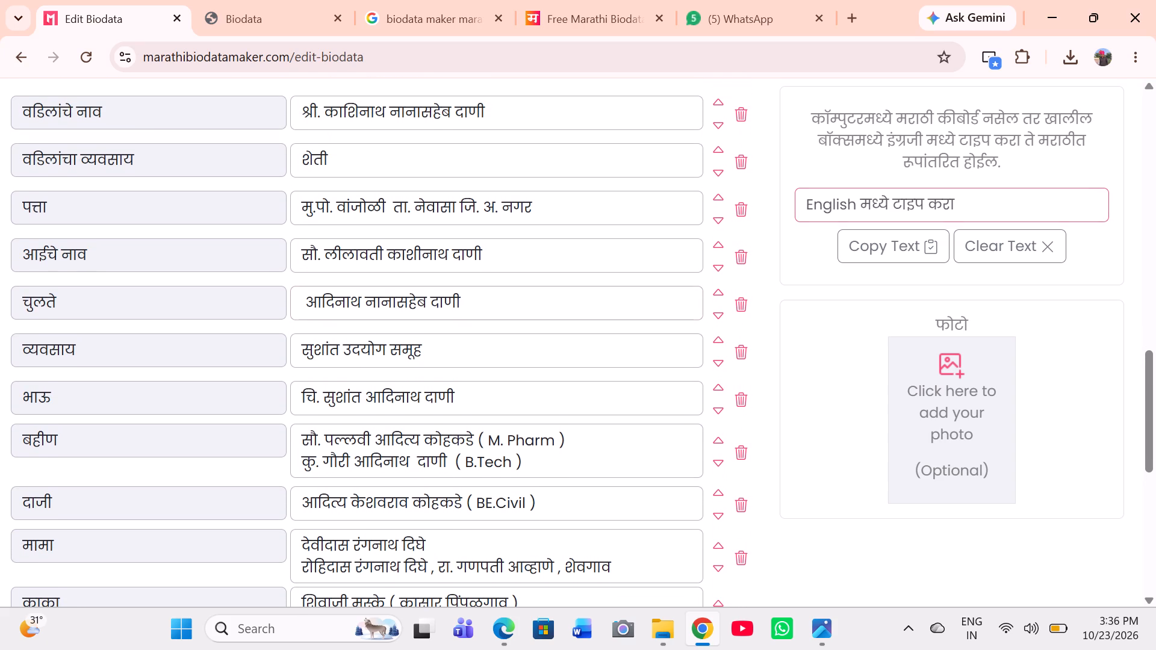
{"action": "type", "text": "shri"}
{"action": "key", "text": "Return"}
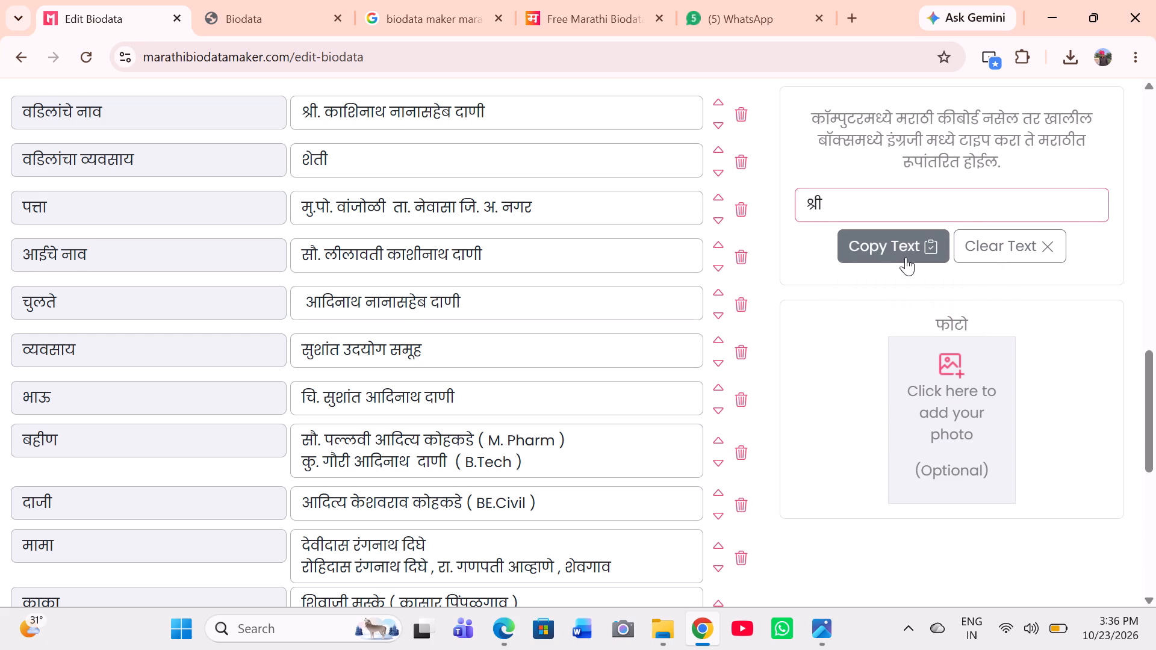
{"action": "triple_click", "coordinate": [906, 257]}
{"action": "left_click", "coordinate": [906, 257]}
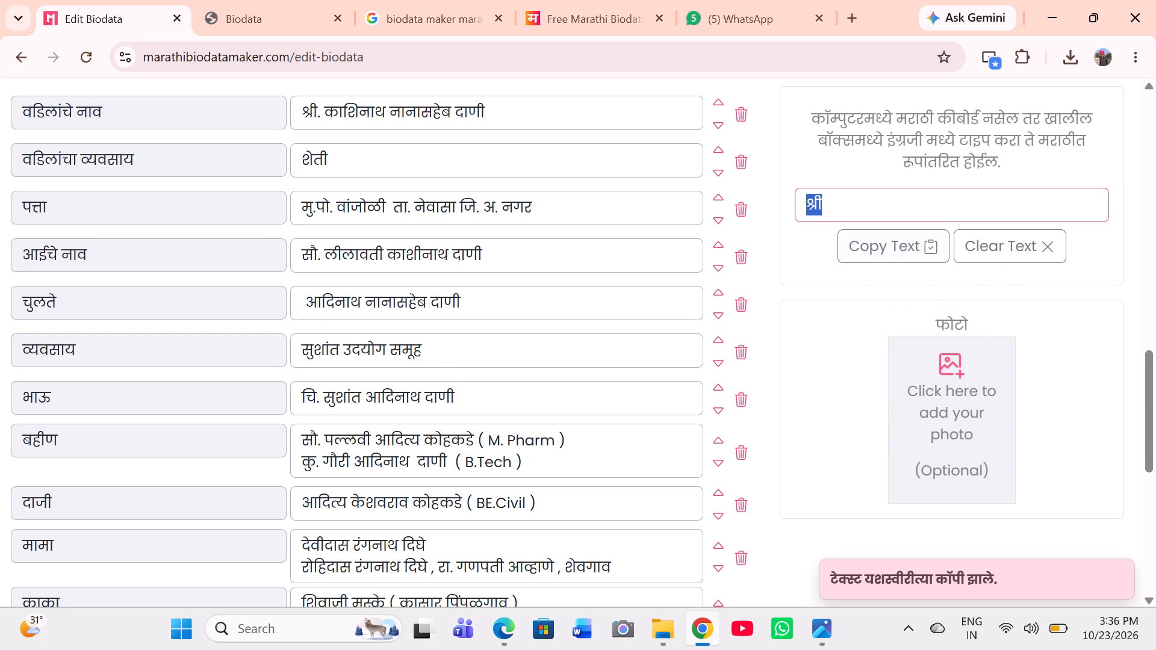
Undo the deletion of the honorific श्री. in the चुलते field of the family information.
{"action": "left_click", "coordinate": [296, 304]}
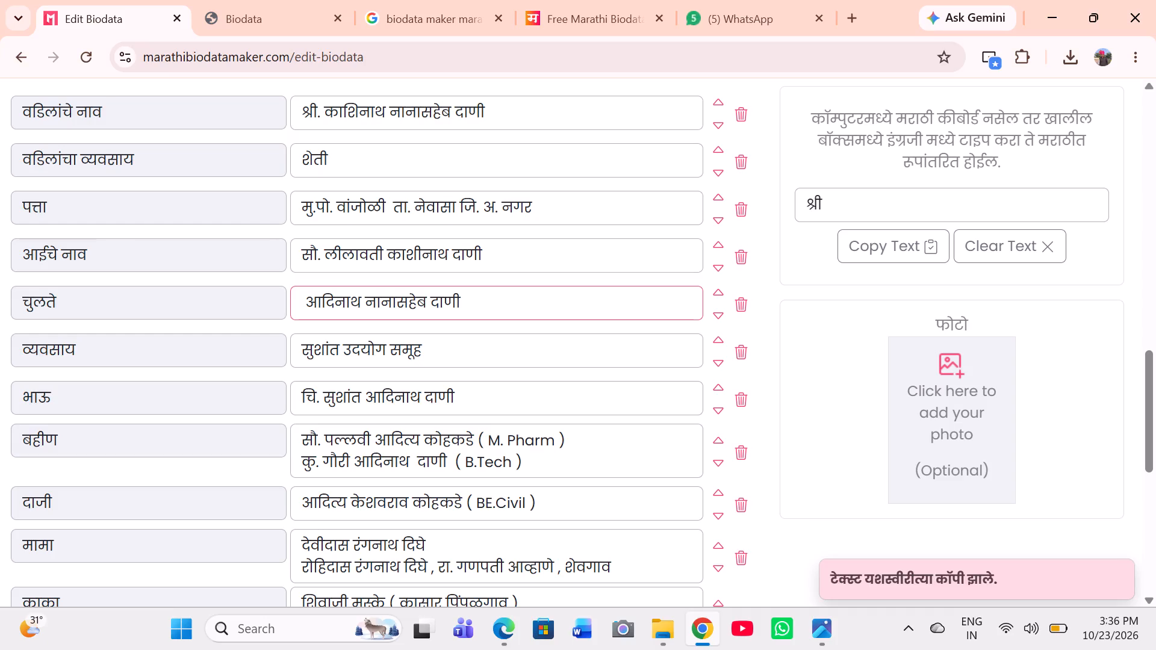
{"action": "key", "text": "ctrl+z"}
{"action": "key", "text": "ctrl+z"}
{"action": "key", "text": "ctrl+z"}
{"action": "key", "text": "ctrl+z"}
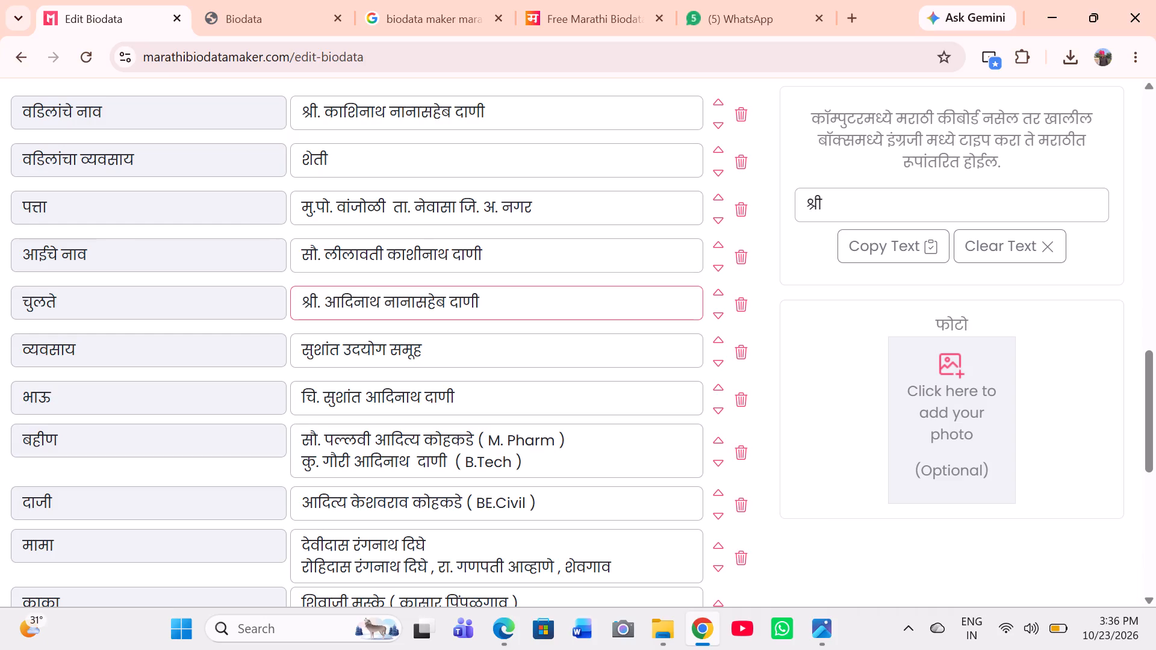
Add the copied honorific as श्री. followed by a space before the name in the दाजी field.
{"action": "scroll", "coordinate": [414, 347], "scroll_direction": "down", "scroll_amount": 3}
{"action": "scroll", "coordinate": [414, 347], "scroll_direction": "right", "scroll_amount": 1}
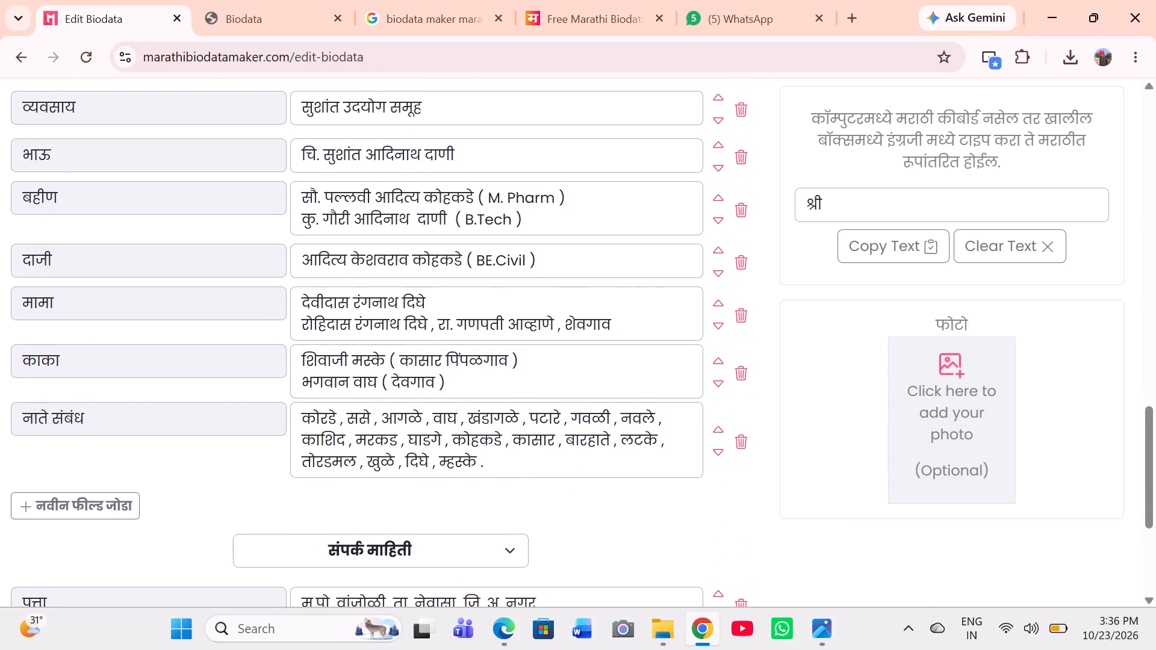
{"action": "scroll", "coordinate": [414, 347], "scroll_direction": "right", "scroll_amount": 1}
{"action": "double_click", "coordinate": [294, 255]}
{"action": "left_click", "coordinate": [294, 255]}
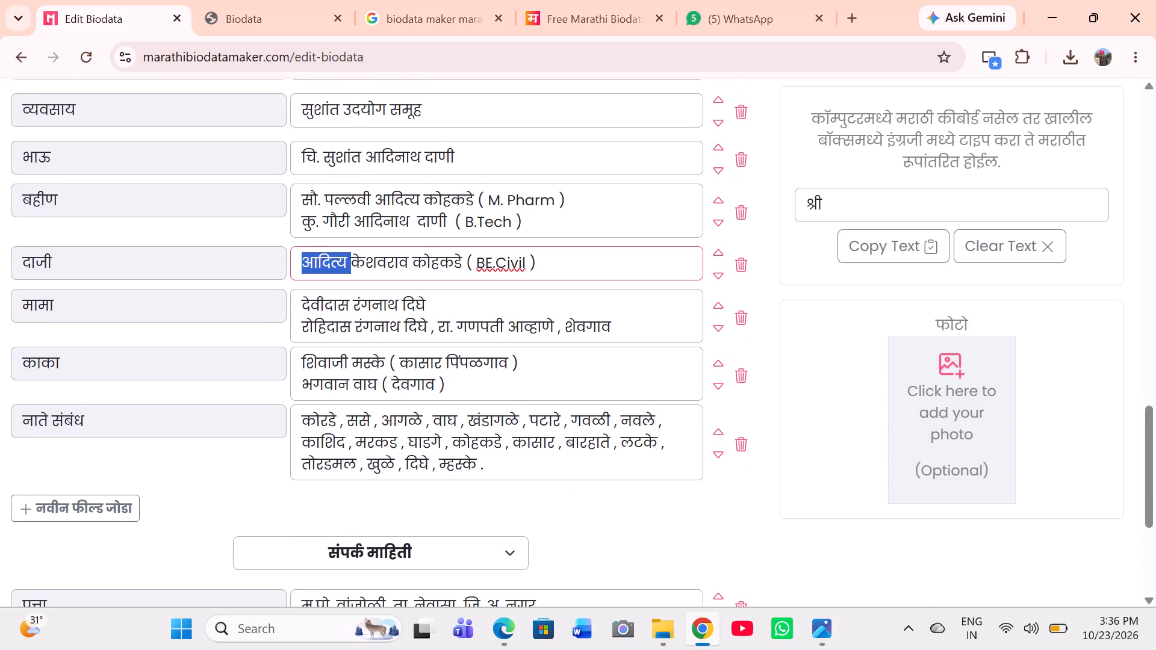
{"action": "key", "text": "ctrl+v"}
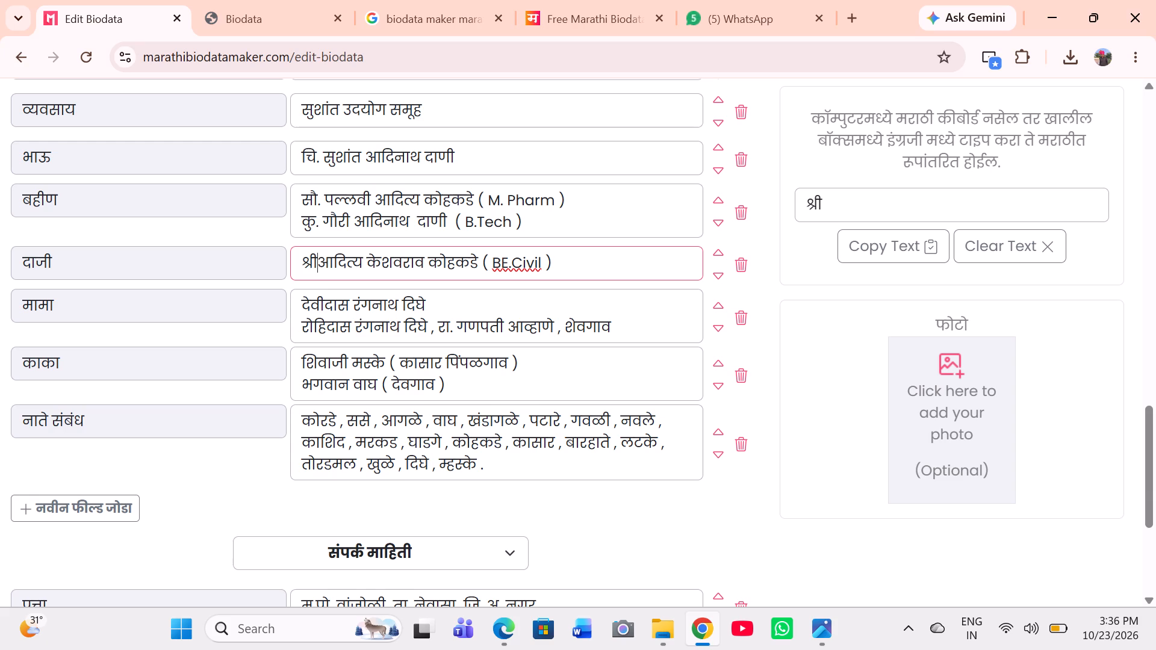
{"action": "left_click", "coordinate": [294, 255]}
{"action": "key", "text": "period"}
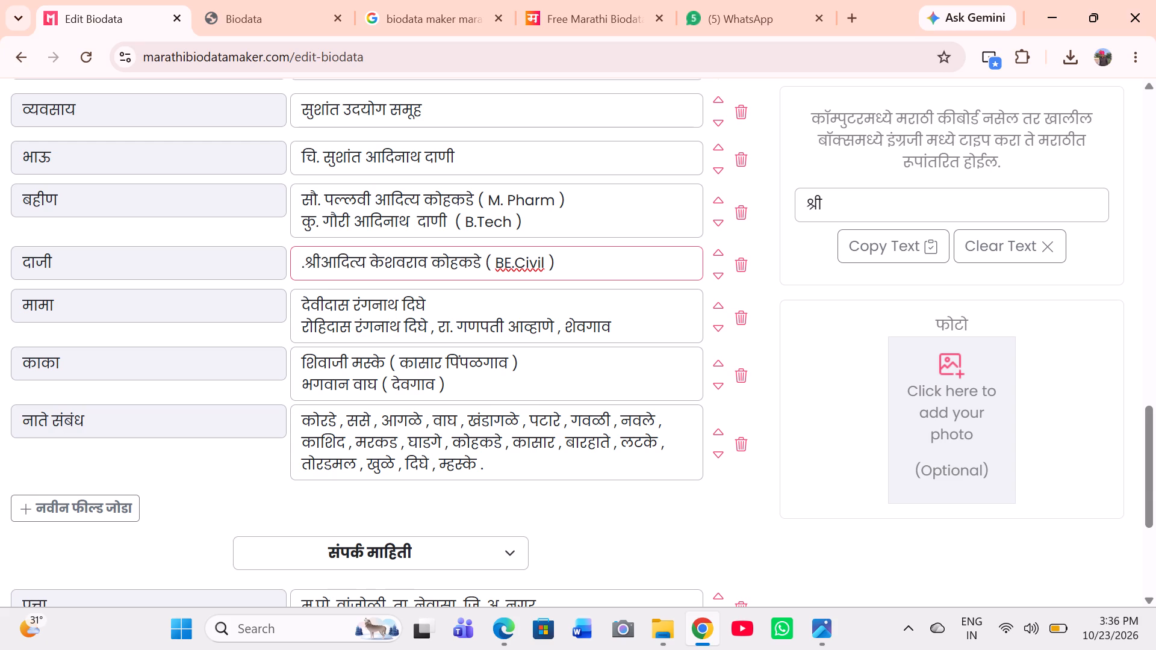
{"action": "key", "text": "BackSpace"}
{"action": "key", "text": "Right"}
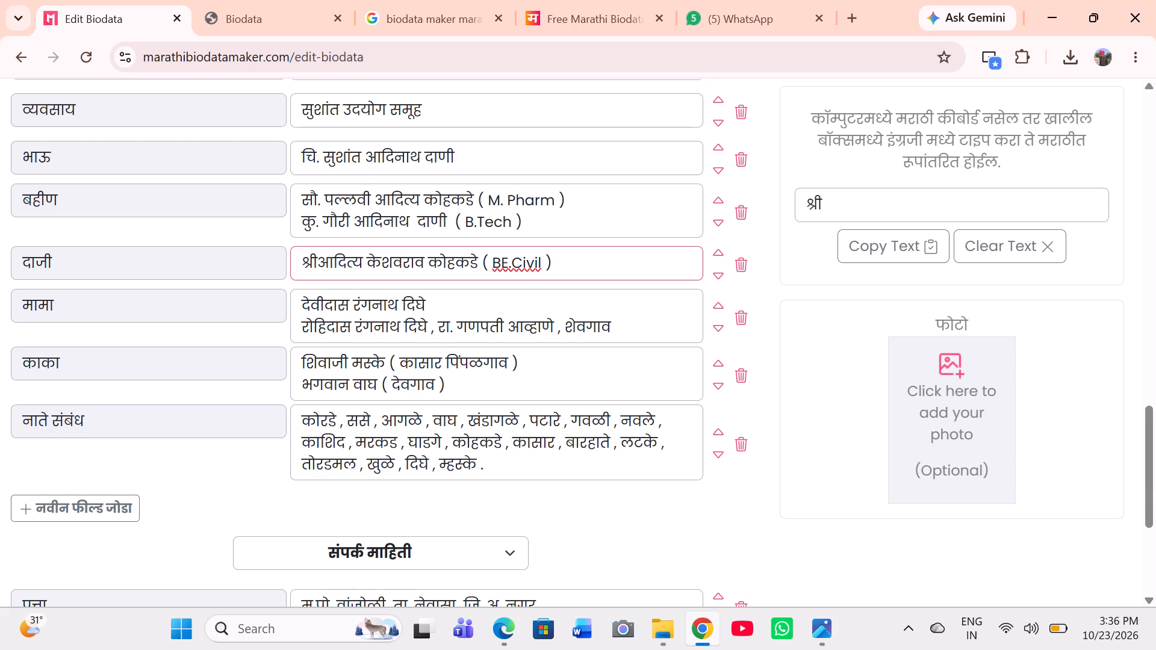
{"action": "key", "text": "period"}
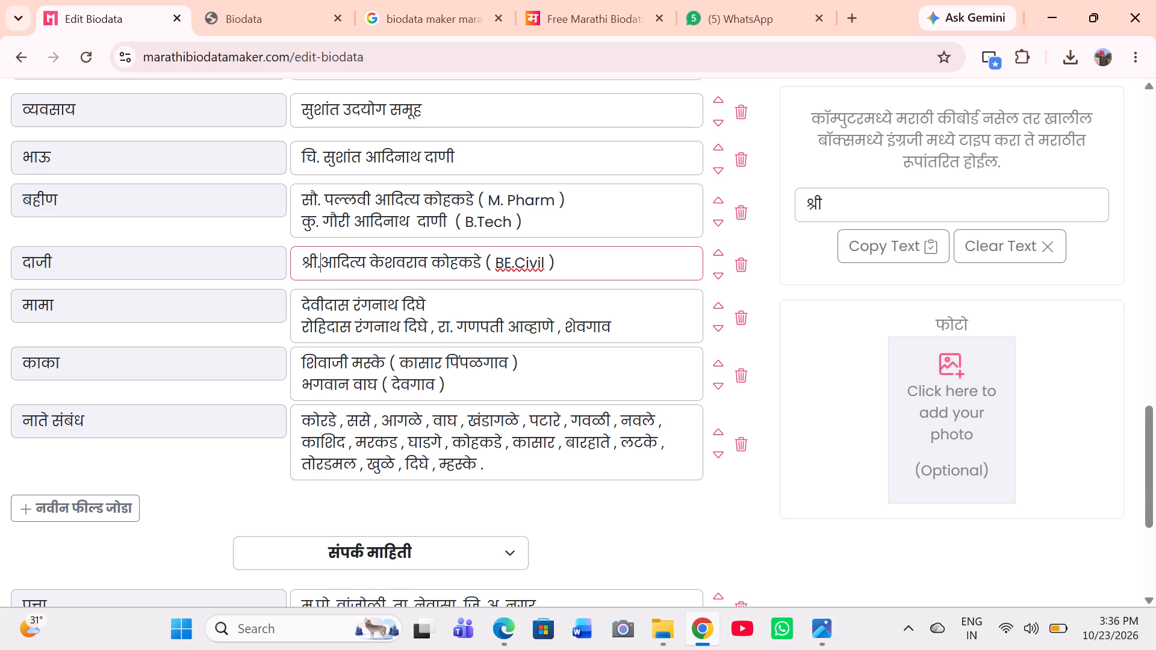
{"action": "key", "text": "space"}
Regenerate the biodata and download it as a PDF named Biodata3 in Downloads.
{"action": "scroll", "coordinate": [383, 493], "scroll_direction": "down", "scroll_amount": 1}
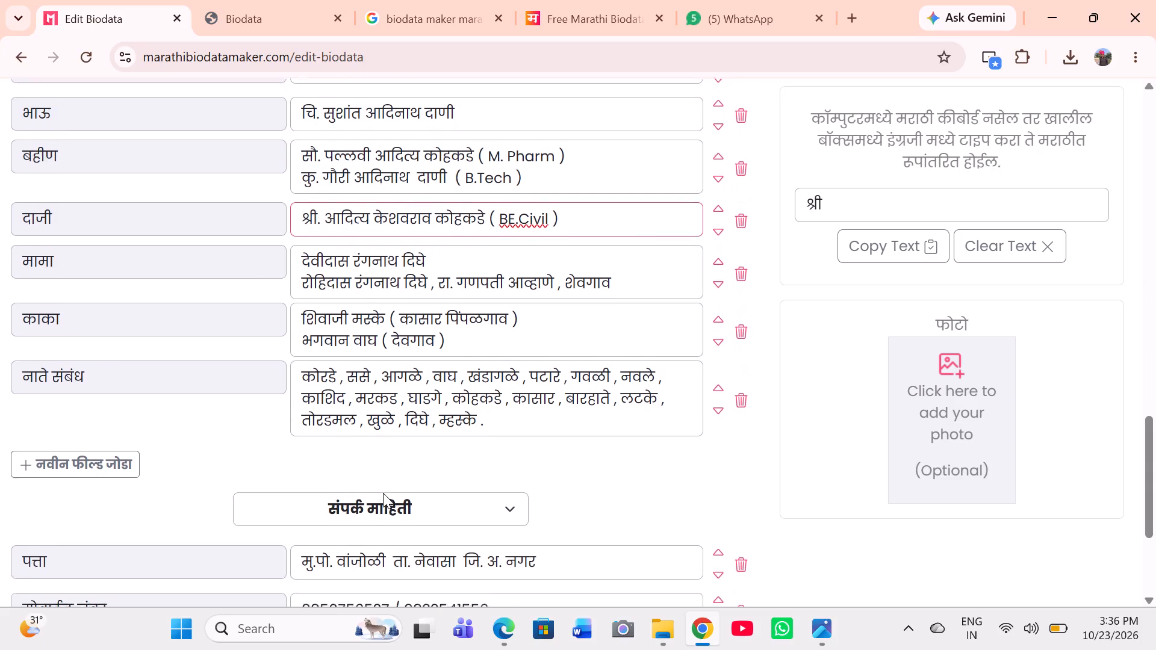
{"action": "scroll", "coordinate": [383, 493], "scroll_direction": "down", "scroll_amount": 4}
{"action": "left_click", "coordinate": [376, 548]}
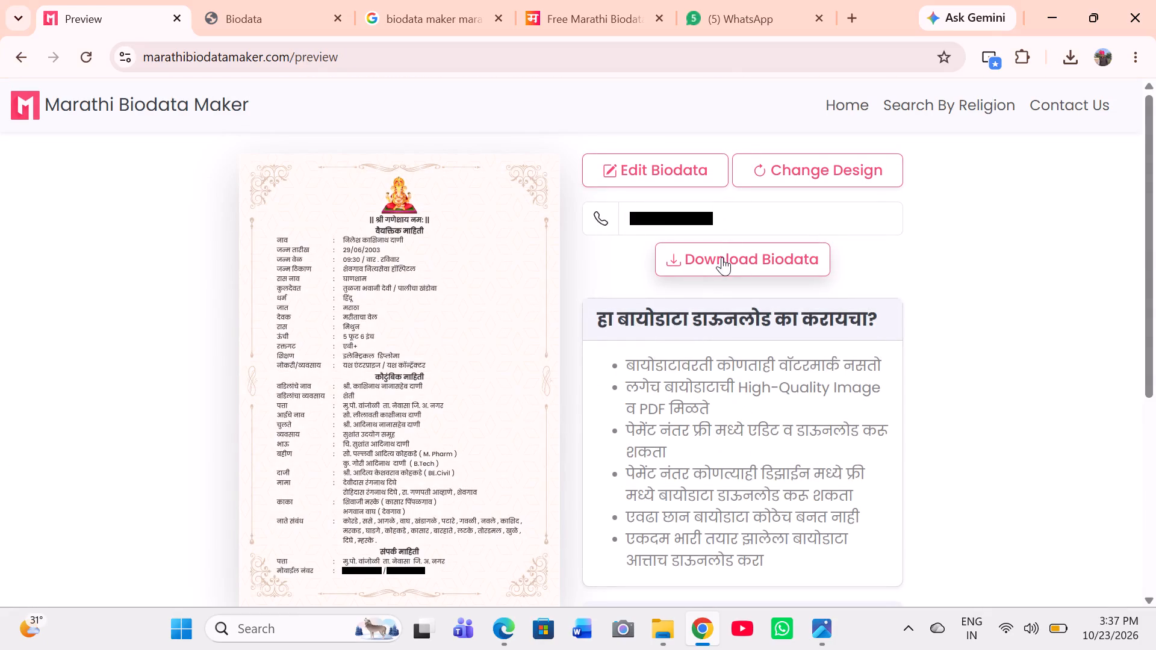
{"action": "left_click", "coordinate": [722, 257]}
{"action": "left_click", "coordinate": [703, 349]}
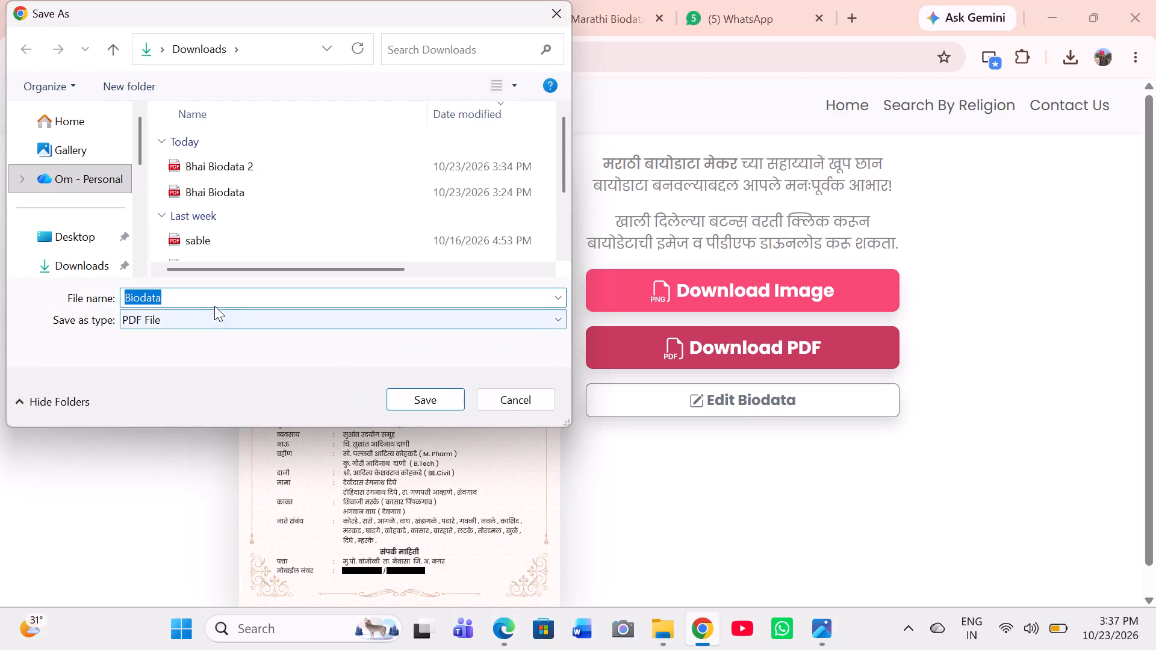
{"action": "left_click", "coordinate": [220, 294]}
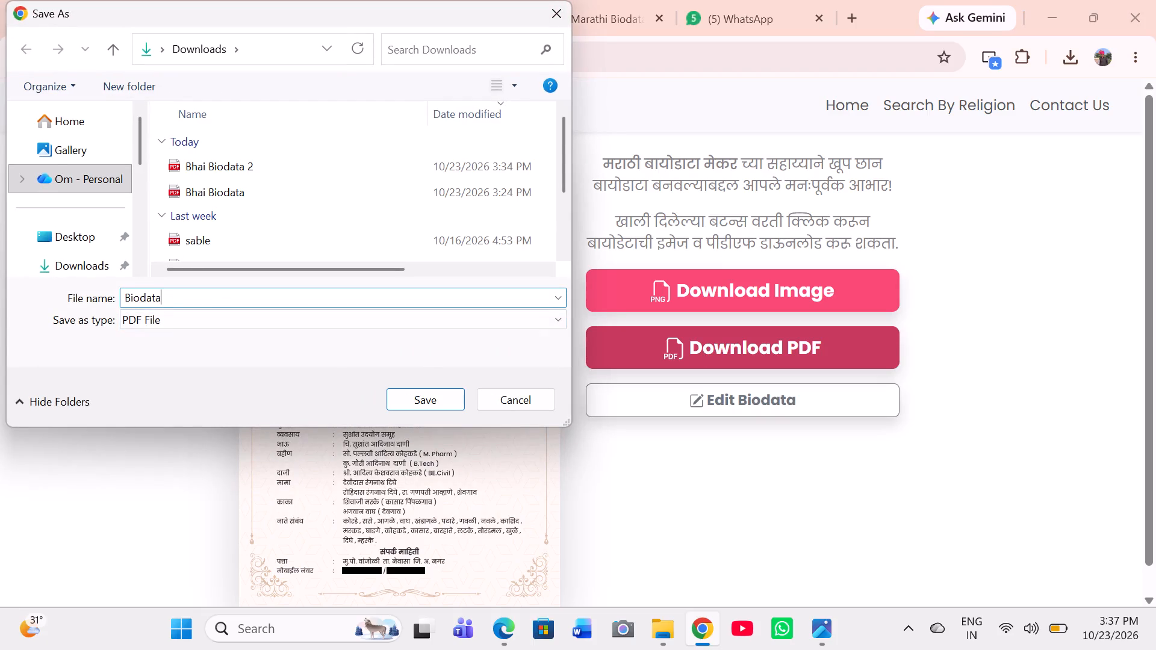
{"action": "key", "text": "3"}
{"action": "key", "text": "Return"}
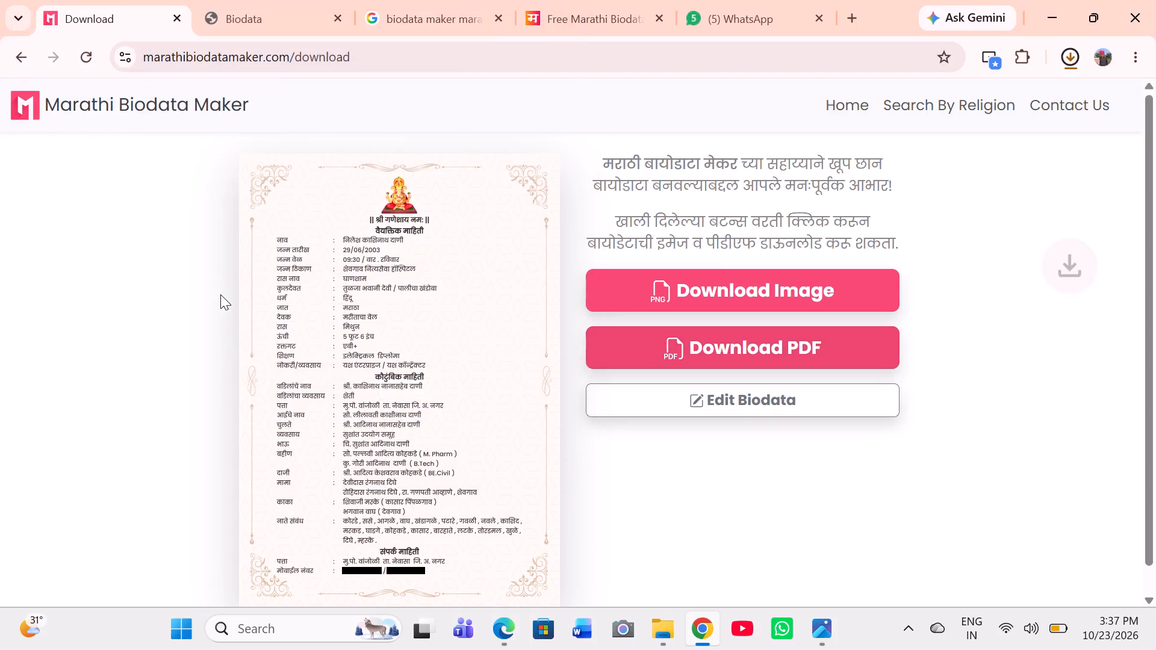
Reopen the biodata for editing and remove the honorific श्री. and its trailing space from the दाजी field.
{"action": "left_click", "coordinate": [649, 390]}
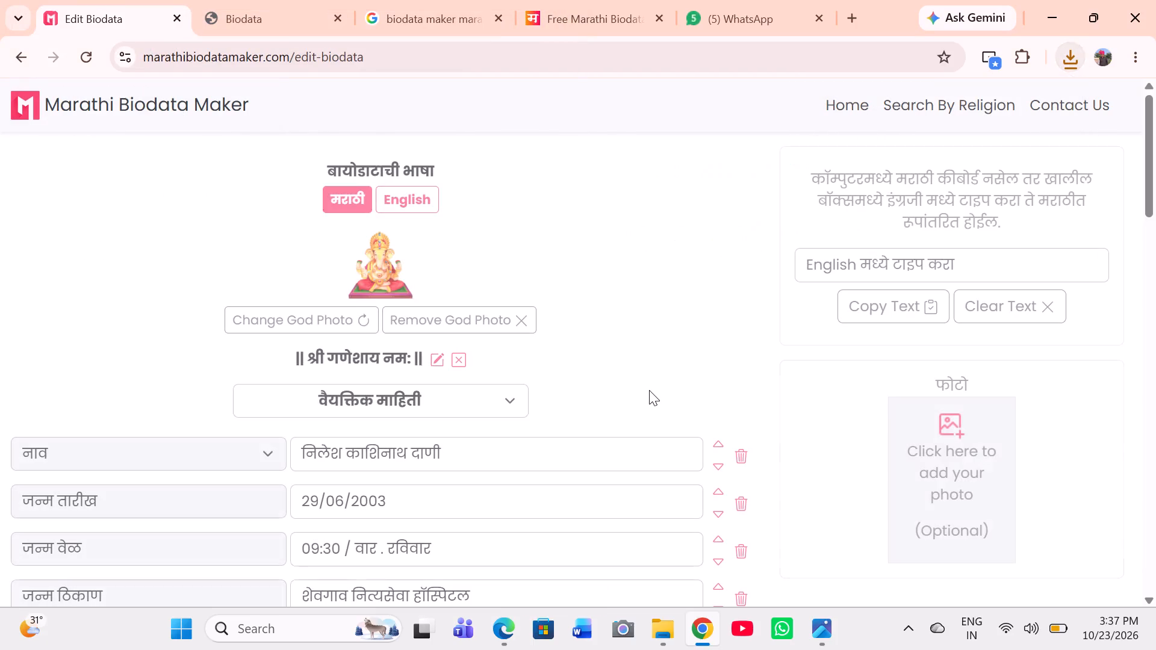
{"action": "scroll", "coordinate": [355, 447], "scroll_direction": "down", "scroll_amount": 8}
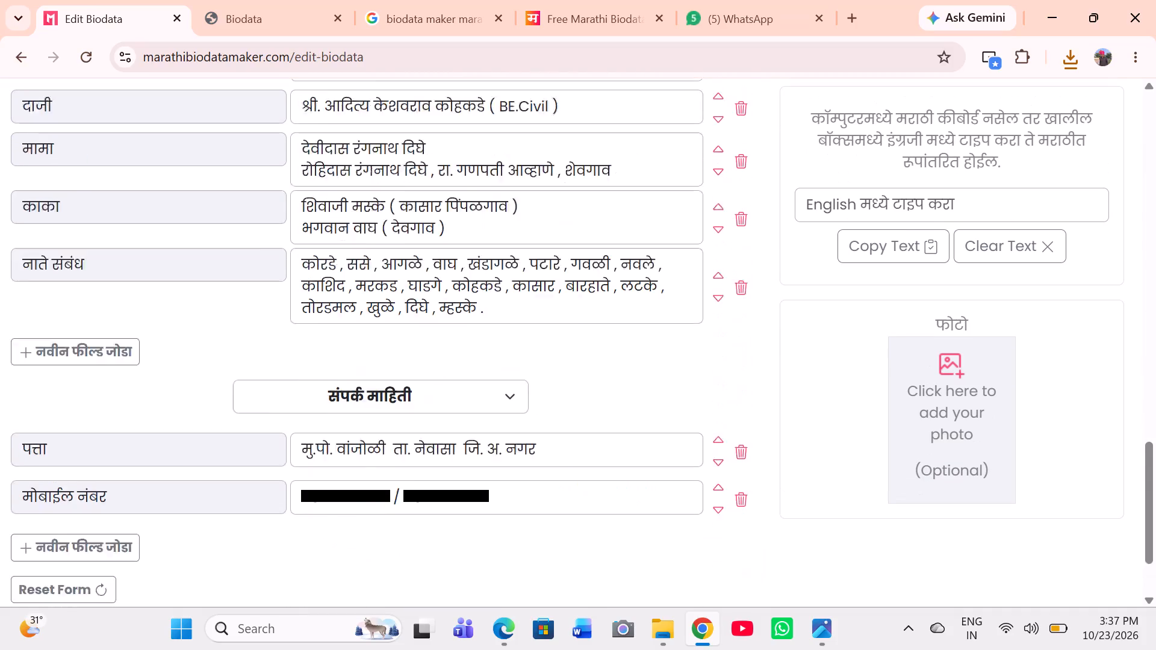
{"action": "scroll", "coordinate": [352, 461], "scroll_direction": "up", "scroll_amount": 1}
{"action": "left_click", "coordinate": [320, 230]}
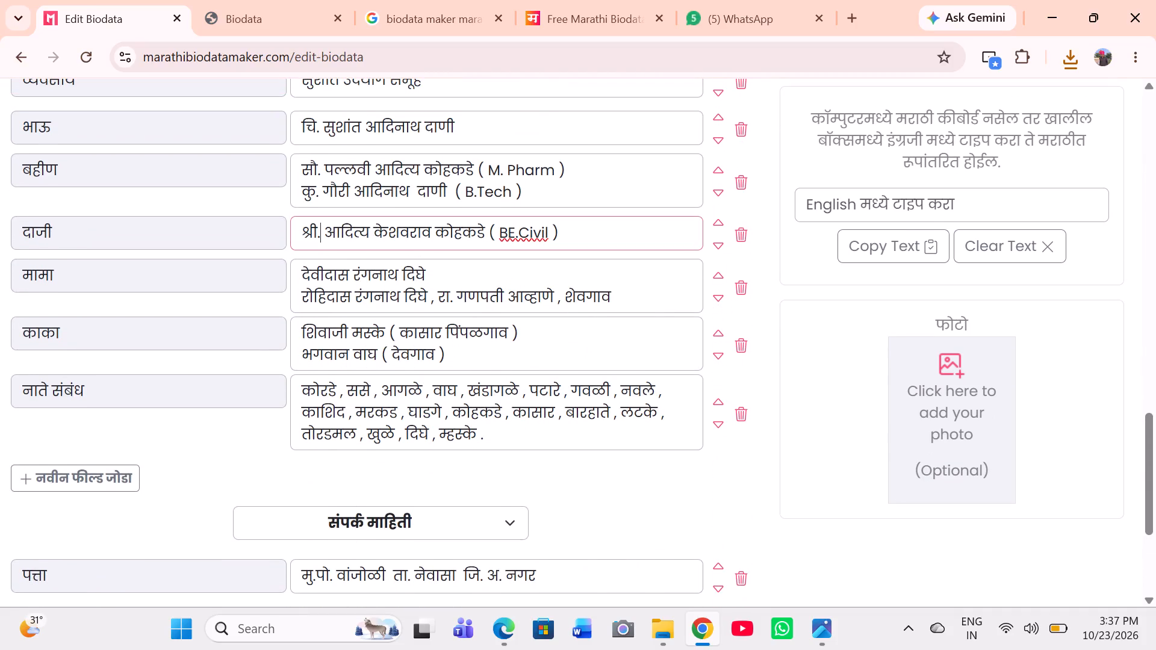
{"action": "key", "text": "BackSpace"}
{"action": "key", "text": "BackSpace"}
{"action": "key", "text": "BackSpace"}
{"action": "key", "text": "BackSpace"}
{"action": "key", "text": "BackSpace"}
{"action": "key", "text": "BackSpace"}
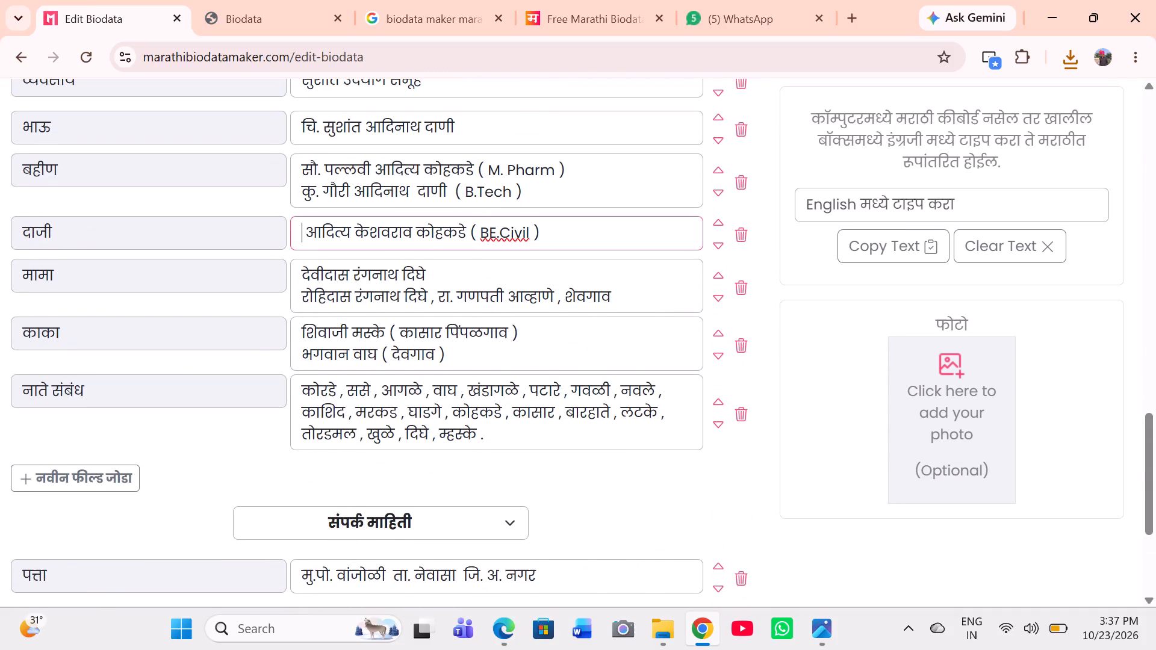
{"action": "key", "text": "Right"}
{"action": "key", "text": "BackSpace"}
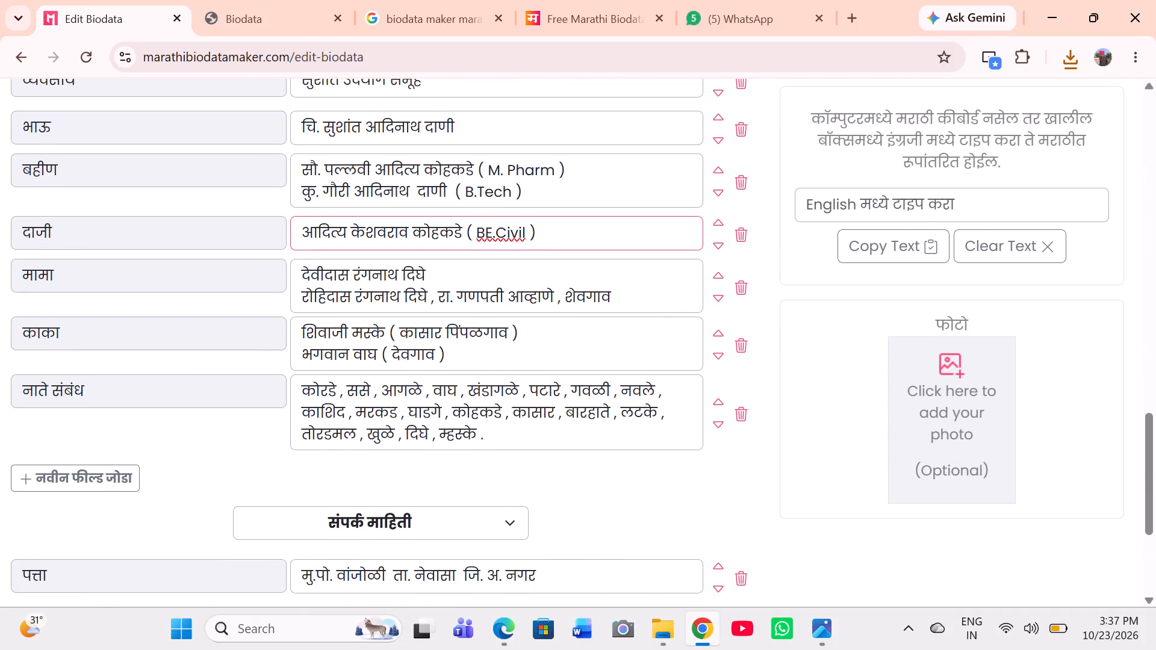
Remove the honorific श्री. and its trailing space from the चुलते field.
{"action": "scroll", "coordinate": [317, 113], "scroll_direction": "up", "scroll_amount": 4}
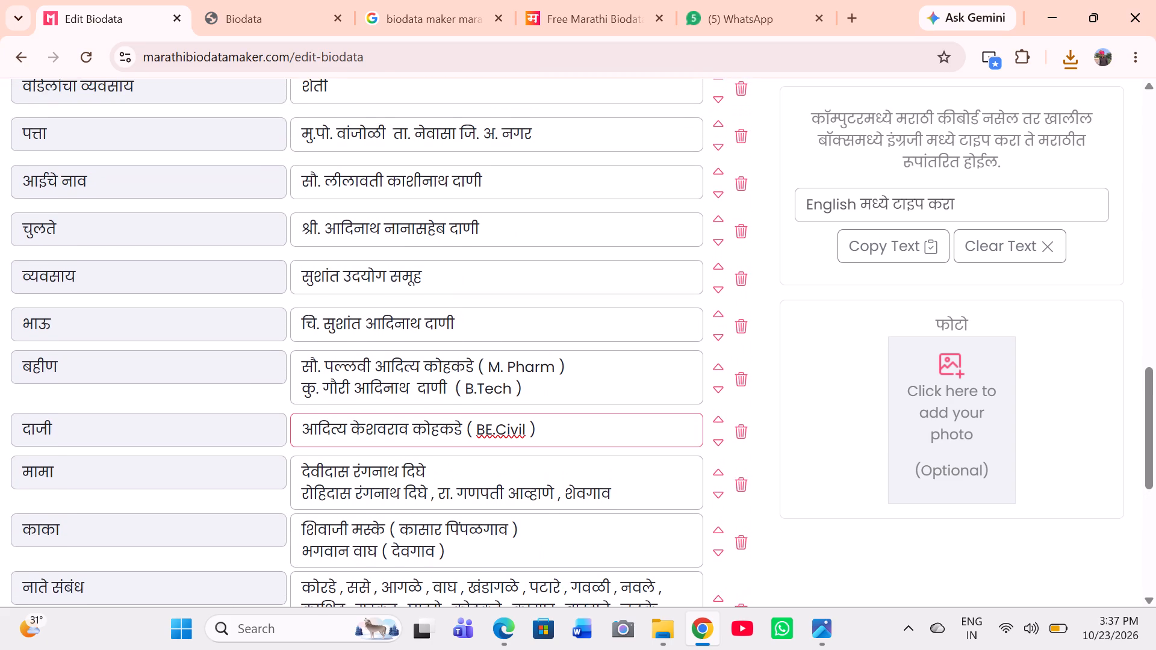
{"action": "left_click", "coordinate": [320, 233]}
{"action": "key", "text": "BackSpace"}
{"action": "key", "text": "BackSpace"}
{"action": "key", "text": "BackSpace"}
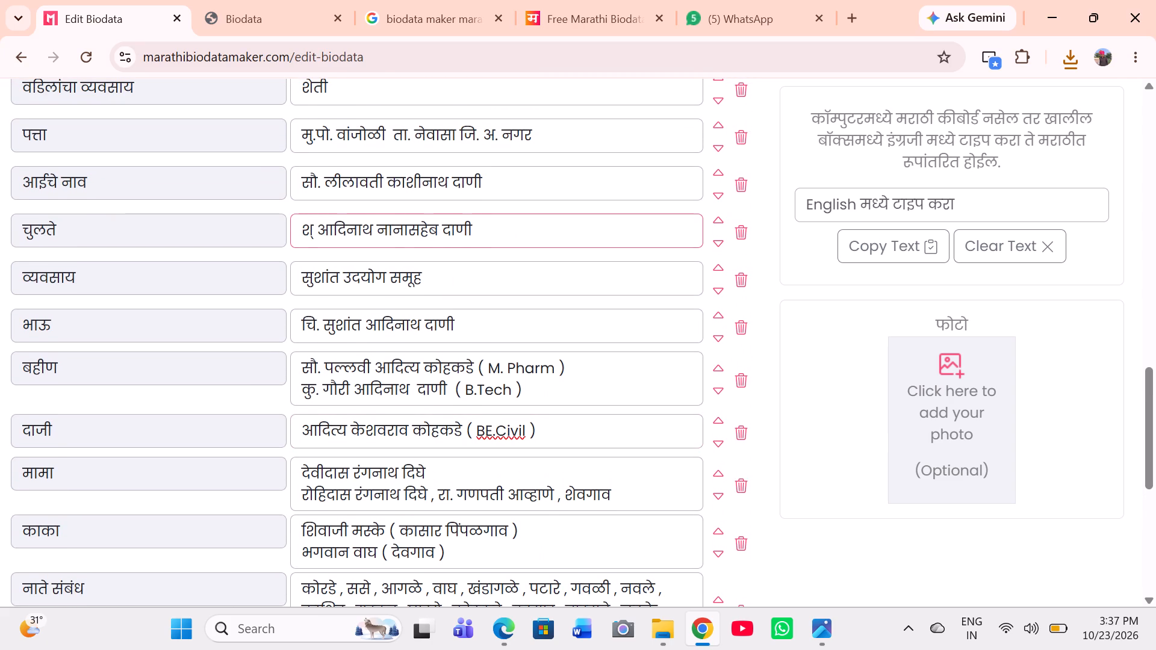
{"action": "key", "text": "BackSpace"}
{"action": "key", "text": "BackSpace"}
{"action": "key", "text": "BackSpace"}
{"action": "key", "text": "BackSpace"}
{"action": "key", "text": "BackSpace"}
{"action": "key", "text": "Right"}
{"action": "key", "text": "BackSpace"}
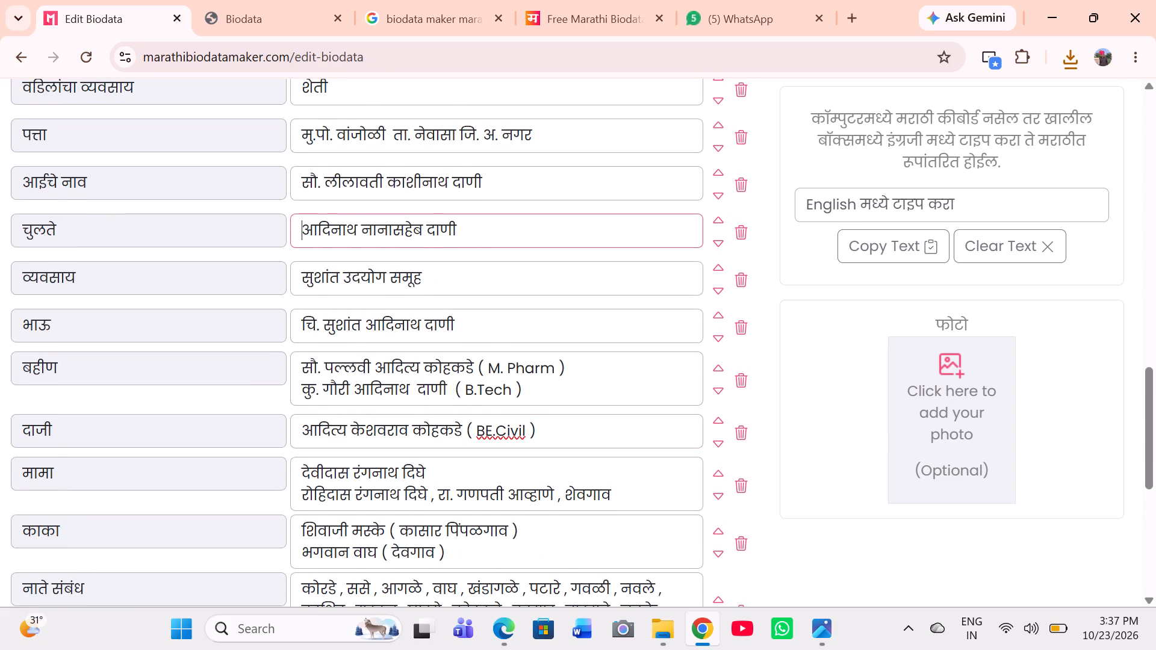
Regenerate the biodata and start saving it as a PDF in Downloads, opening the file name for editing.
{"action": "scroll", "coordinate": [475, 228], "scroll_direction": "down", "scroll_amount": 4}
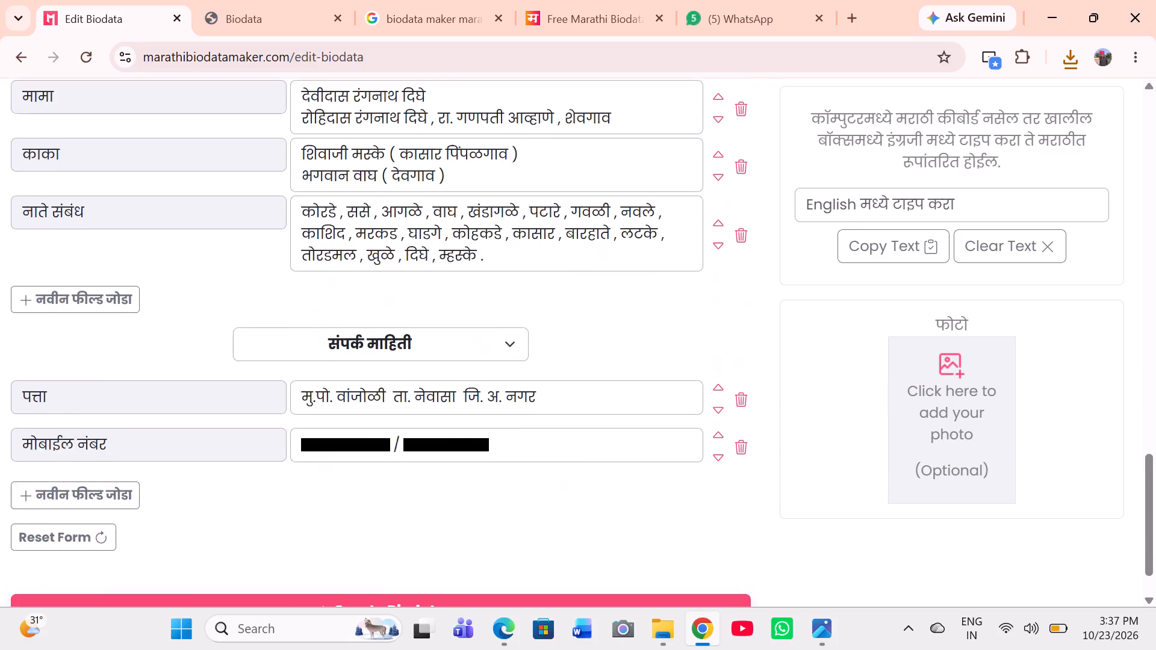
{"action": "scroll", "coordinate": [475, 228], "scroll_direction": "down", "scroll_amount": 3}
{"action": "left_click", "coordinate": [353, 551]}
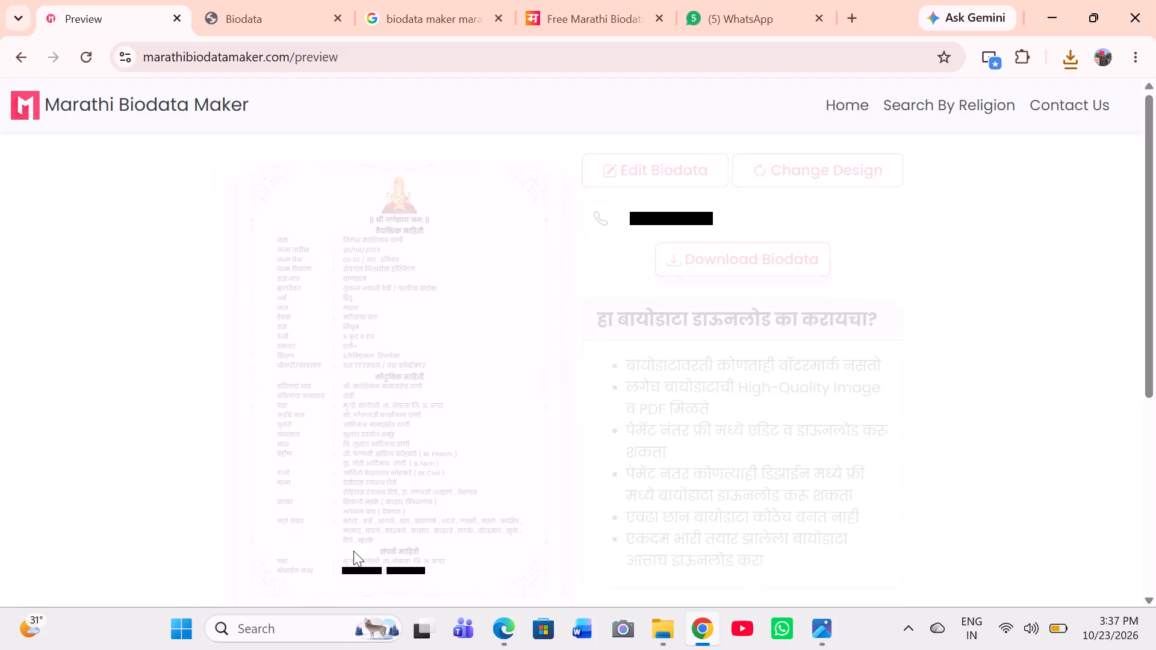
{"action": "left_click", "coordinate": [692, 272]}
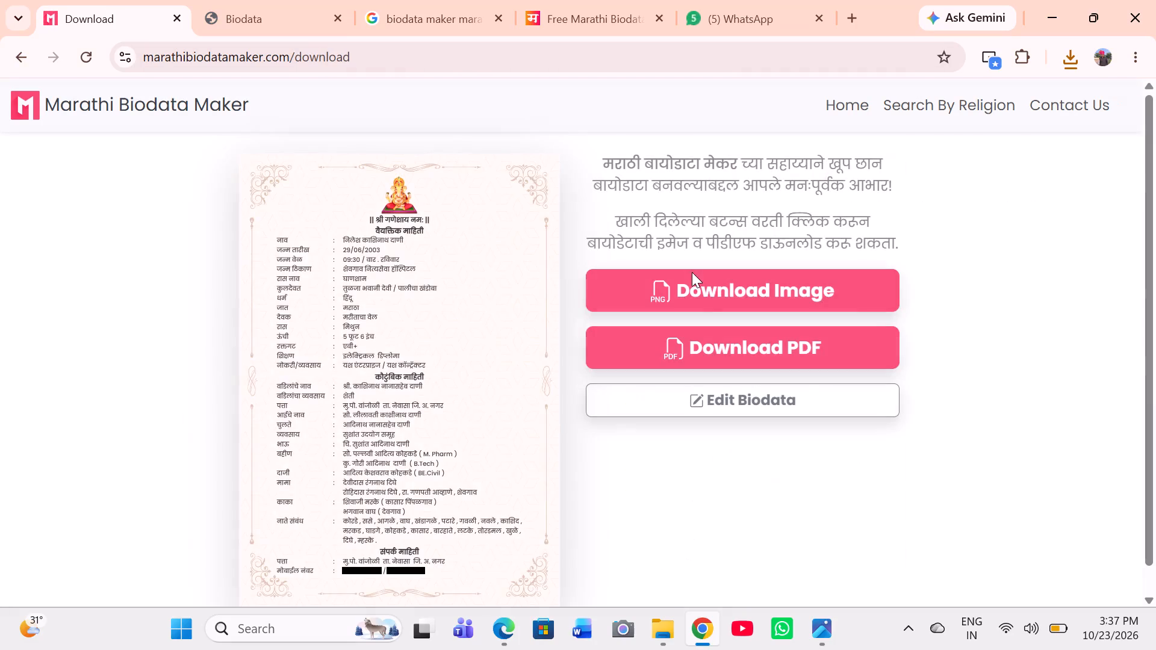
{"action": "left_click", "coordinate": [708, 339]}
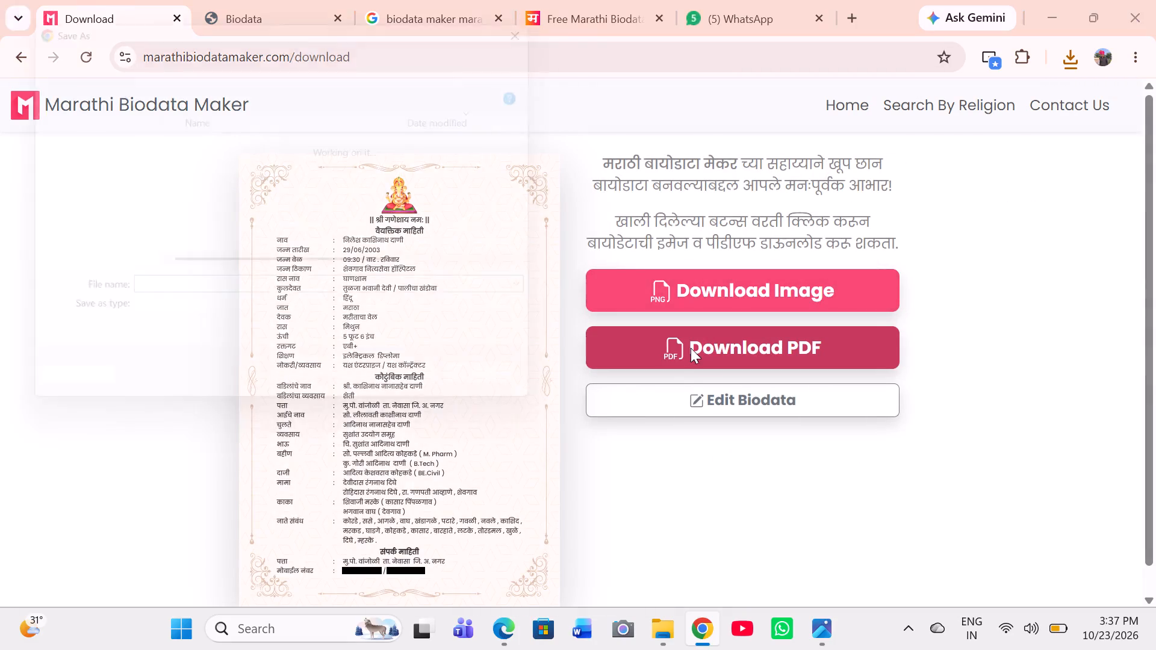
{"action": "left_click", "coordinate": [334, 297]}
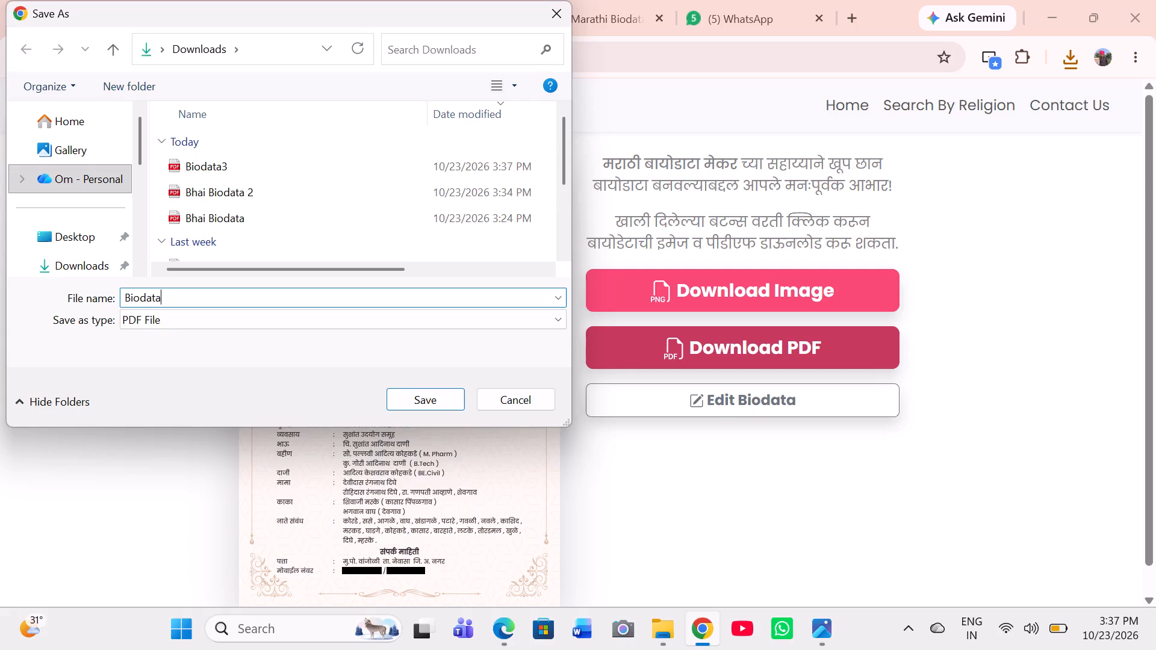
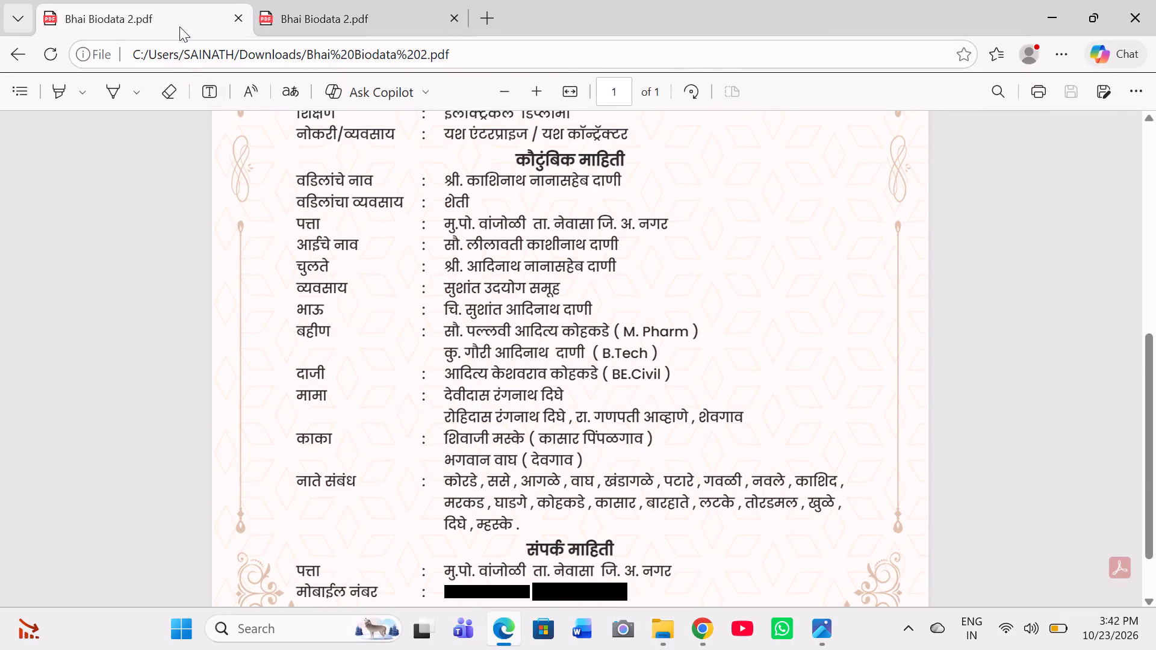
Close the duplicate copy of Bhai Biodata 2 and open the Biodata3 and Biodata4 PDFs from the recent files.
{"action": "left_click", "coordinate": [456, 16]}
{"action": "left_click", "coordinate": [656, 617]}
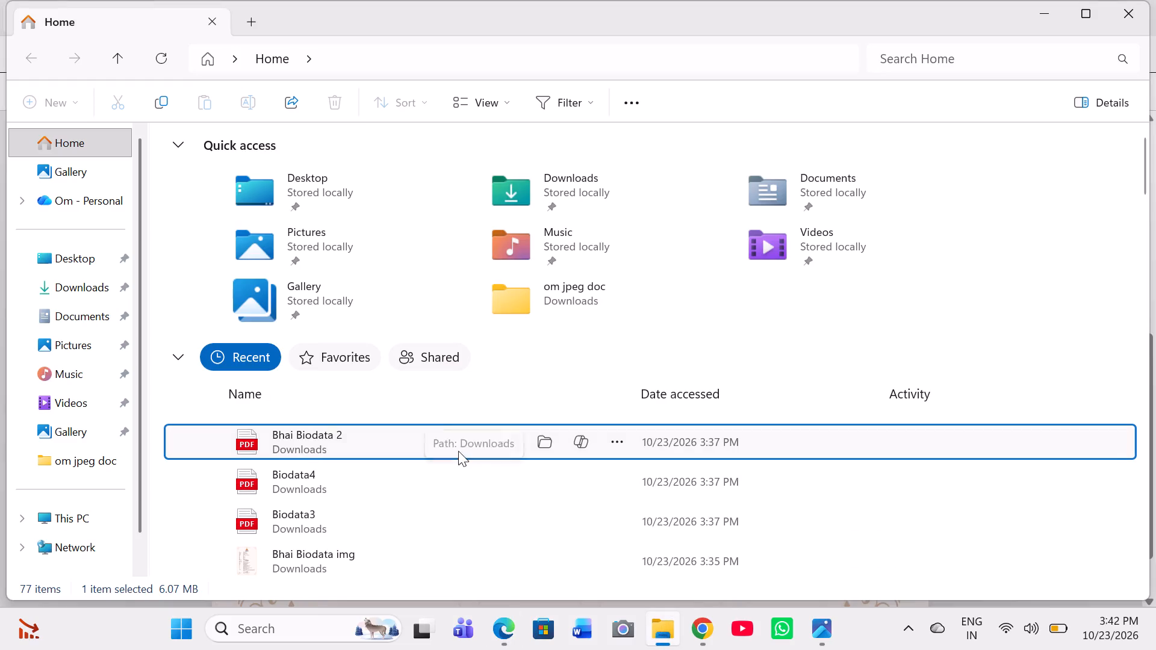
{"action": "double_click", "coordinate": [449, 513]}
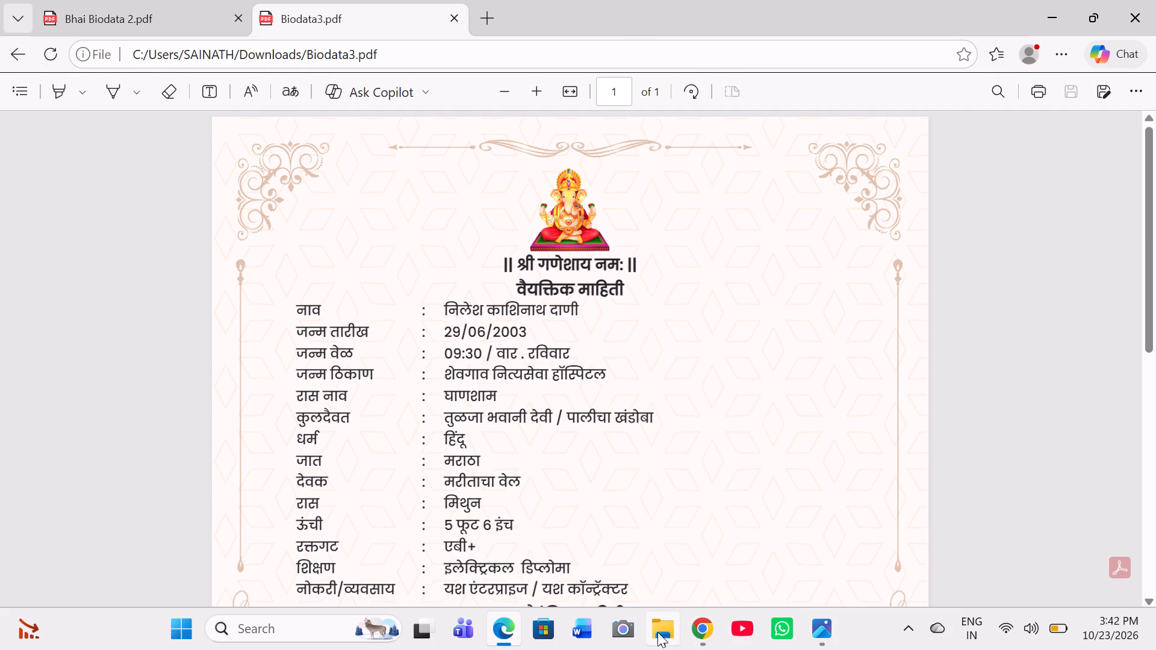
{"action": "left_click", "coordinate": [657, 632]}
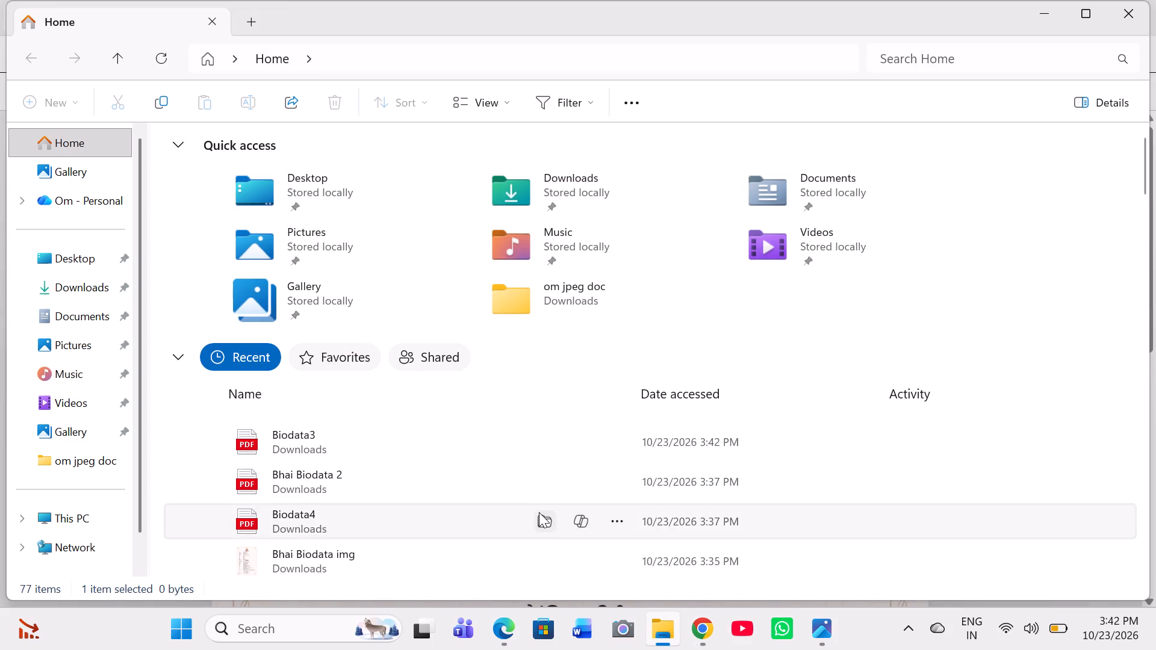
{"action": "double_click", "coordinate": [539, 512]}
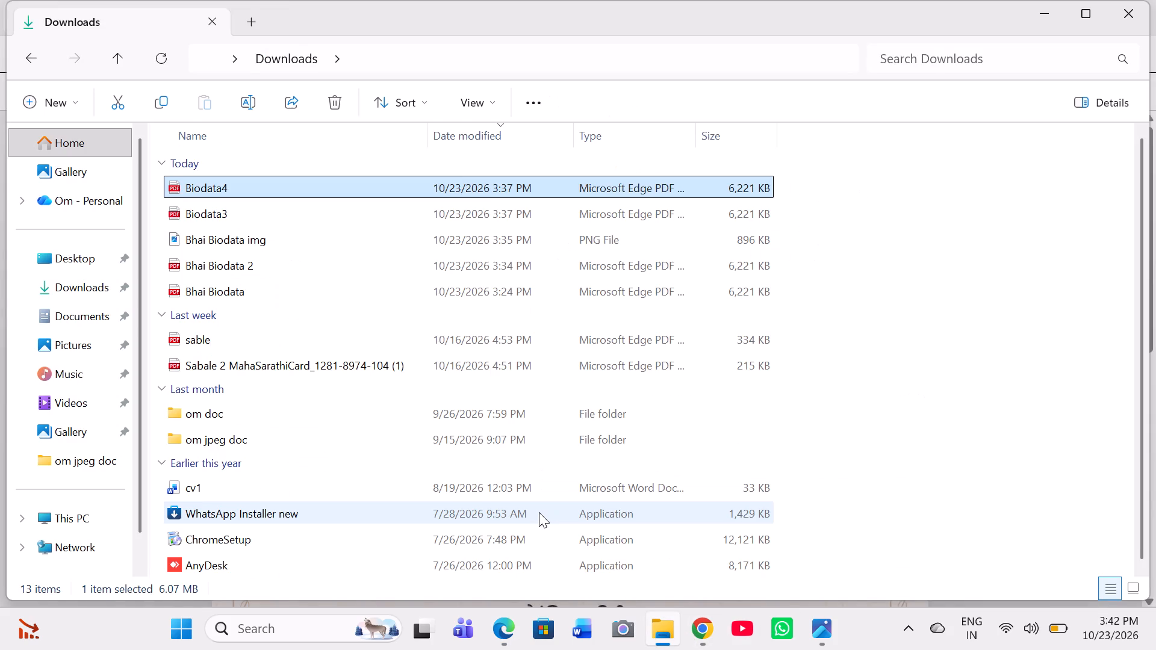
{"action": "key", "text": "BackSpace"}
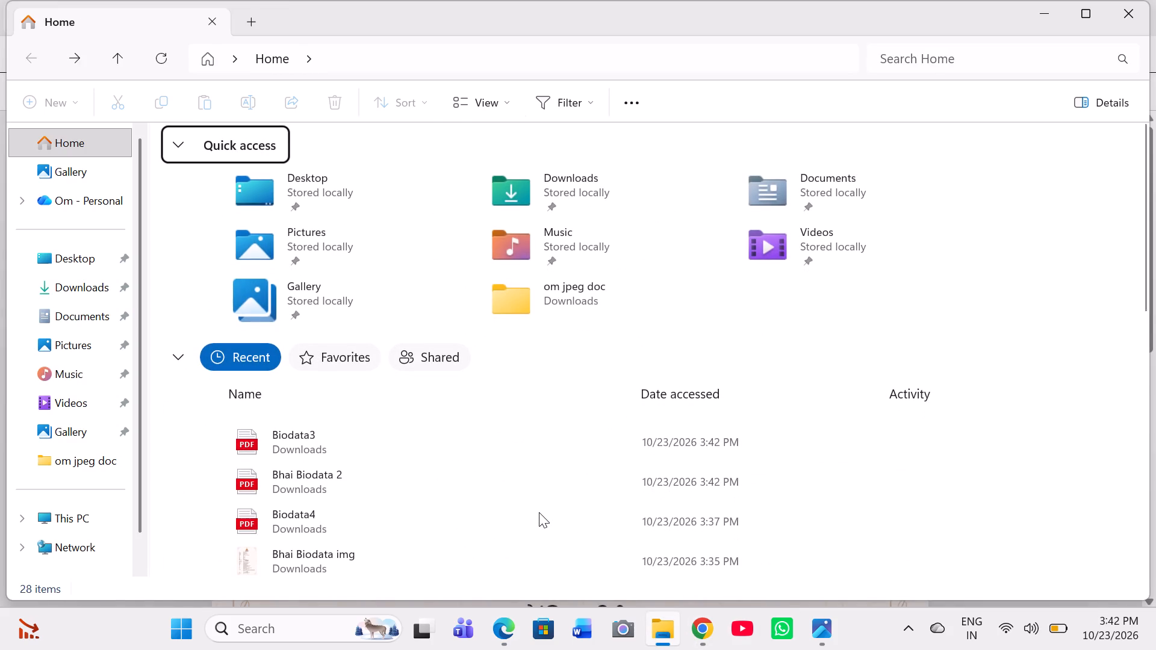
{"action": "double_click", "coordinate": [376, 516]}
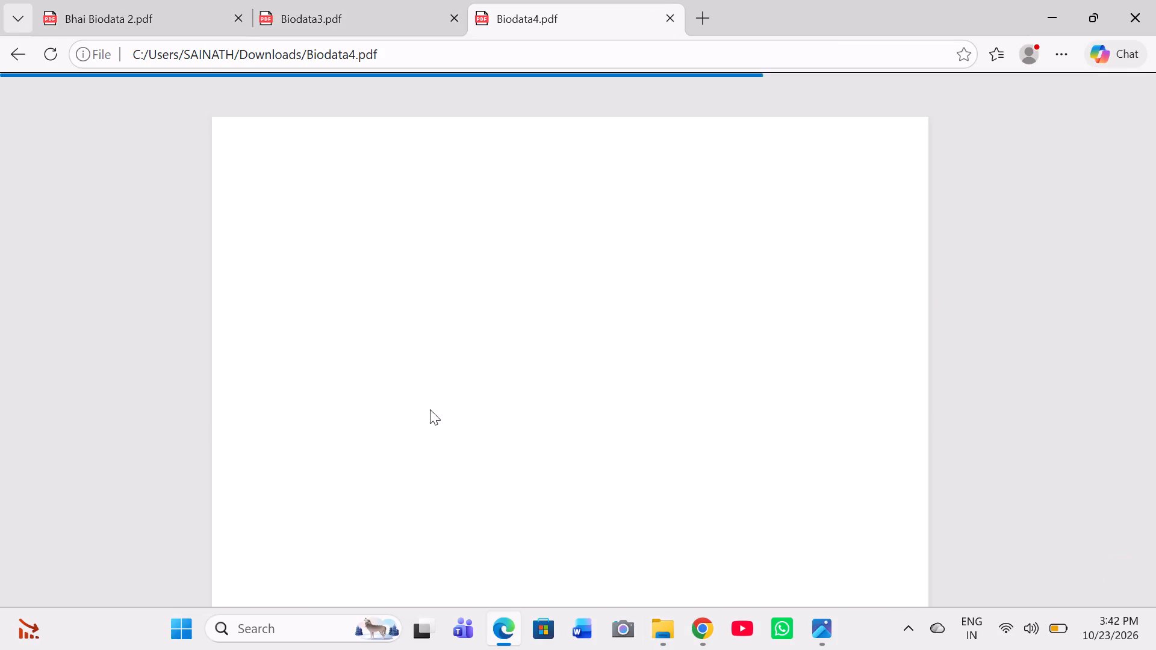
Compare the honorifics in the family details, especially the चुलते and दाजी entries, across Biodata4, Bhai Biodata 2 and Biodata3.
{"action": "scroll", "coordinate": [436, 398], "scroll_direction": "down", "scroll_amount": 5}
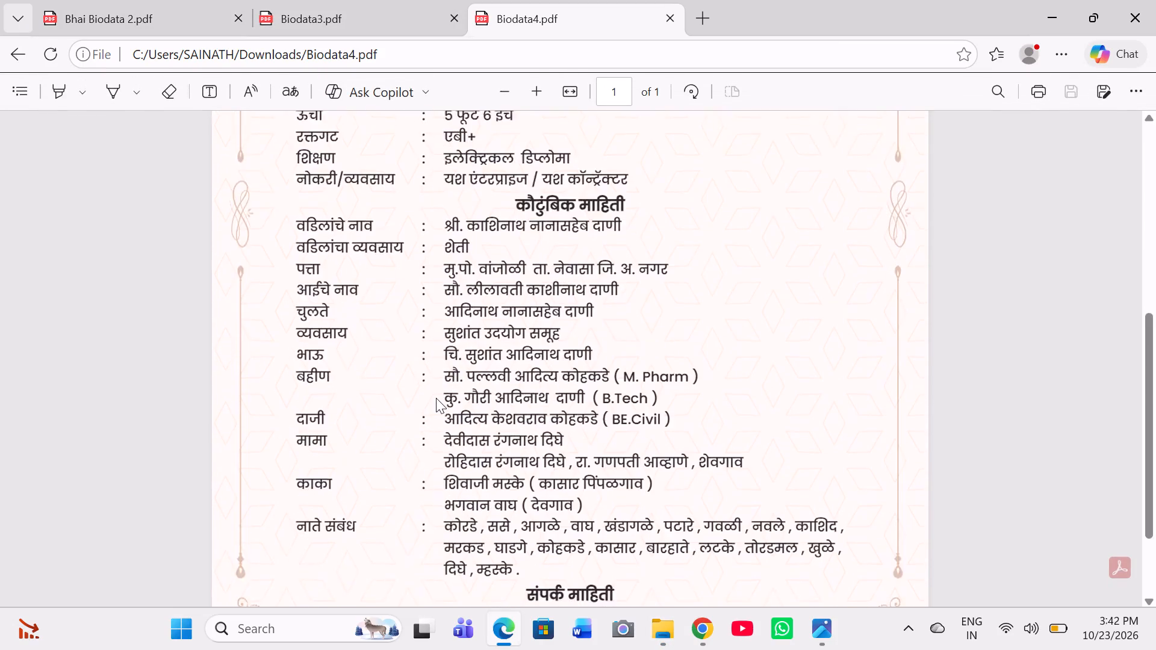
{"action": "scroll", "coordinate": [436, 398], "scroll_direction": "down", "scroll_amount": 3}
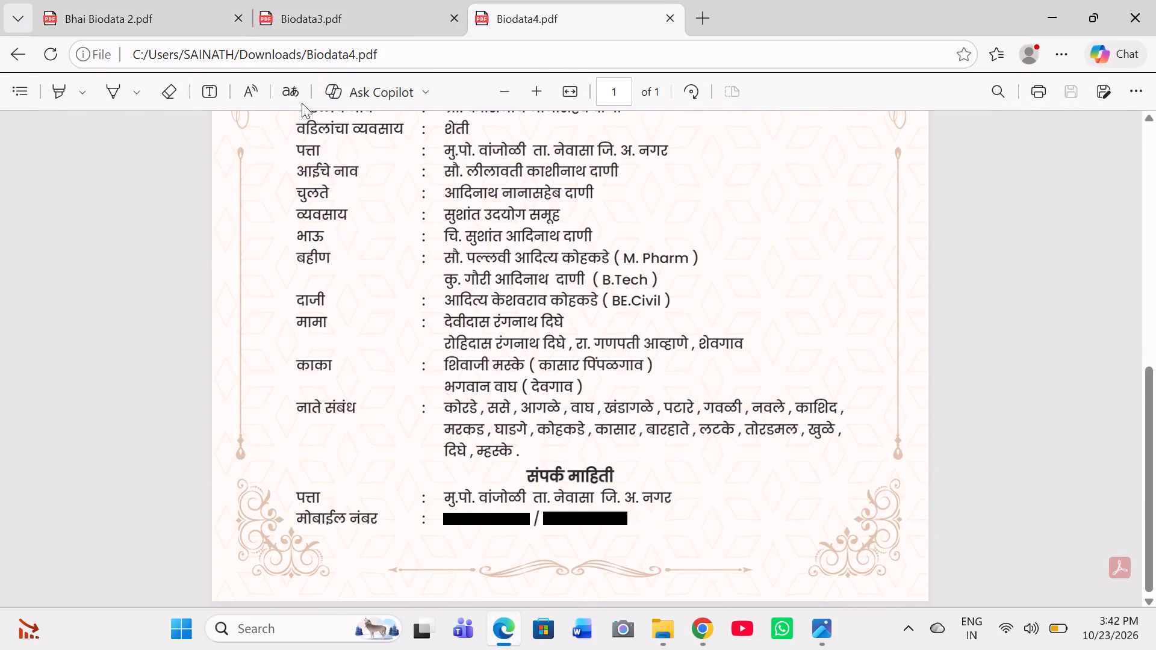
{"action": "left_click", "coordinate": [147, 3]}
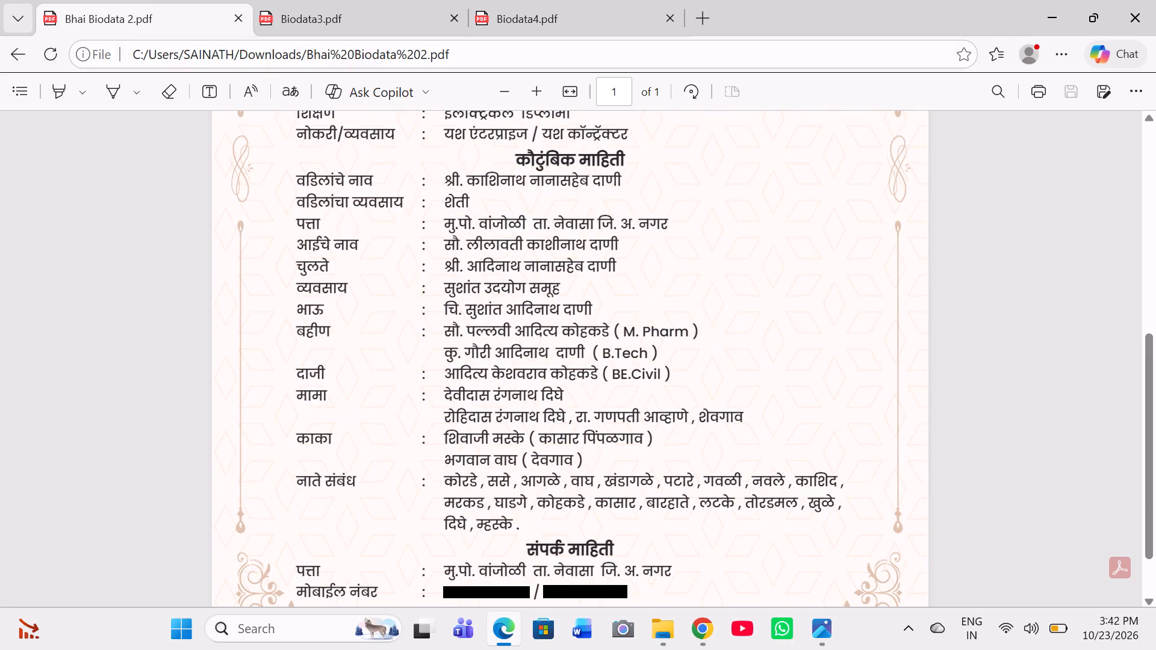
{"action": "scroll", "coordinate": [456, 232], "scroll_direction": "down", "scroll_amount": 1}
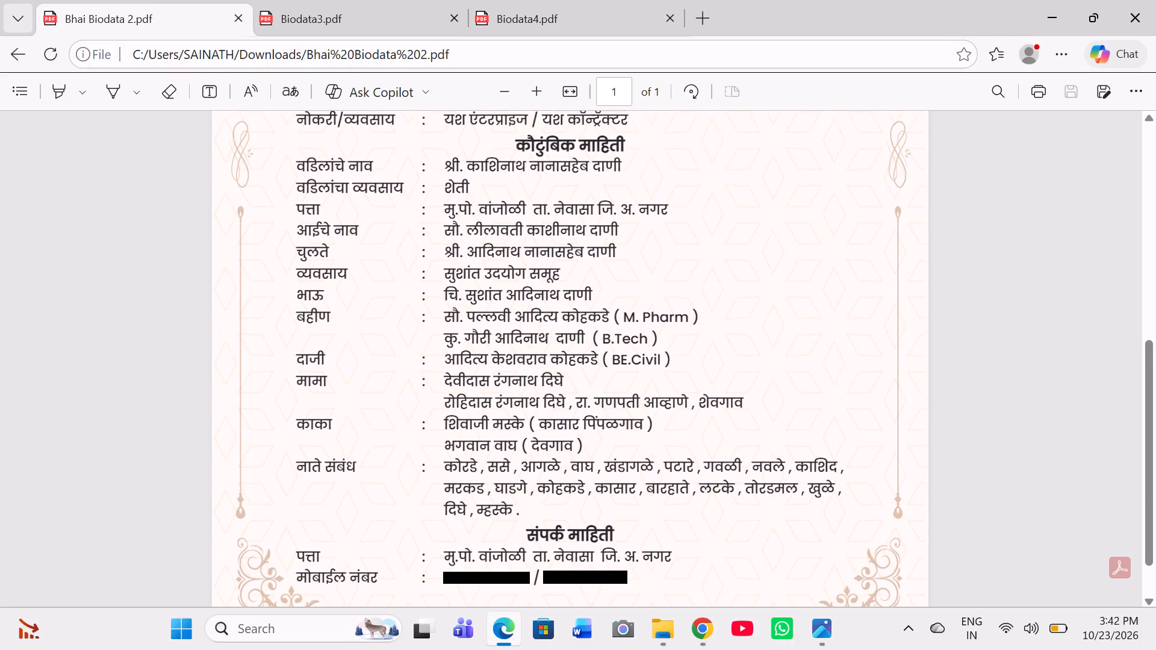
{"action": "left_click", "coordinate": [379, 6]}
{"action": "scroll", "coordinate": [468, 340], "scroll_direction": "down", "scroll_amount": 8}
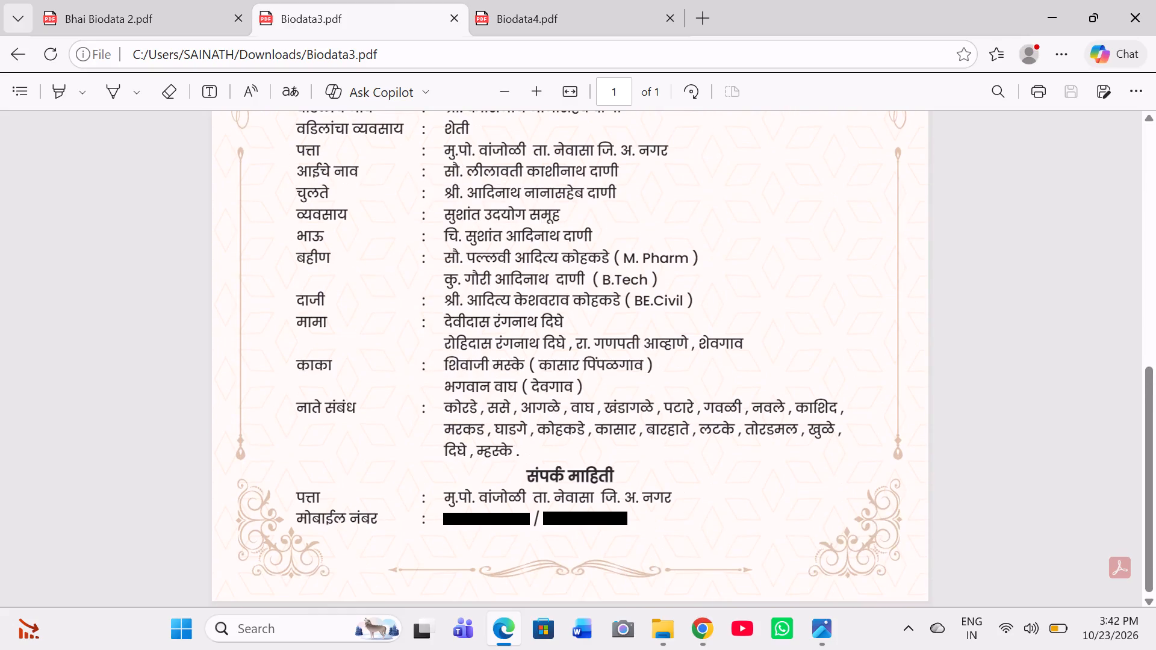
{"action": "scroll", "coordinate": [468, 340], "scroll_direction": "down", "scroll_amount": 1}
Review the family and personal details in Biodata4 once more and close all the open PDFs.
{"action": "left_click", "coordinate": [543, 32]}
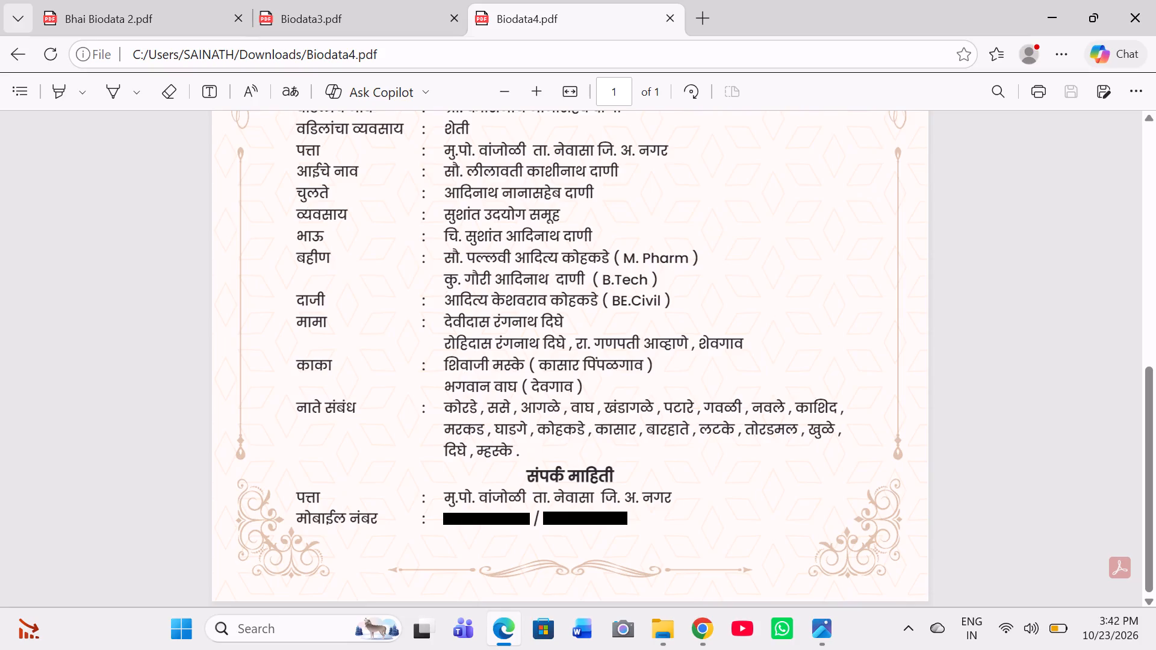
{"action": "scroll", "coordinate": [502, 219], "scroll_direction": "up", "scroll_amount": 4}
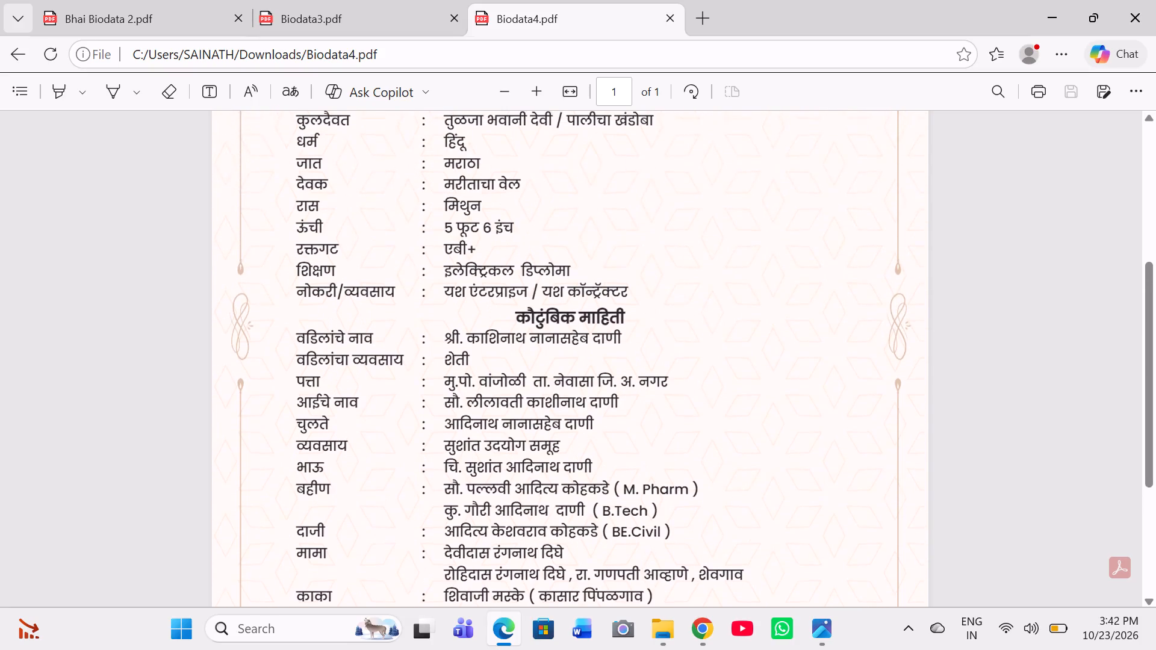
{"action": "scroll", "coordinate": [502, 219], "scroll_direction": "up", "scroll_amount": 3}
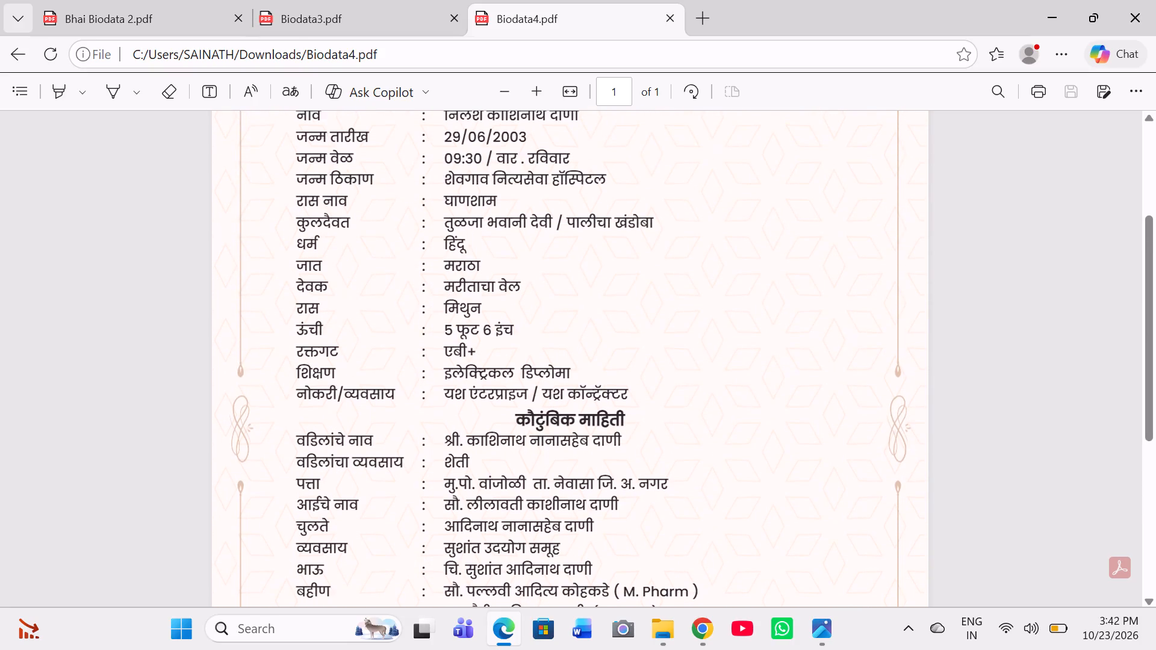
{"action": "scroll", "coordinate": [502, 219], "scroll_direction": "up", "scroll_amount": 5}
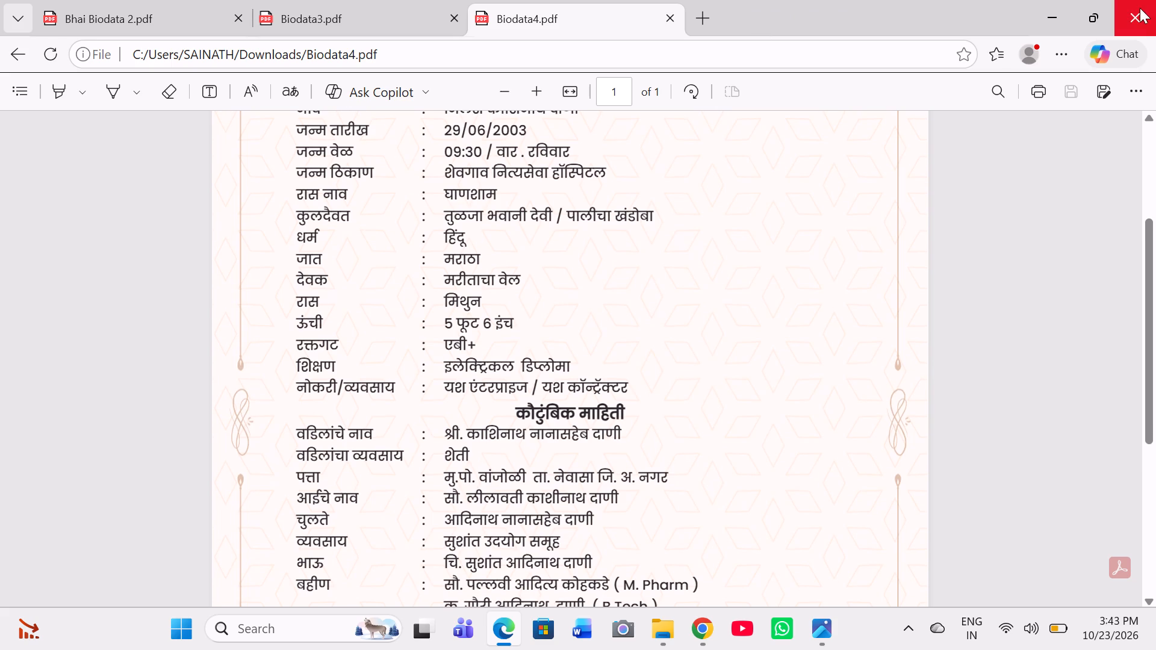
{"action": "left_click", "coordinate": [1140, 8]}
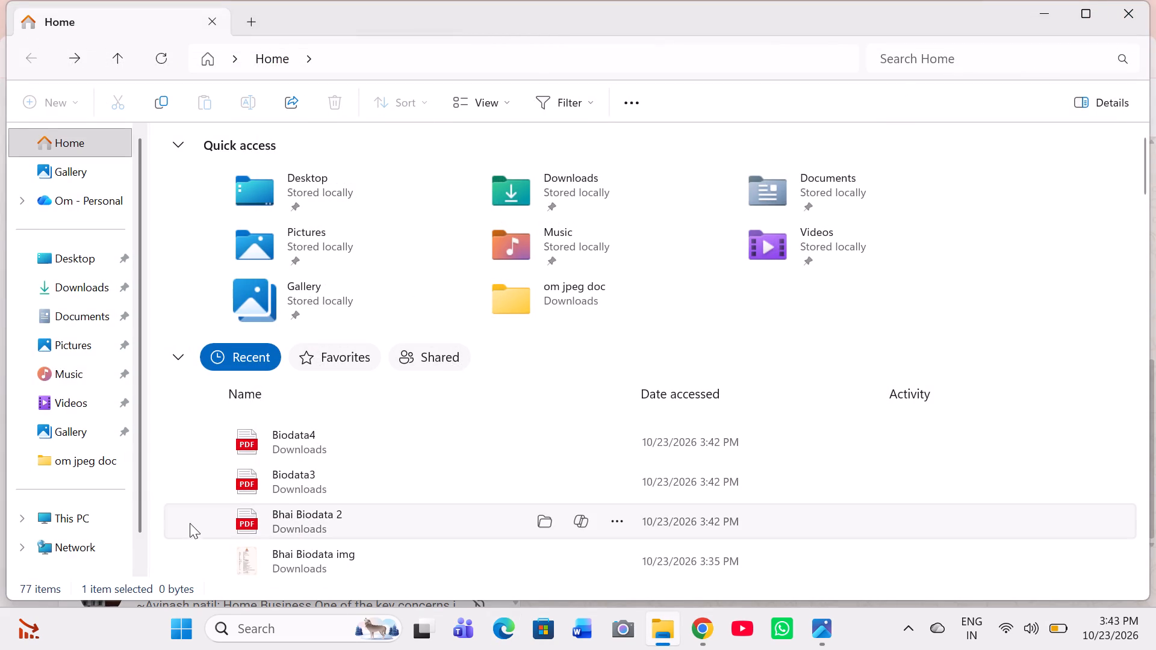
Select the Biodata4, Biodata3 and Bhai Biodata 2 PDFs among the recent files and start sharing them together.
{"action": "left_click_drag", "start_coordinate": [160, 520], "coordinate": [260, 475]}
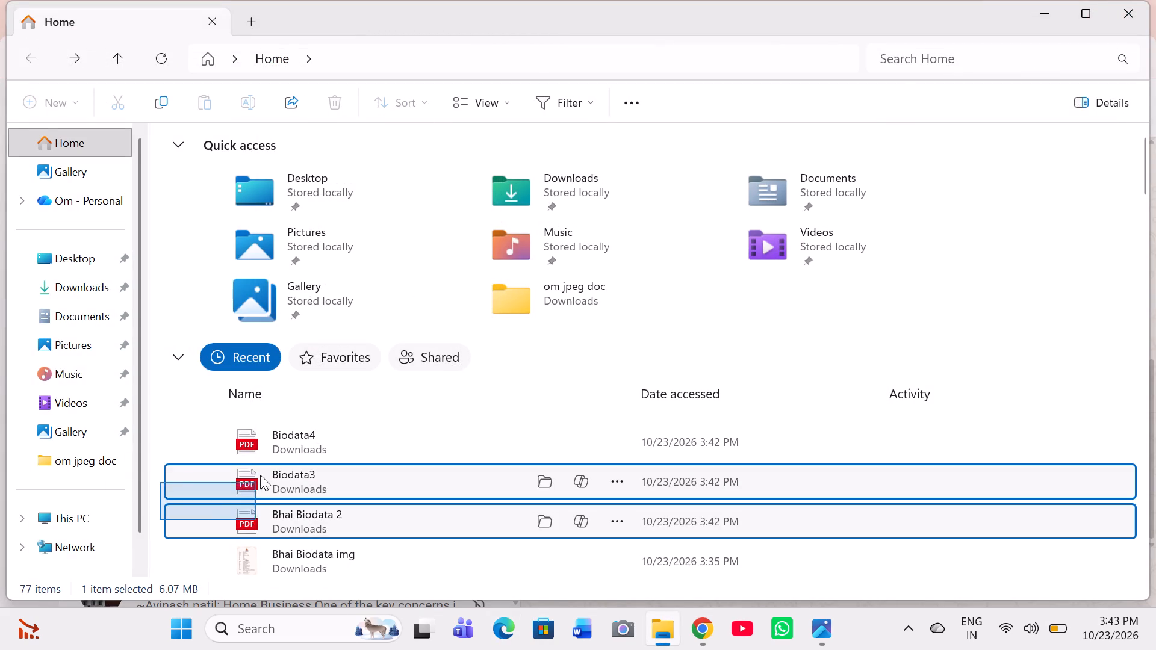
{"action": "left_click_drag", "start_coordinate": [260, 475], "coordinate": [271, 427]}
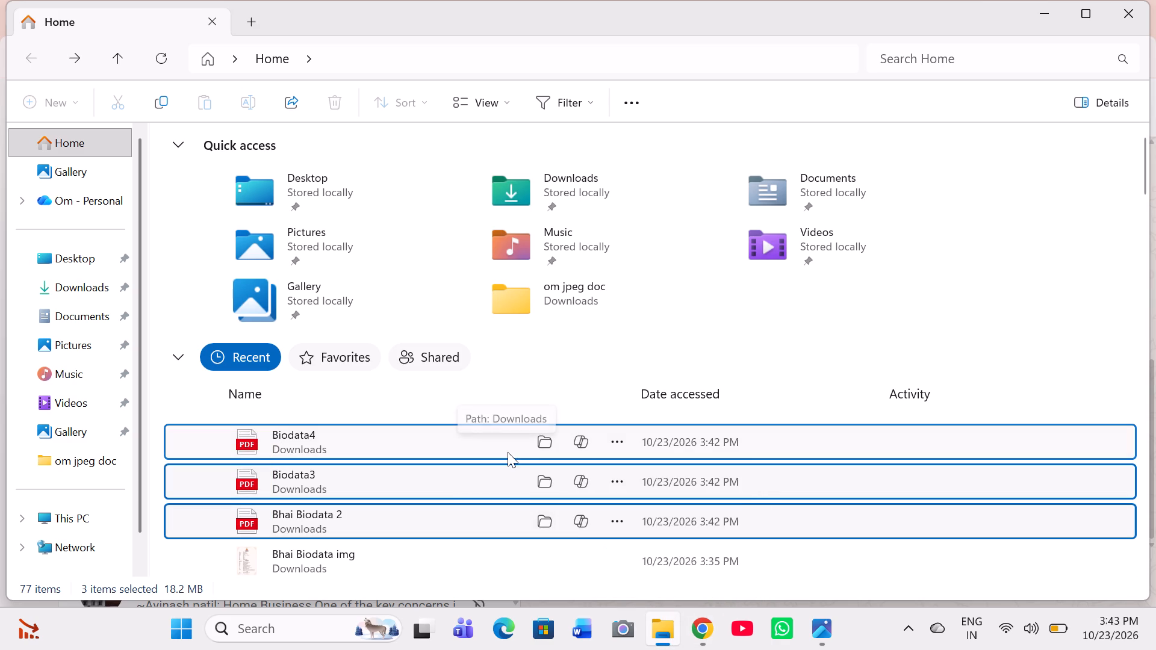
{"action": "left_click", "coordinate": [620, 436]}
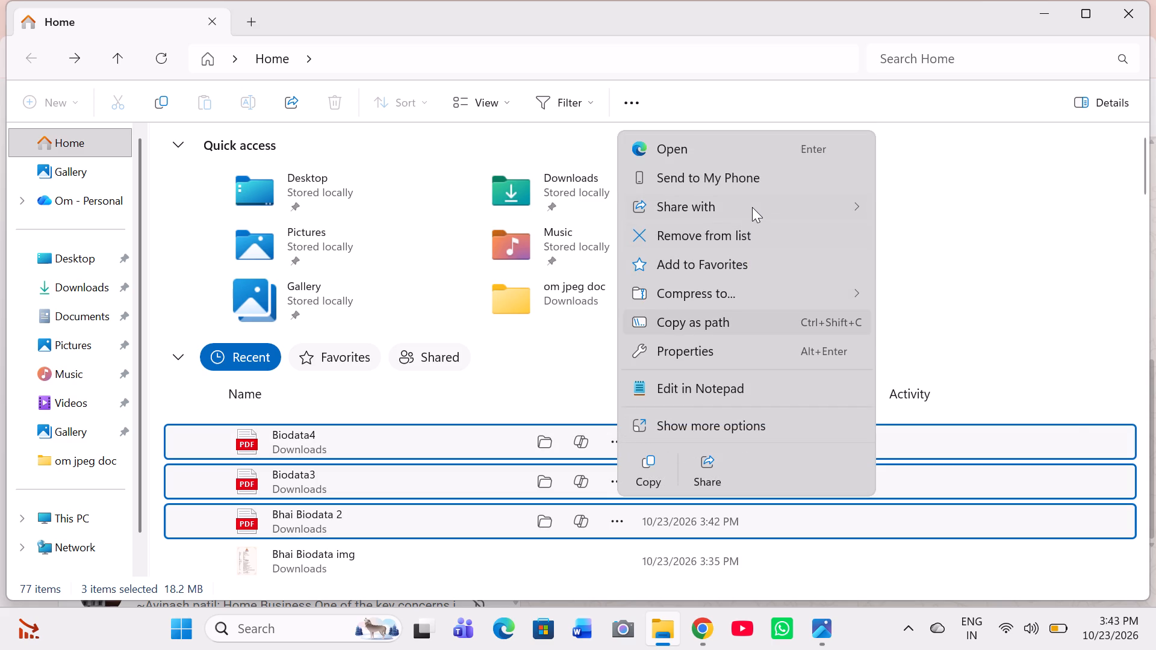
{"action": "left_click", "coordinate": [752, 207]}
{"action": "left_click", "coordinate": [907, 205]}
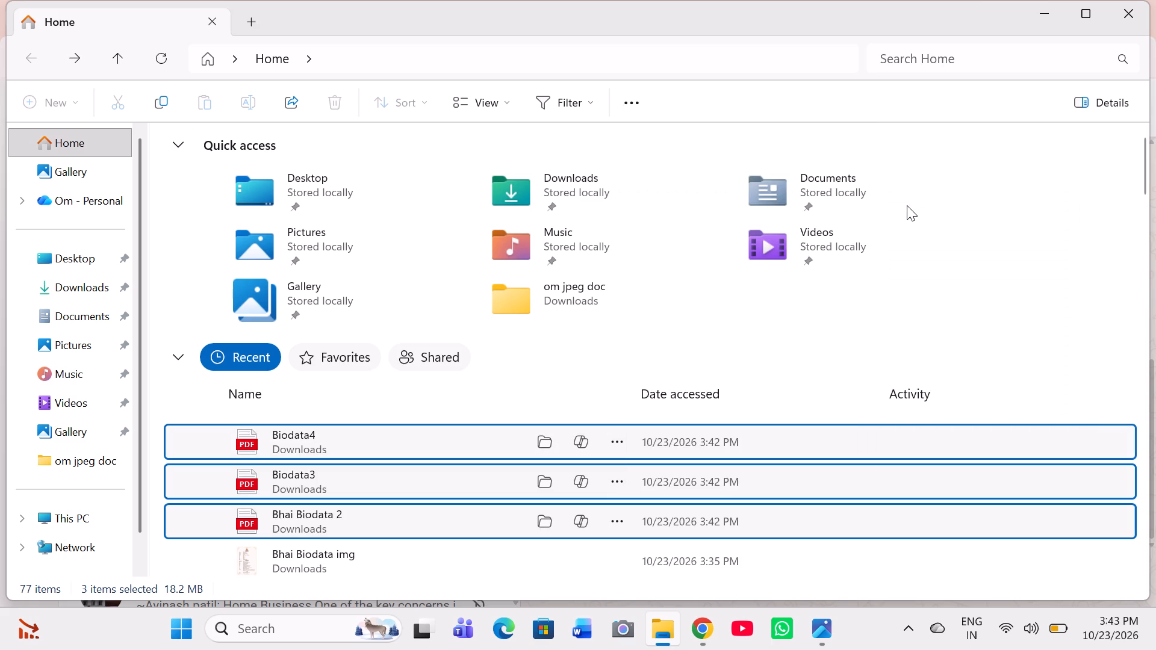
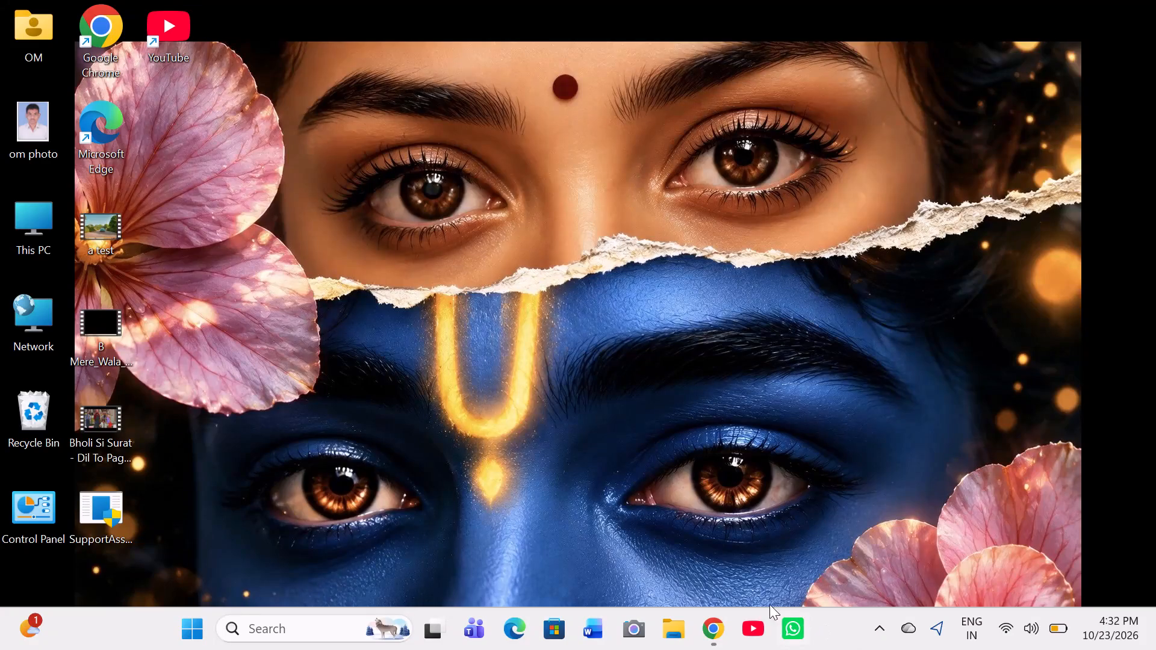
Switch to Google Chrome and reopen the Marathi biodata for editing from its download page.
{"action": "left_click", "coordinate": [715, 625]}
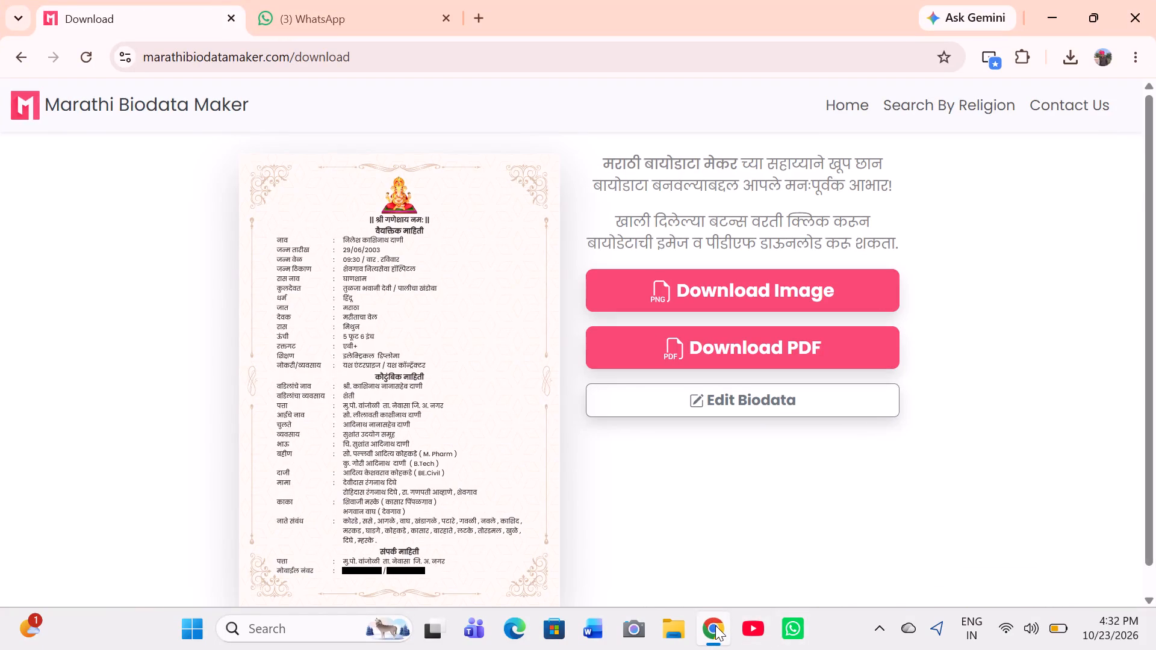
{"action": "left_click", "coordinate": [642, 415]}
{"action": "scroll", "coordinate": [642, 415], "scroll_direction": "down", "scroll_amount": 2}
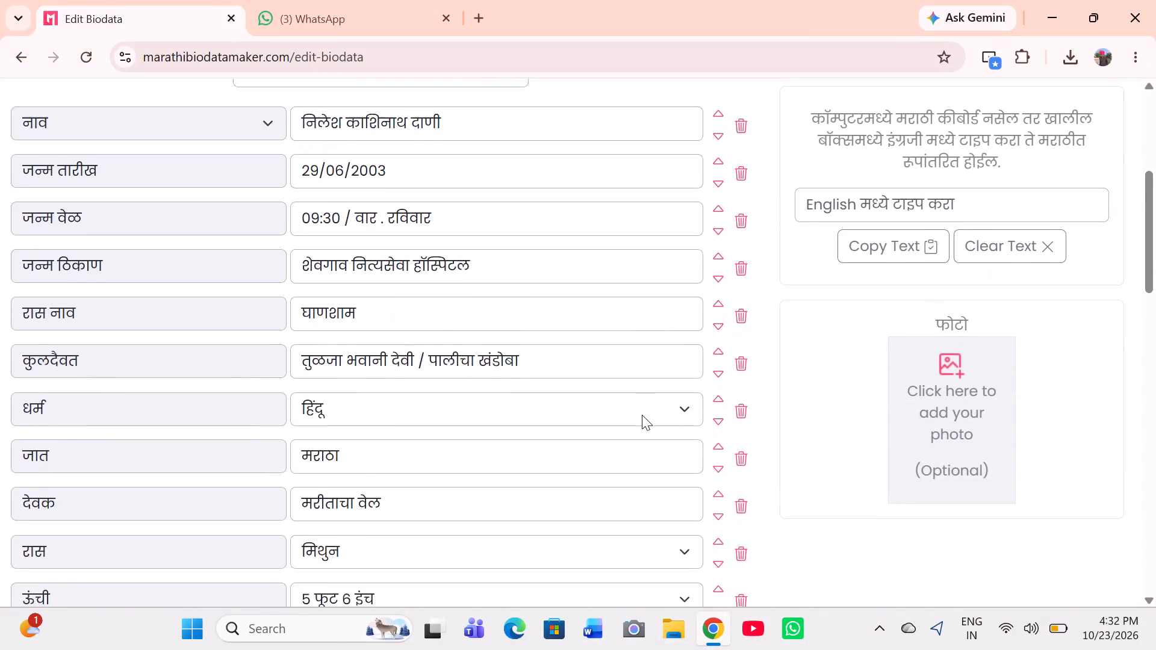
{"action": "scroll", "coordinate": [642, 415], "scroll_direction": "down", "scroll_amount": 3}
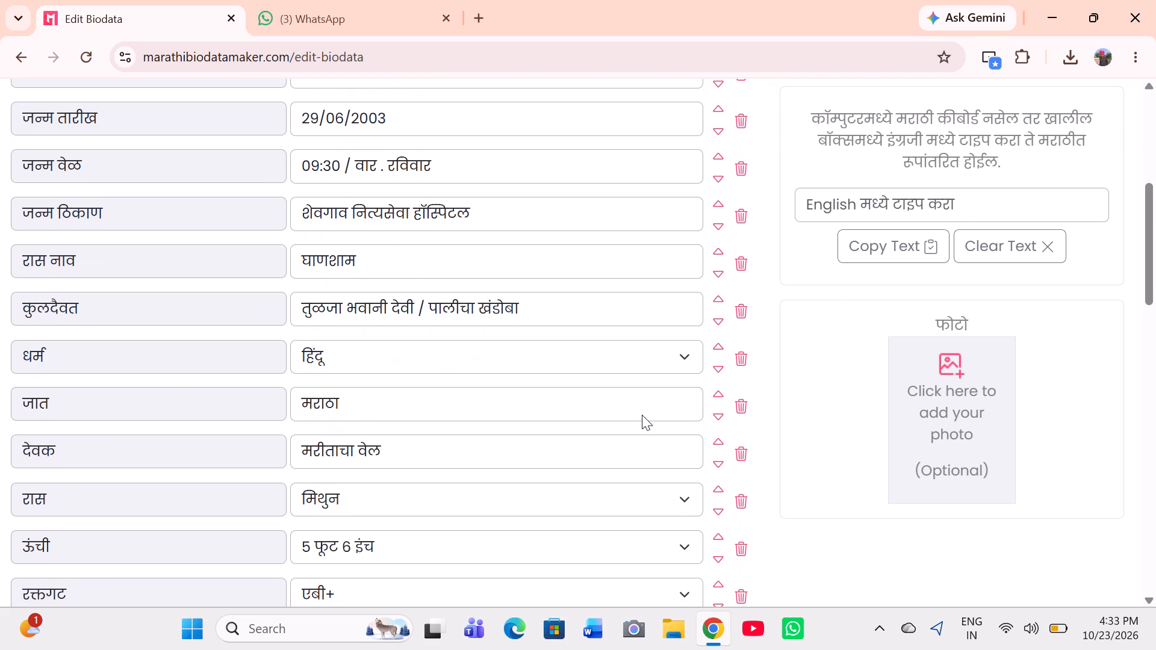
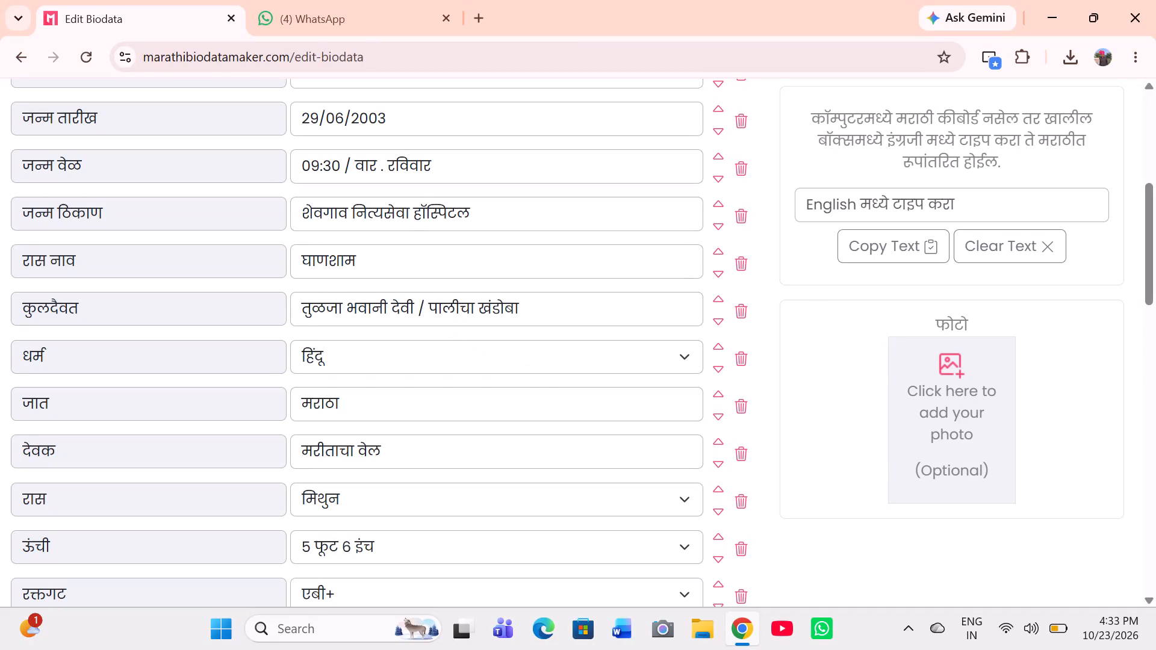
Enter "ghansham" in the English-to-Marathi transliteration box to get the Marathi spelling for the रास नाव field.
{"action": "left_click", "coordinate": [838, 204]}
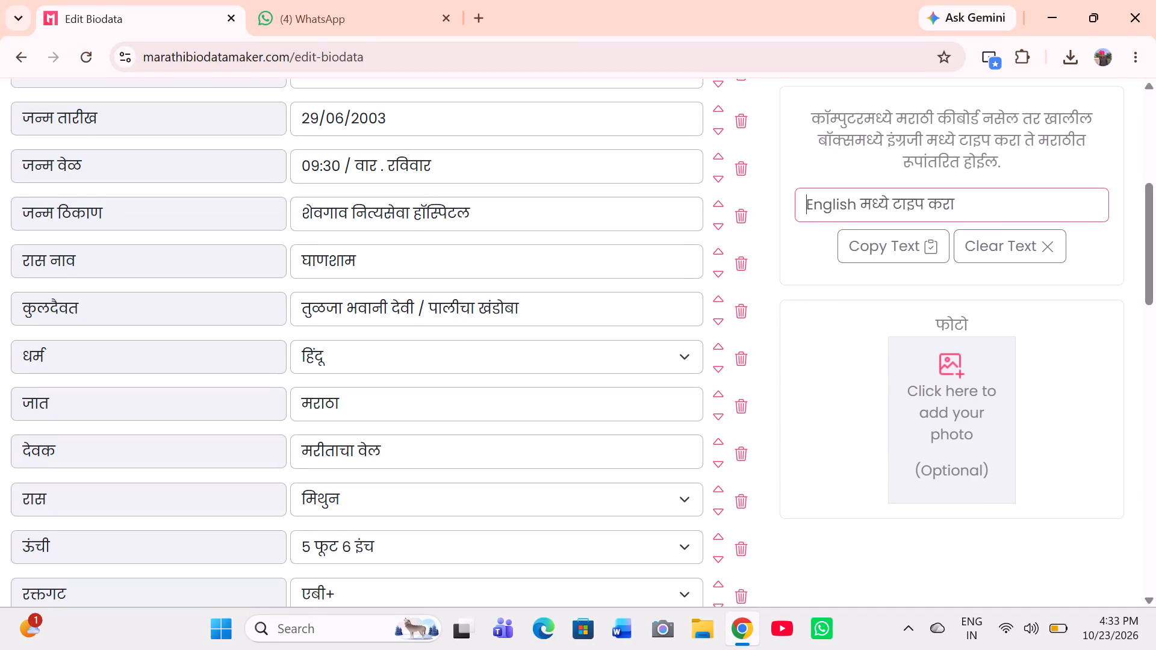
{"action": "type", "text": "ghan"}
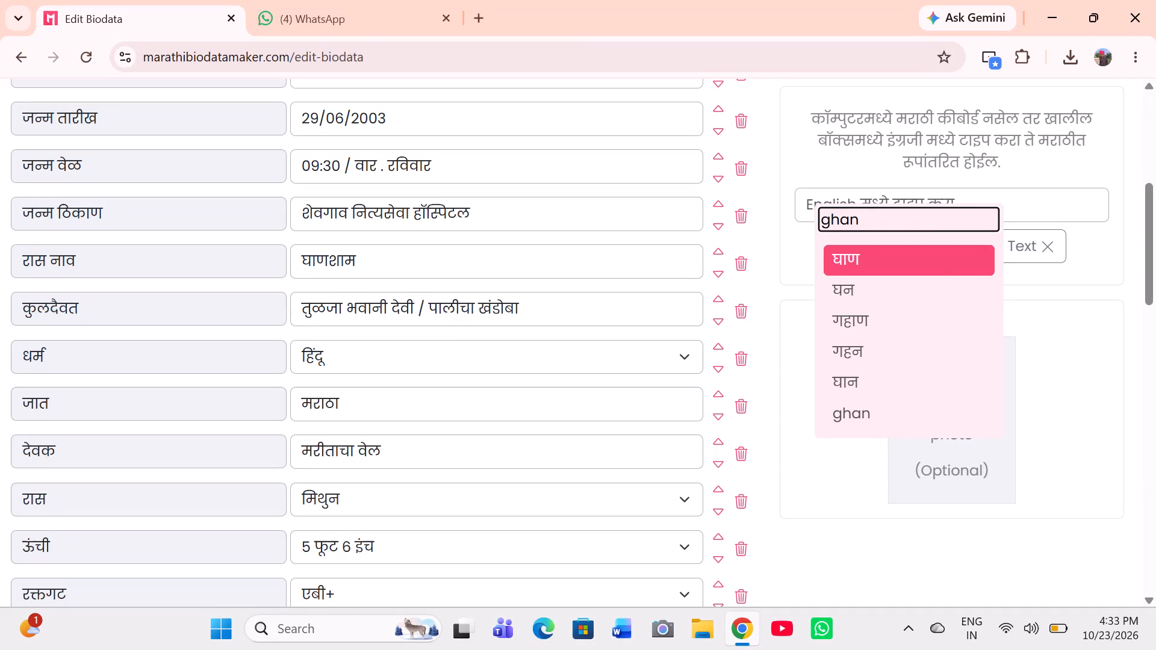
{"action": "type", "text": "sh"}
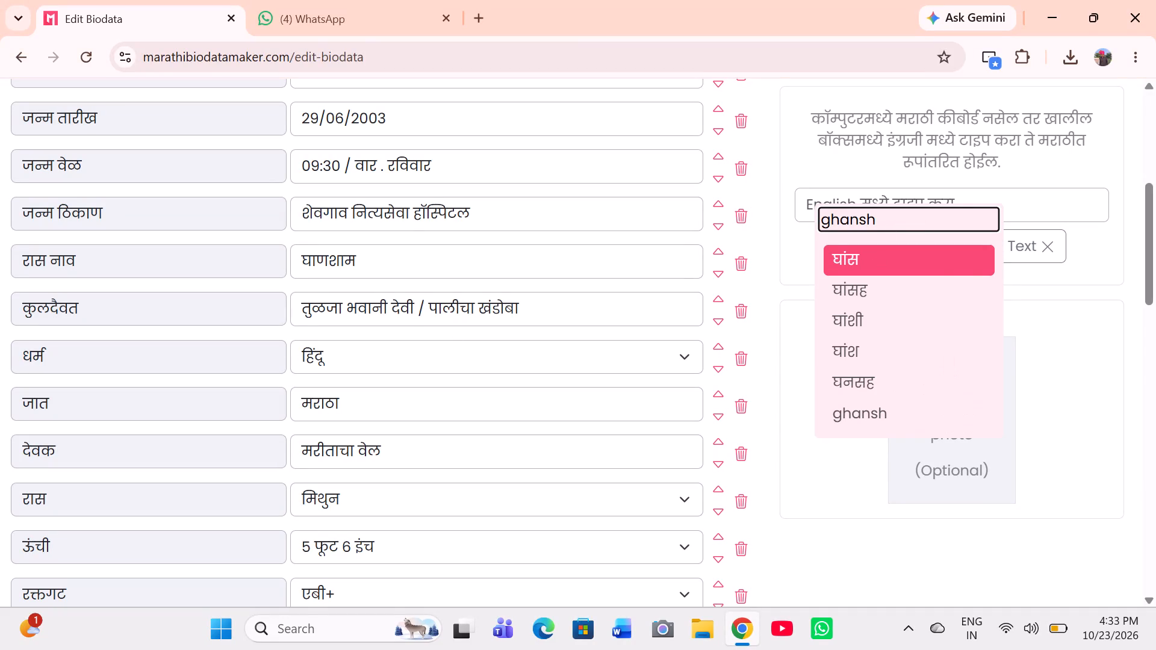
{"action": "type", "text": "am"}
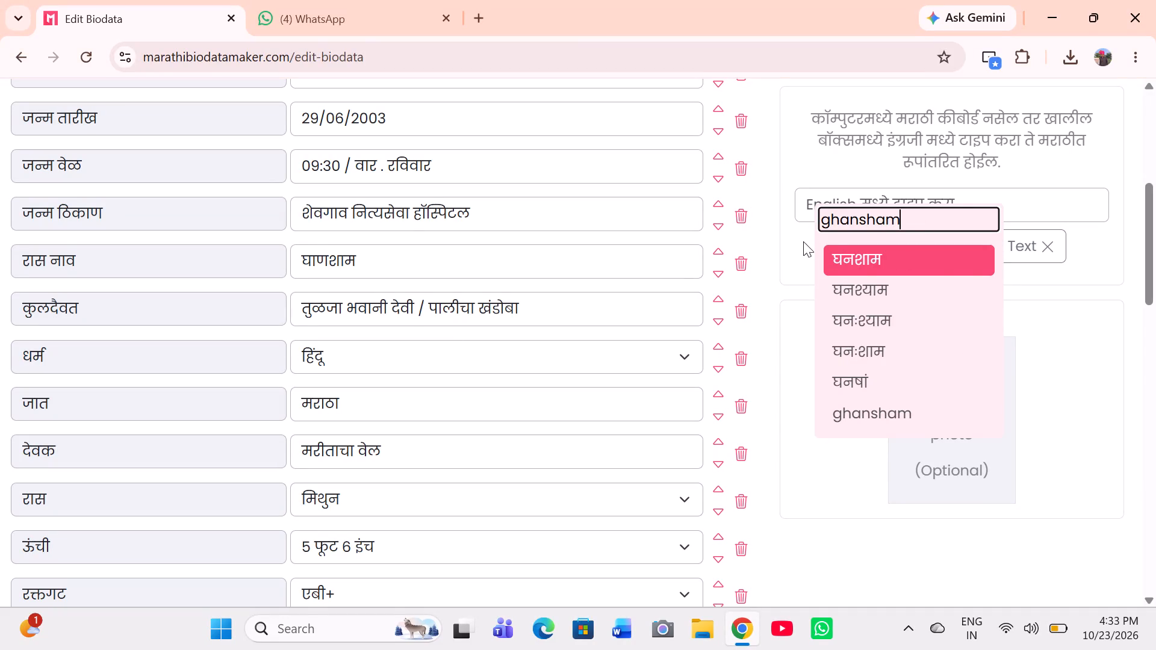
Pick the spelling घनशाम from the transliteration suggestions, copy it and replace the रास नाव value with it.
{"action": "left_click", "coordinate": [862, 259]}
{"action": "triple_click", "coordinate": [860, 257]}
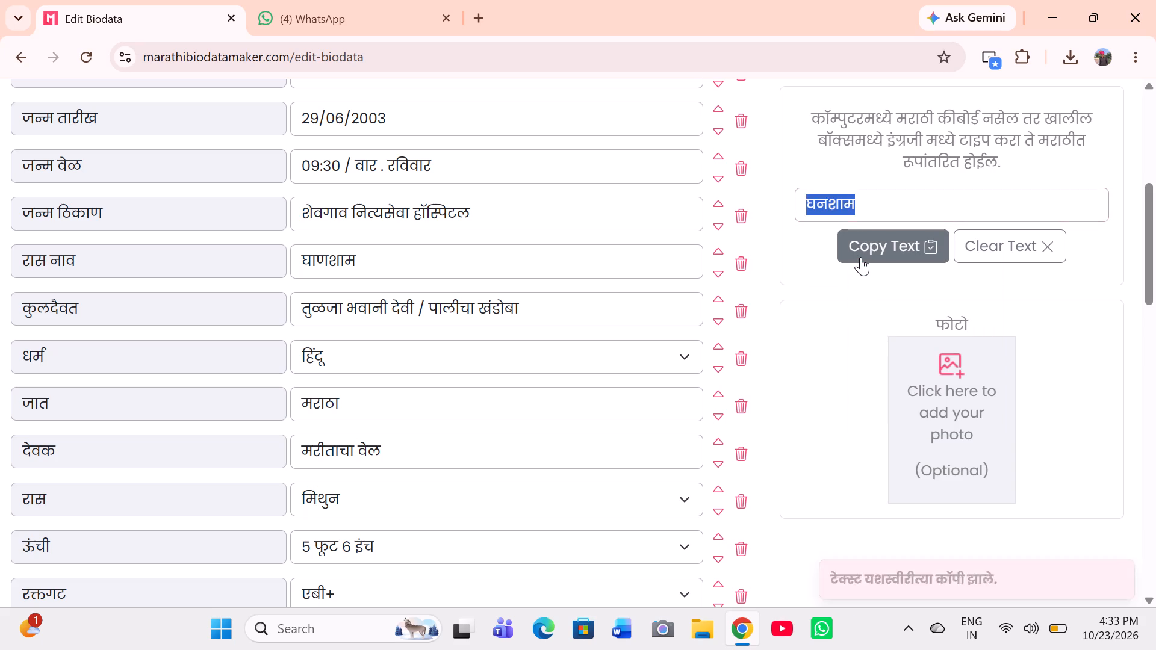
{"action": "triple_click", "coordinate": [860, 257]}
{"action": "left_click", "coordinate": [860, 257]}
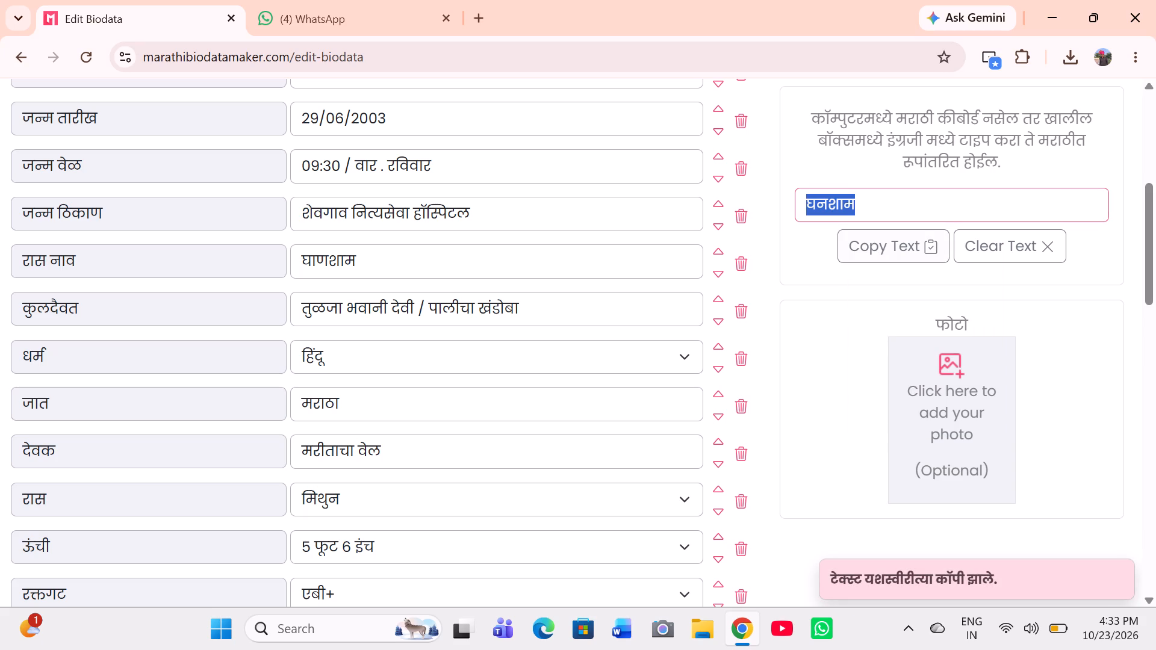
{"action": "double_click", "coordinate": [326, 268]}
{"action": "key", "text": "ctrl+v"}
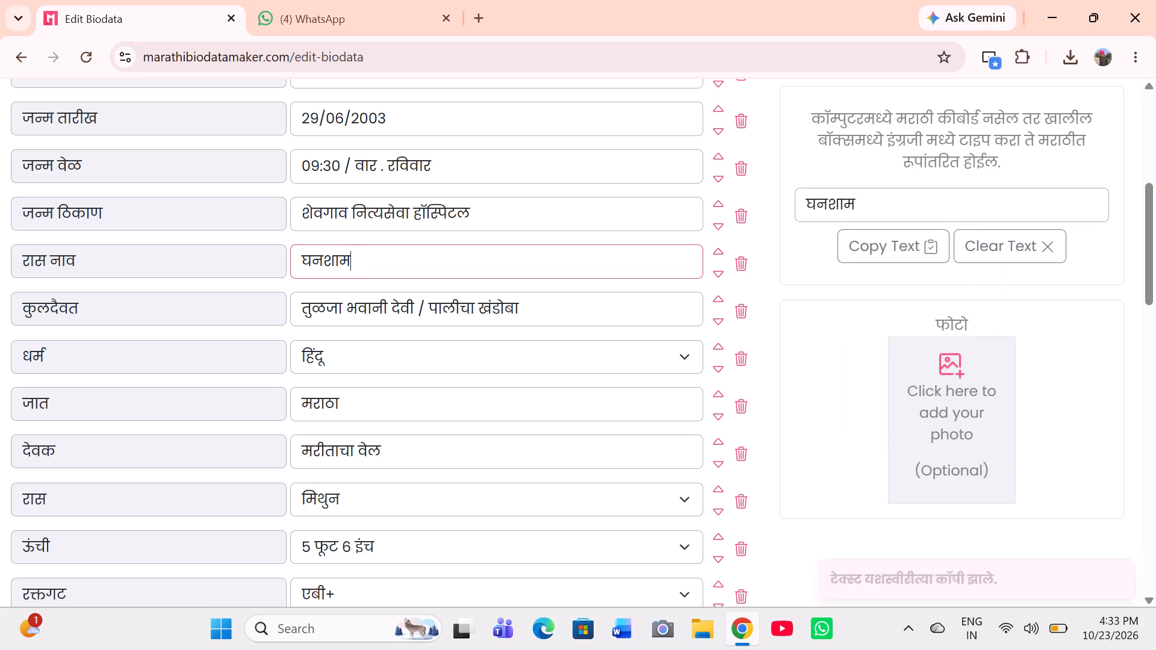
Submit the edited biodata, proceed to its download page and save it as a PDF named "Biodata 5" in Downloads.
{"action": "scroll", "coordinate": [795, 367], "scroll_direction": "down", "scroll_amount": 7}
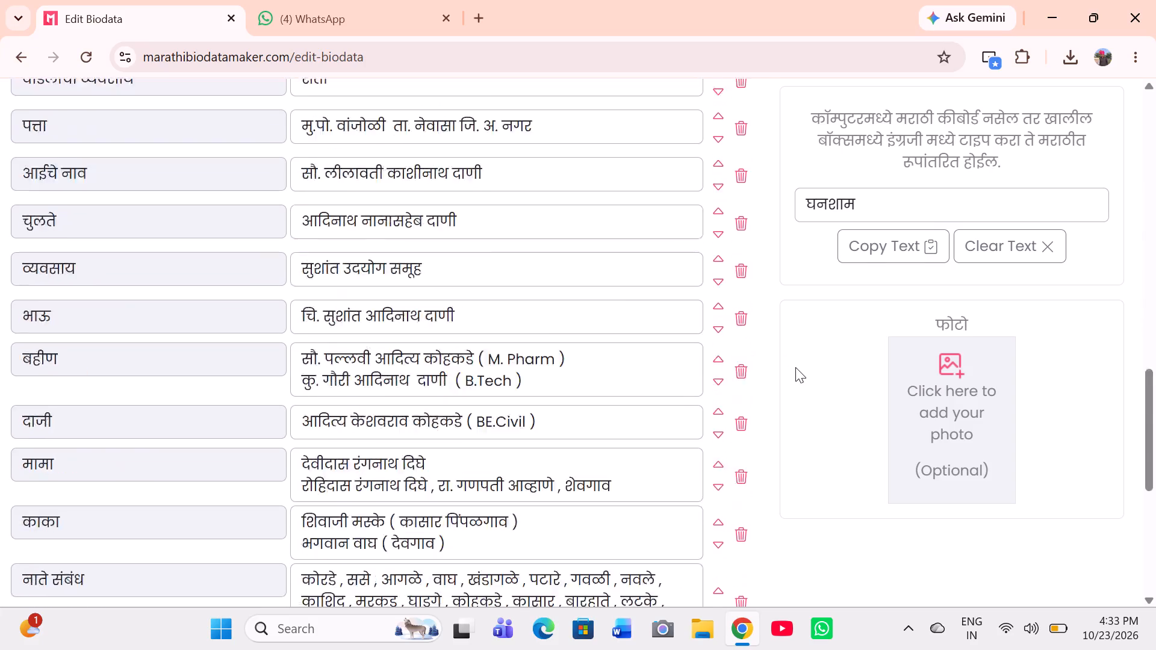
{"action": "left_click", "coordinate": [396, 544]}
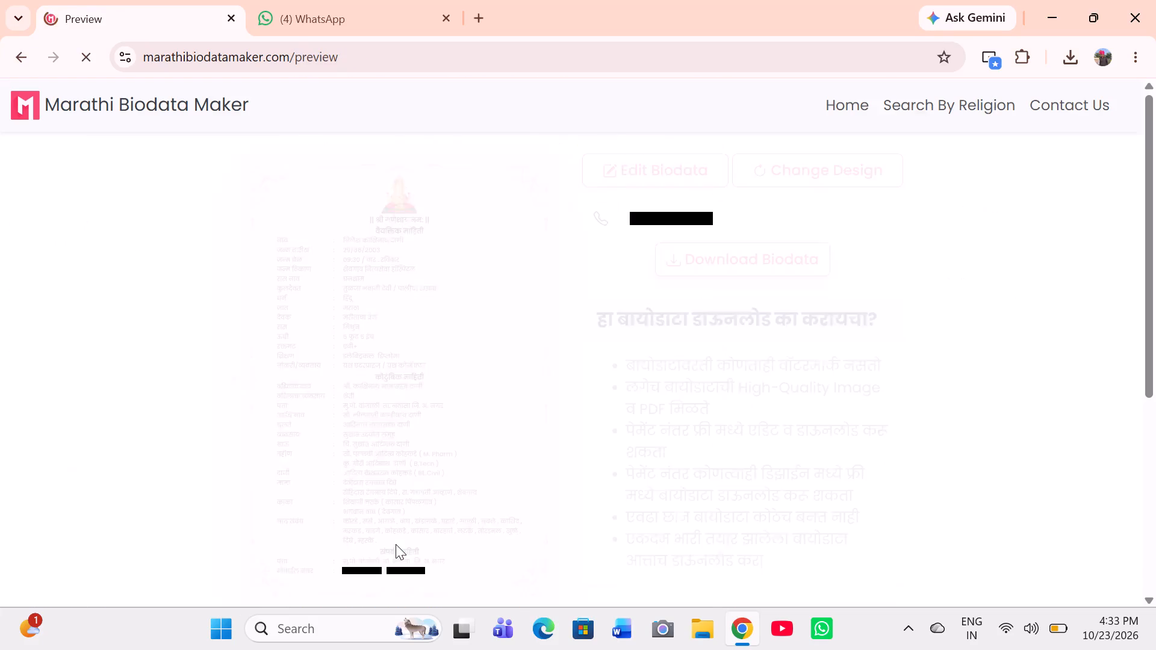
{"action": "left_click", "coordinate": [730, 246]}
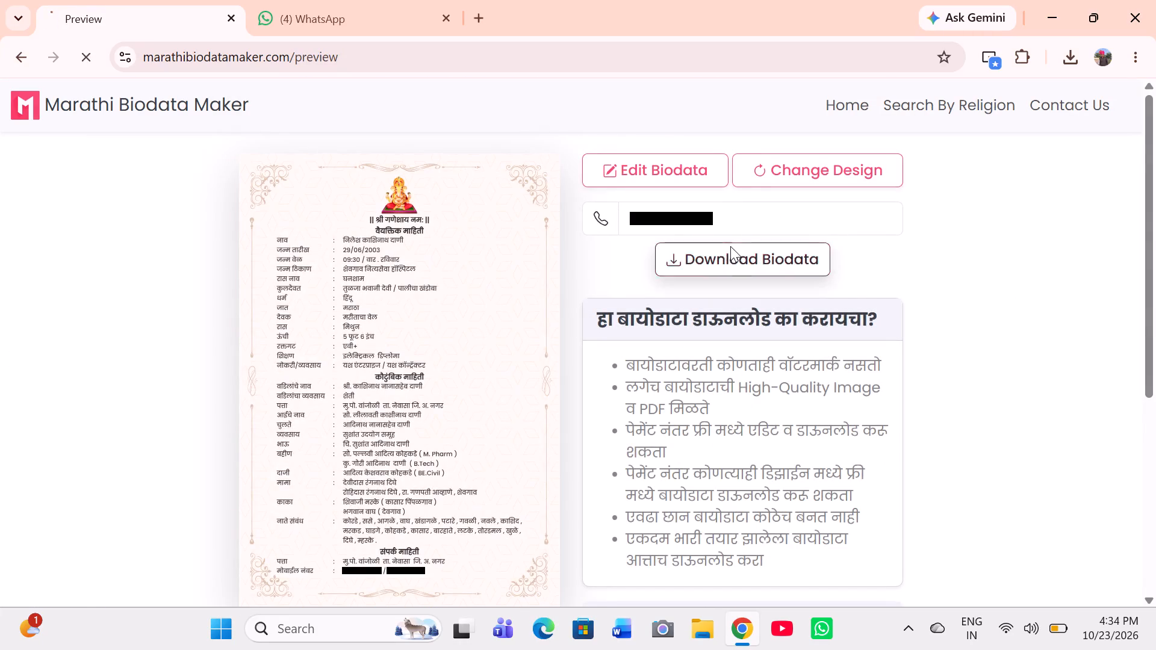
{"action": "left_click", "coordinate": [709, 344]}
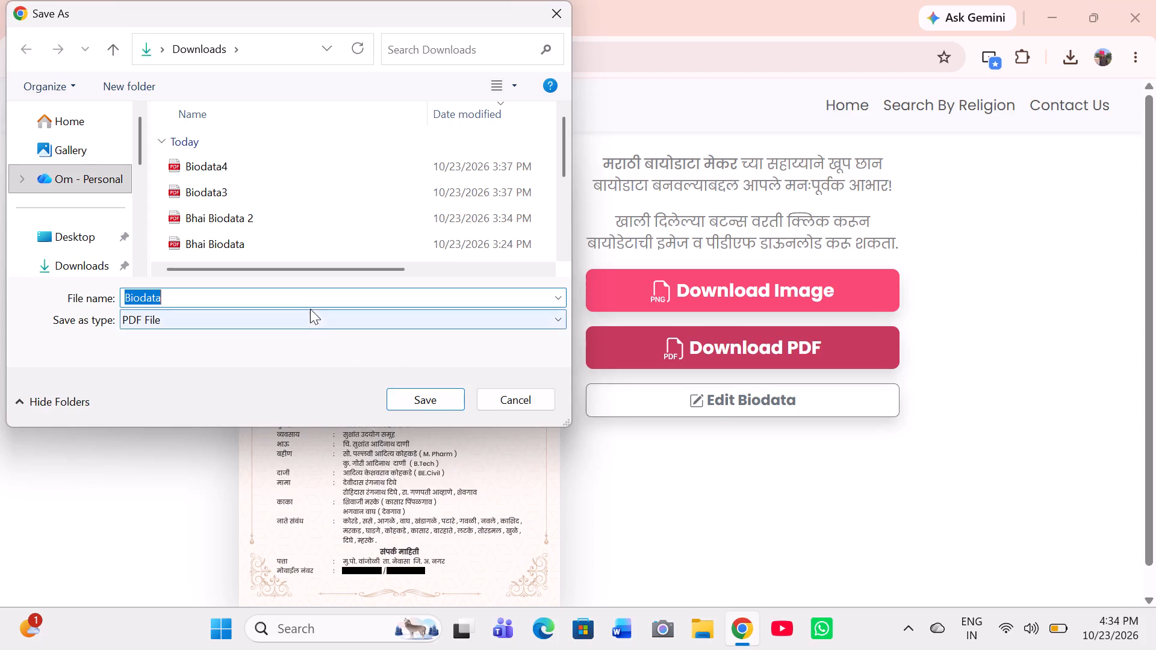
{"action": "left_click", "coordinate": [305, 299]}
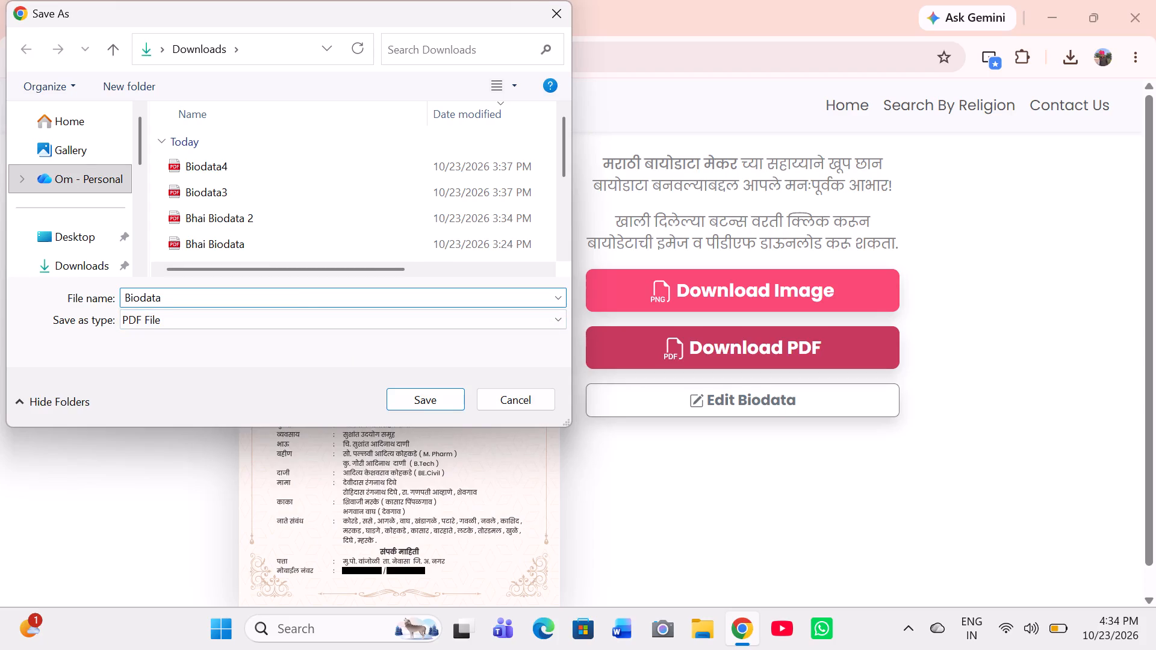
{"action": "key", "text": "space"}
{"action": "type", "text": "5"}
{"action": "left_click", "coordinate": [396, 399]}
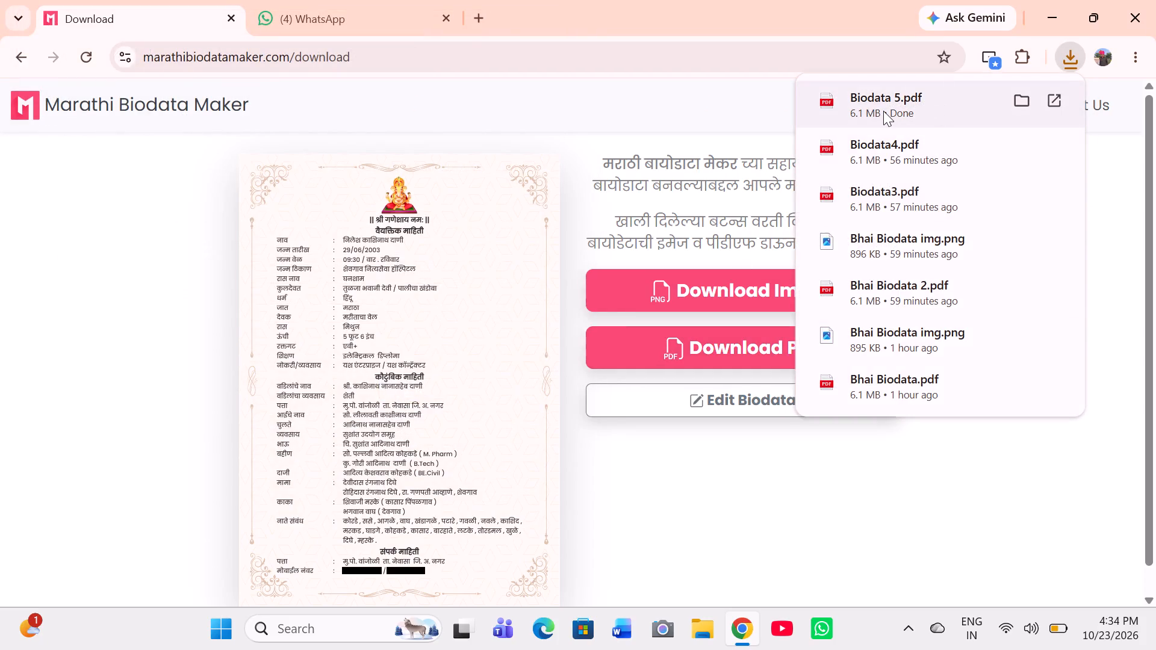
Open the downloaded Biodata 5 PDF to check the corrected रास नाव entry, and close it.
{"action": "left_click", "coordinate": [1054, 105]}
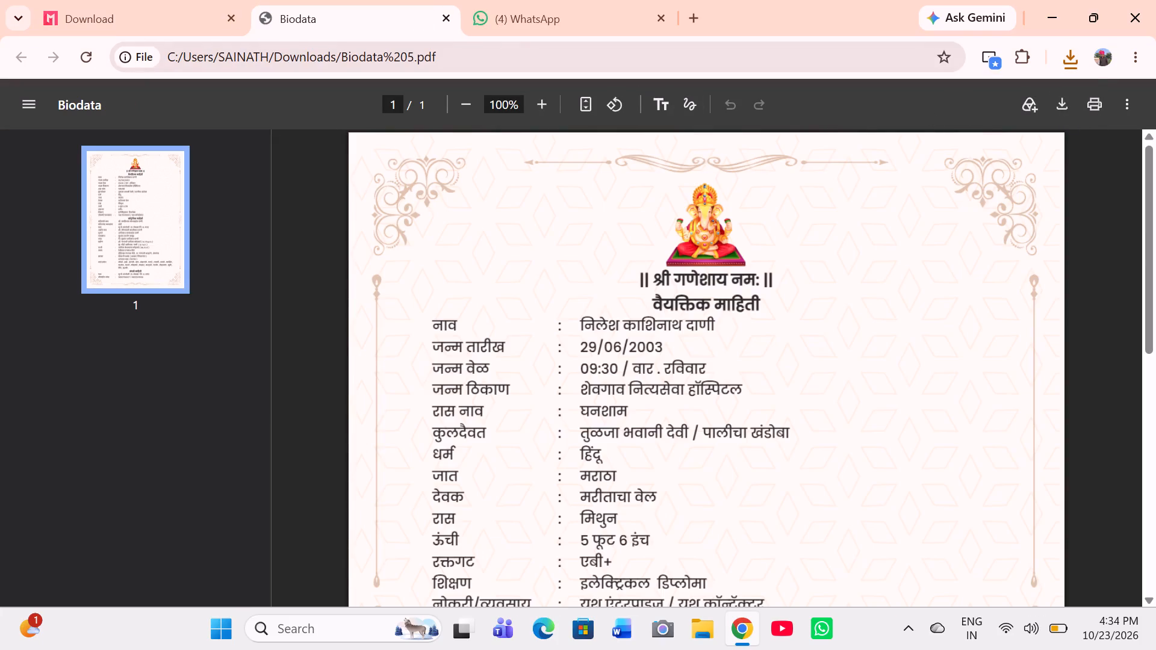
{"action": "left_click", "coordinate": [439, 16]}
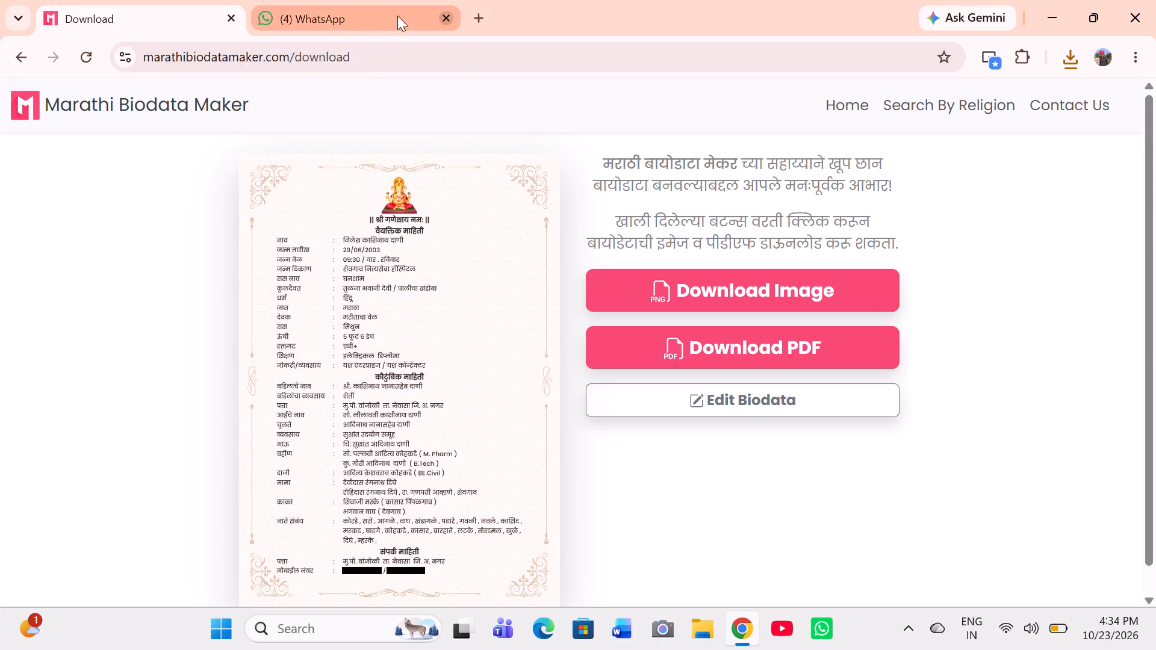